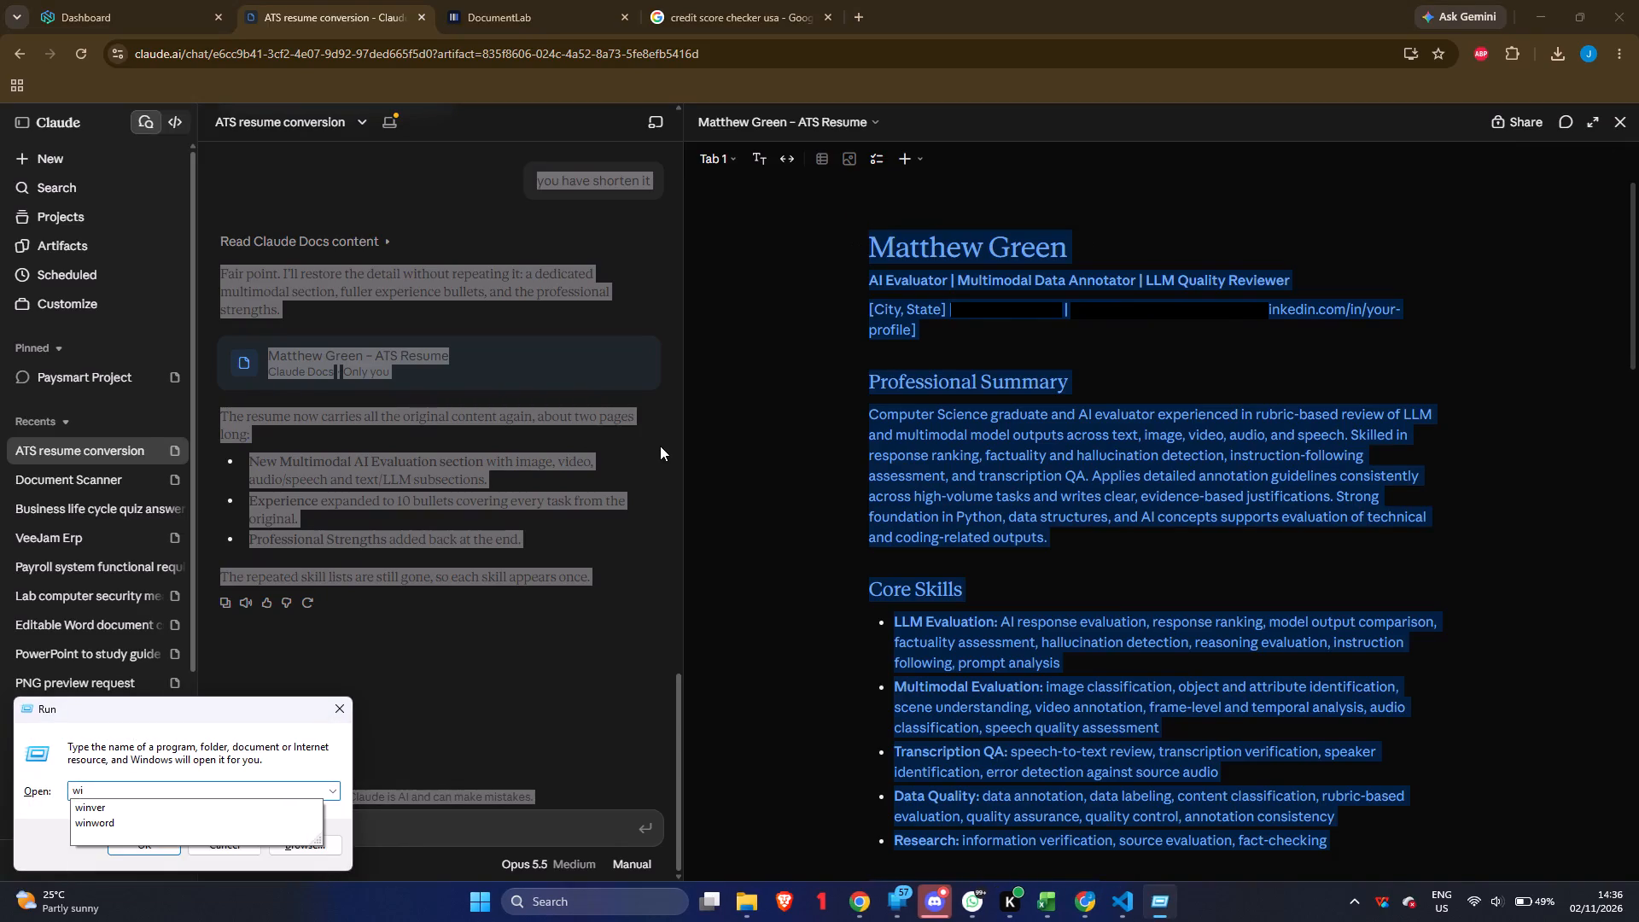
left_click(128, 815)
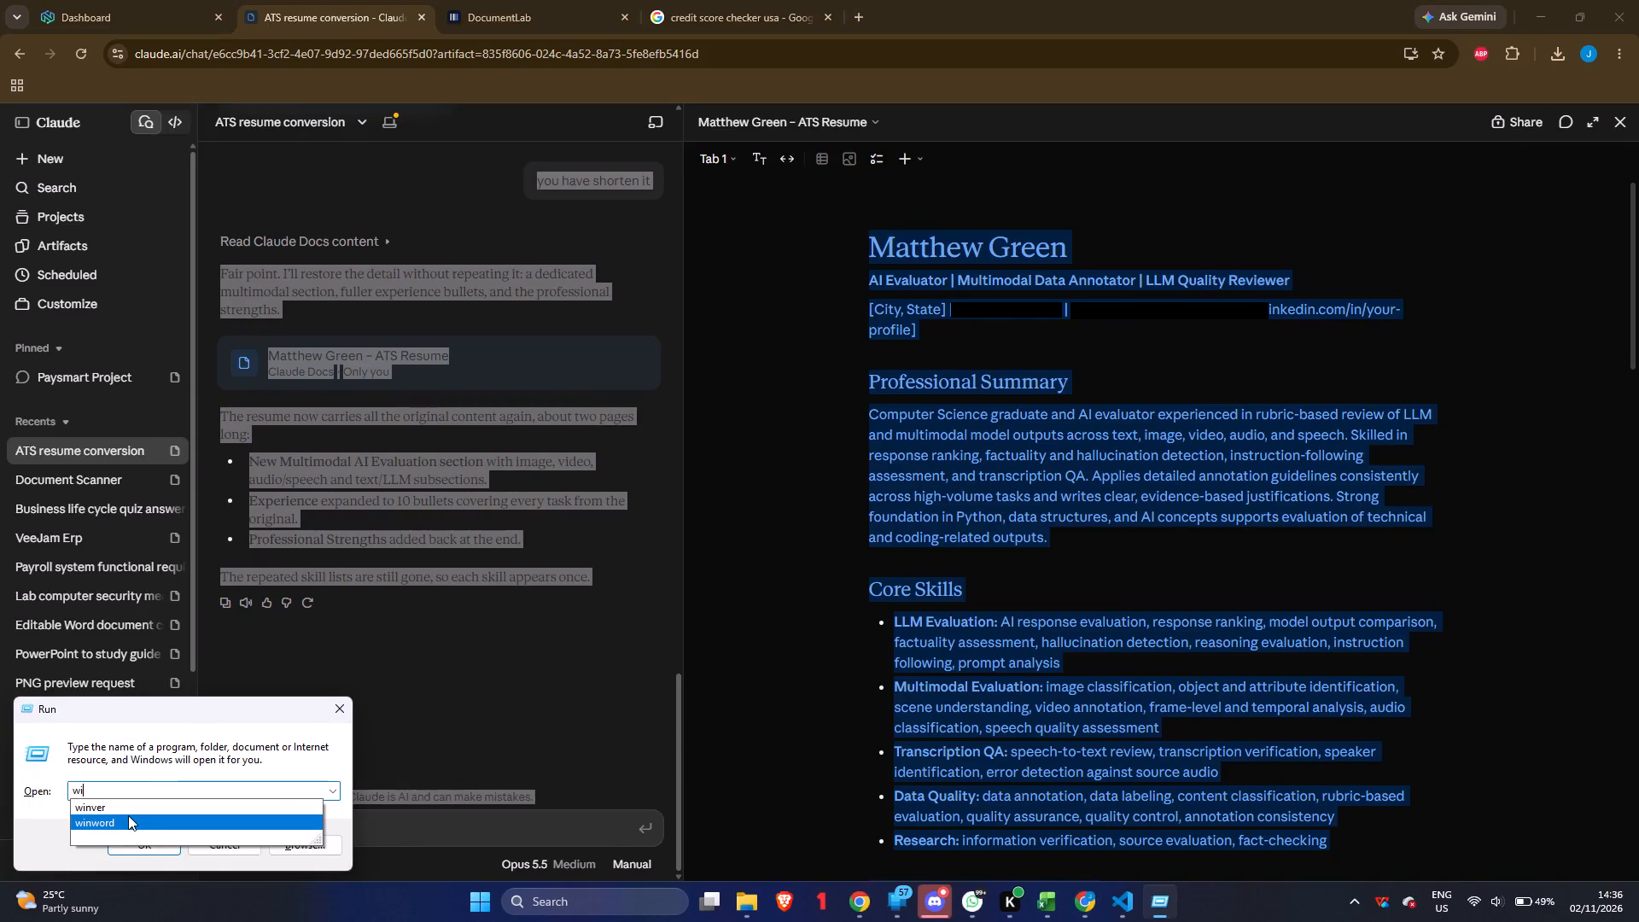
left_click(137, 842)
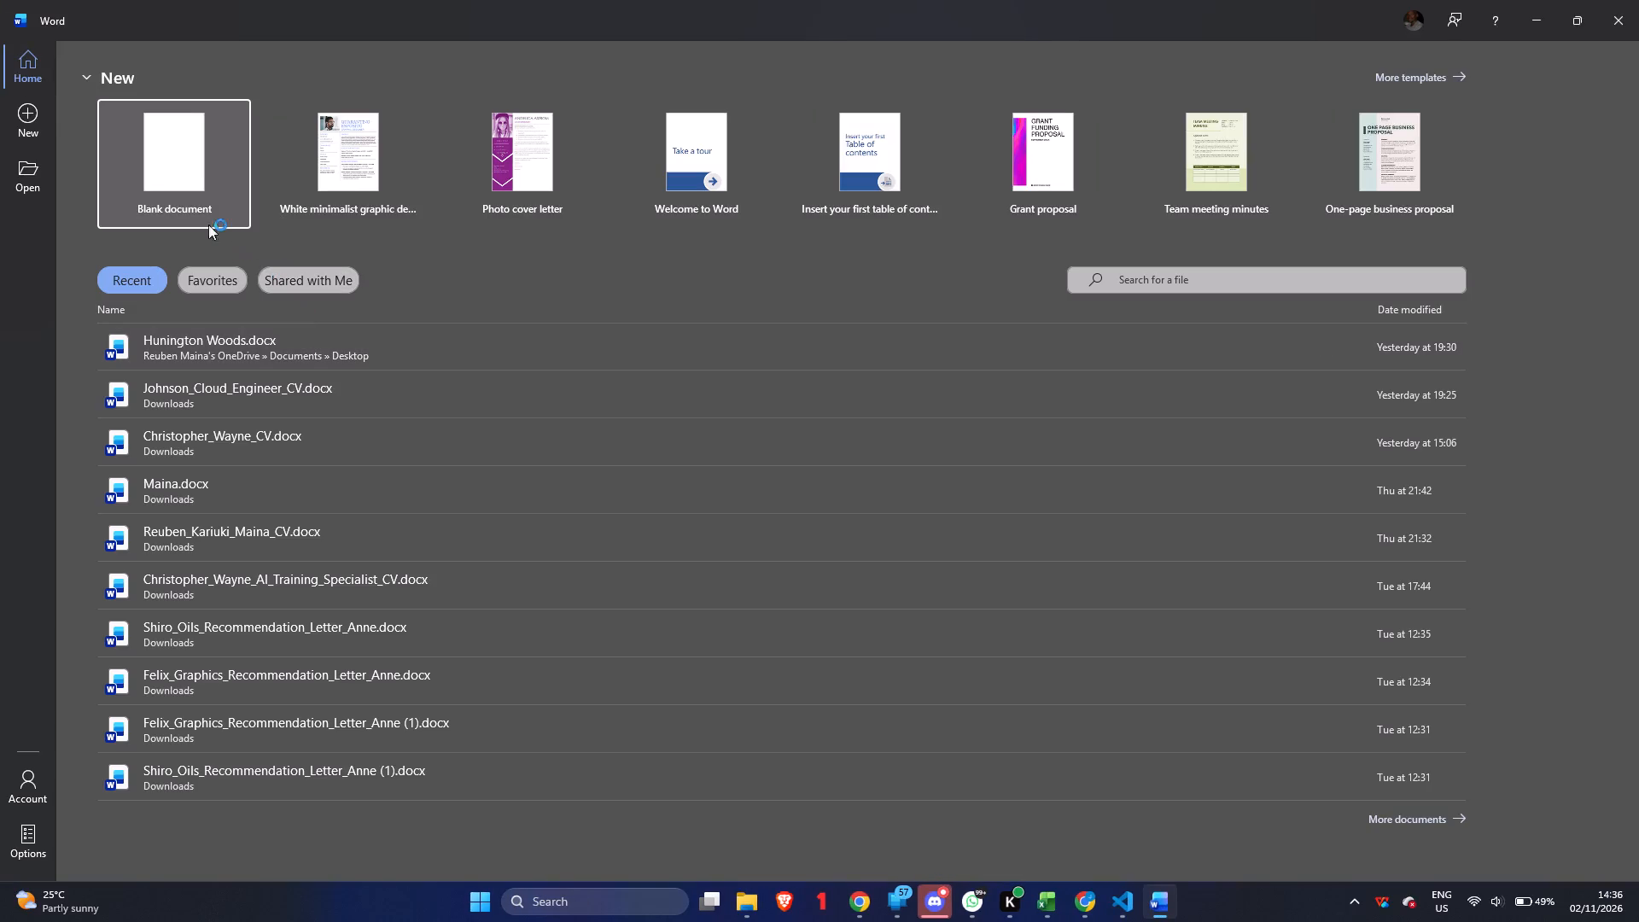
left_click(182, 184)
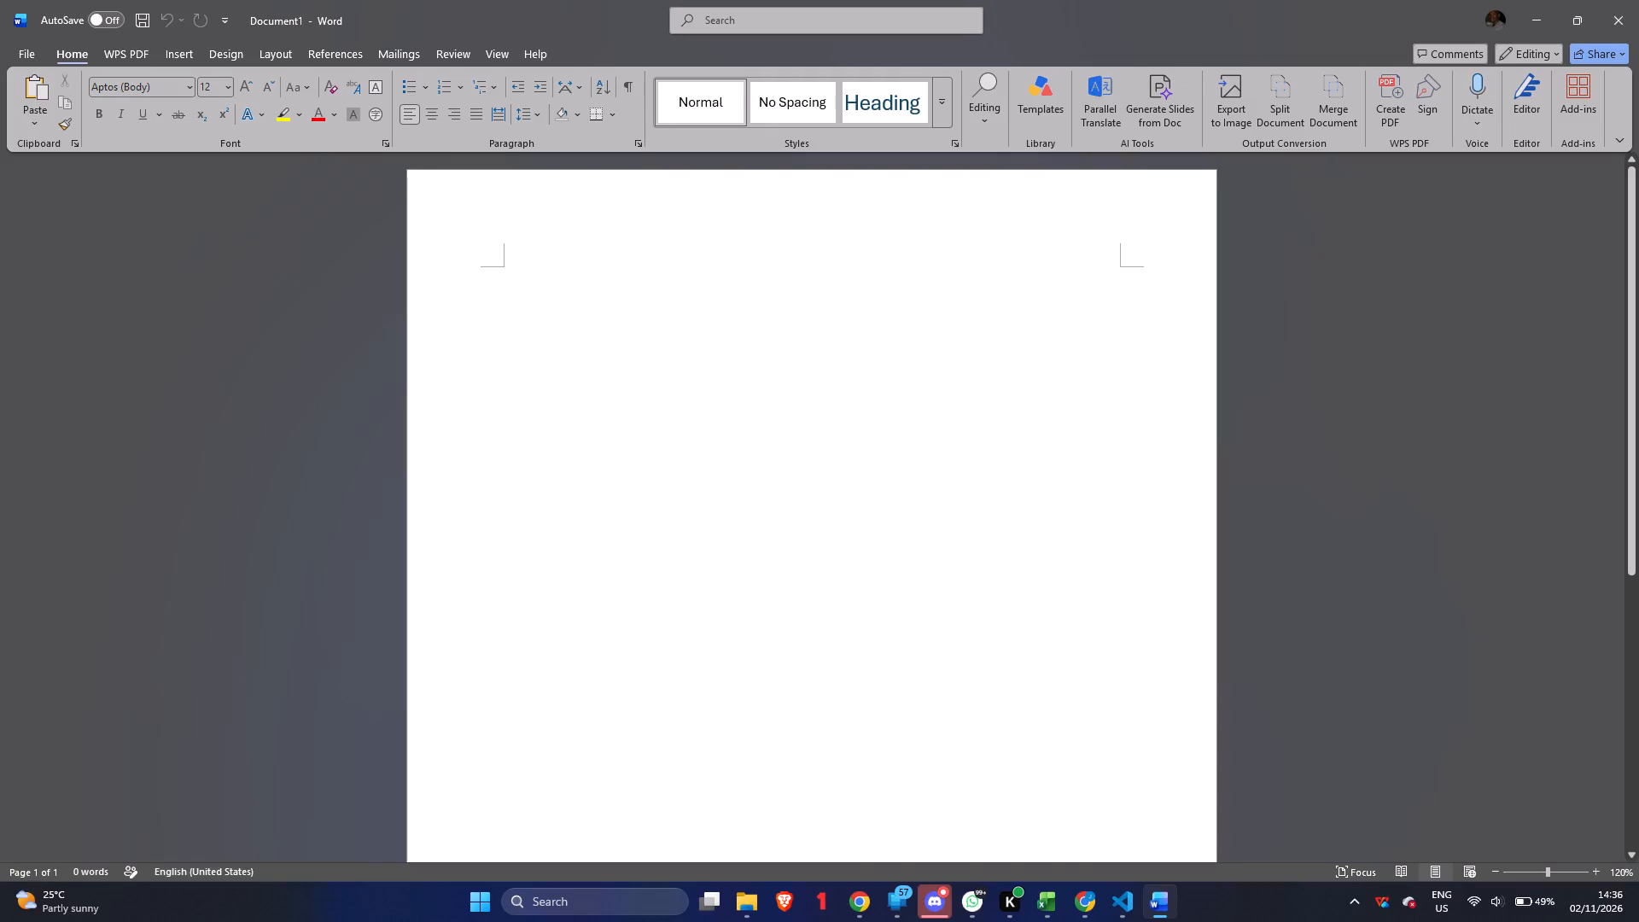
key("ctrl+v")
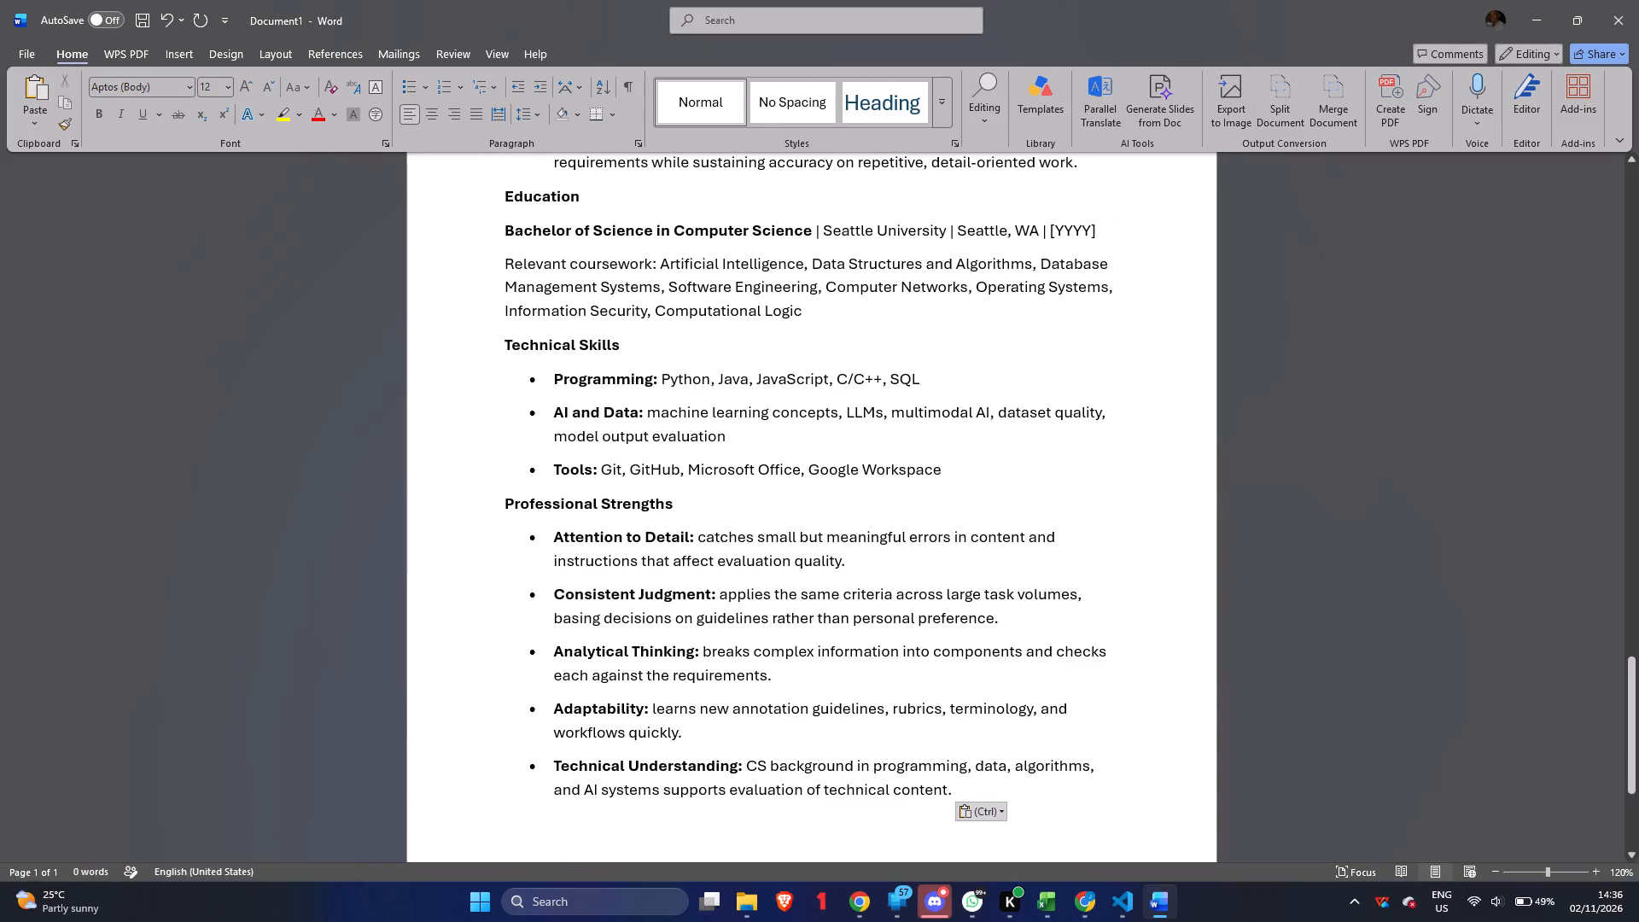
Review the pasted resume in Word from the Professional Strengths section back up to the header.
scroll(707, 440, "down", 5)
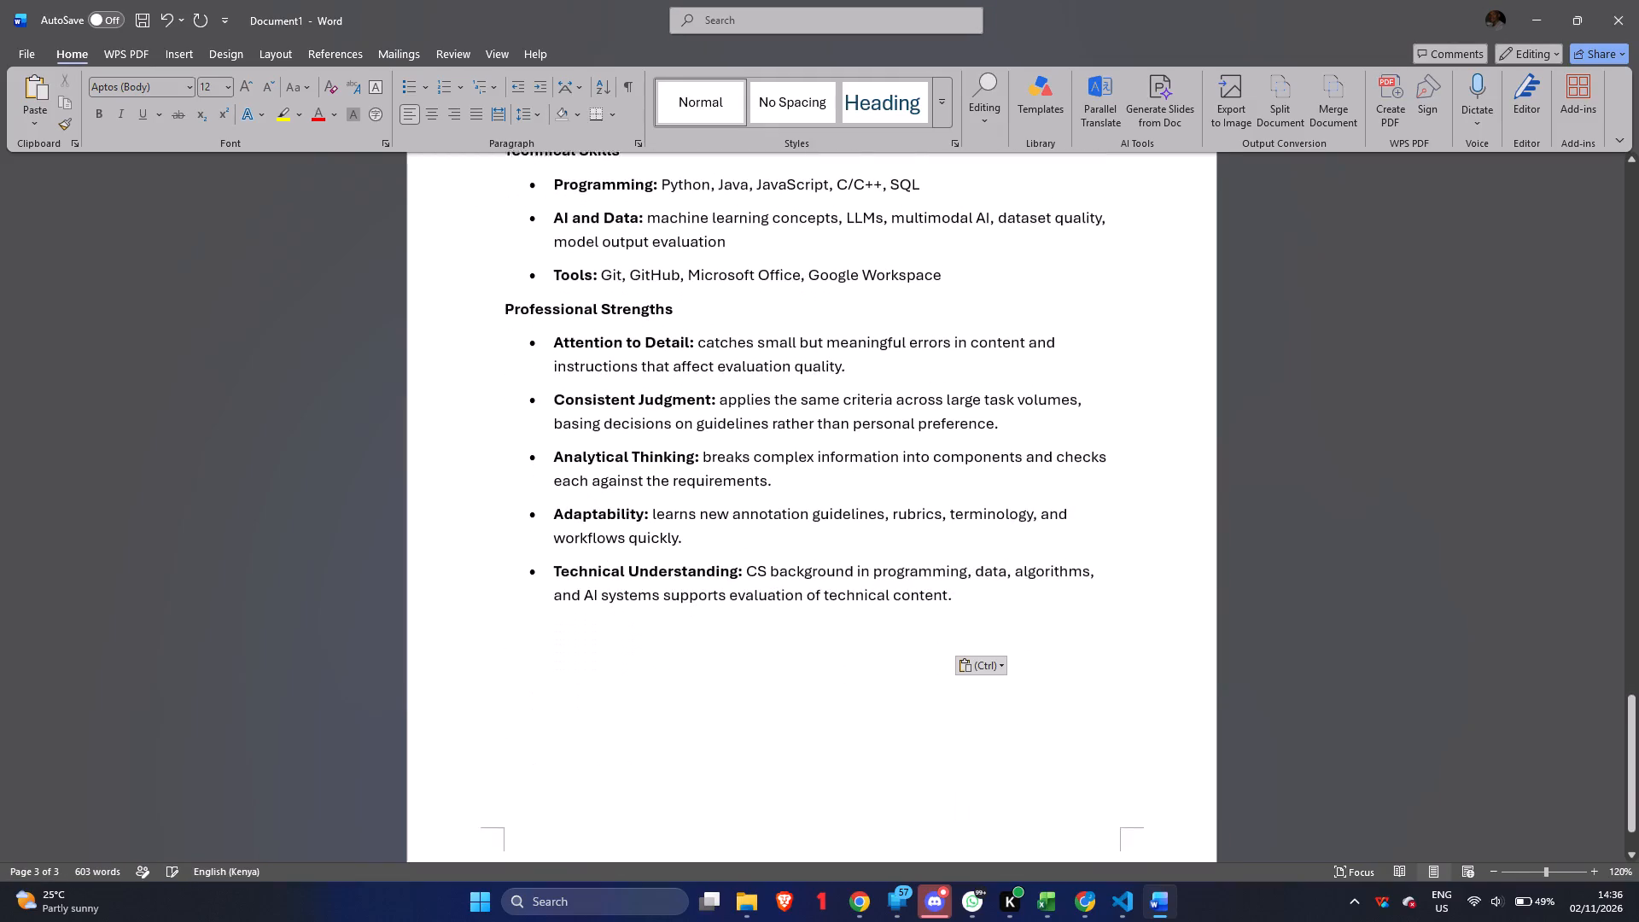
scroll(707, 440, "down", 6)
scroll(707, 440, "up", 15)
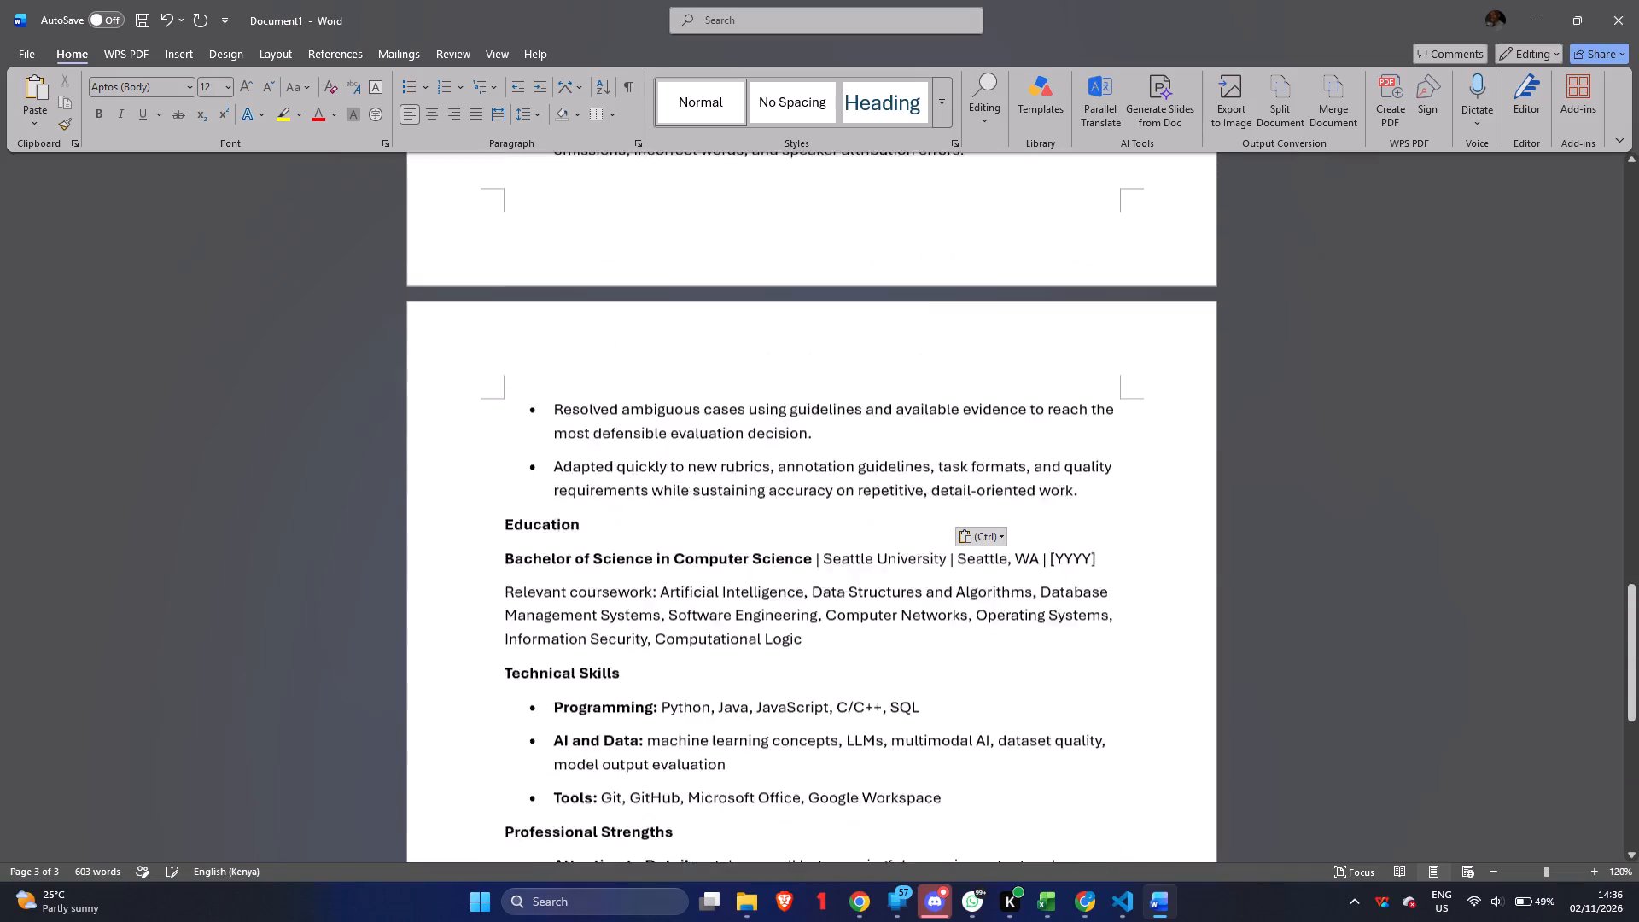
scroll(707, 440, "up", 20)
scroll(707, 440, "up", 11)
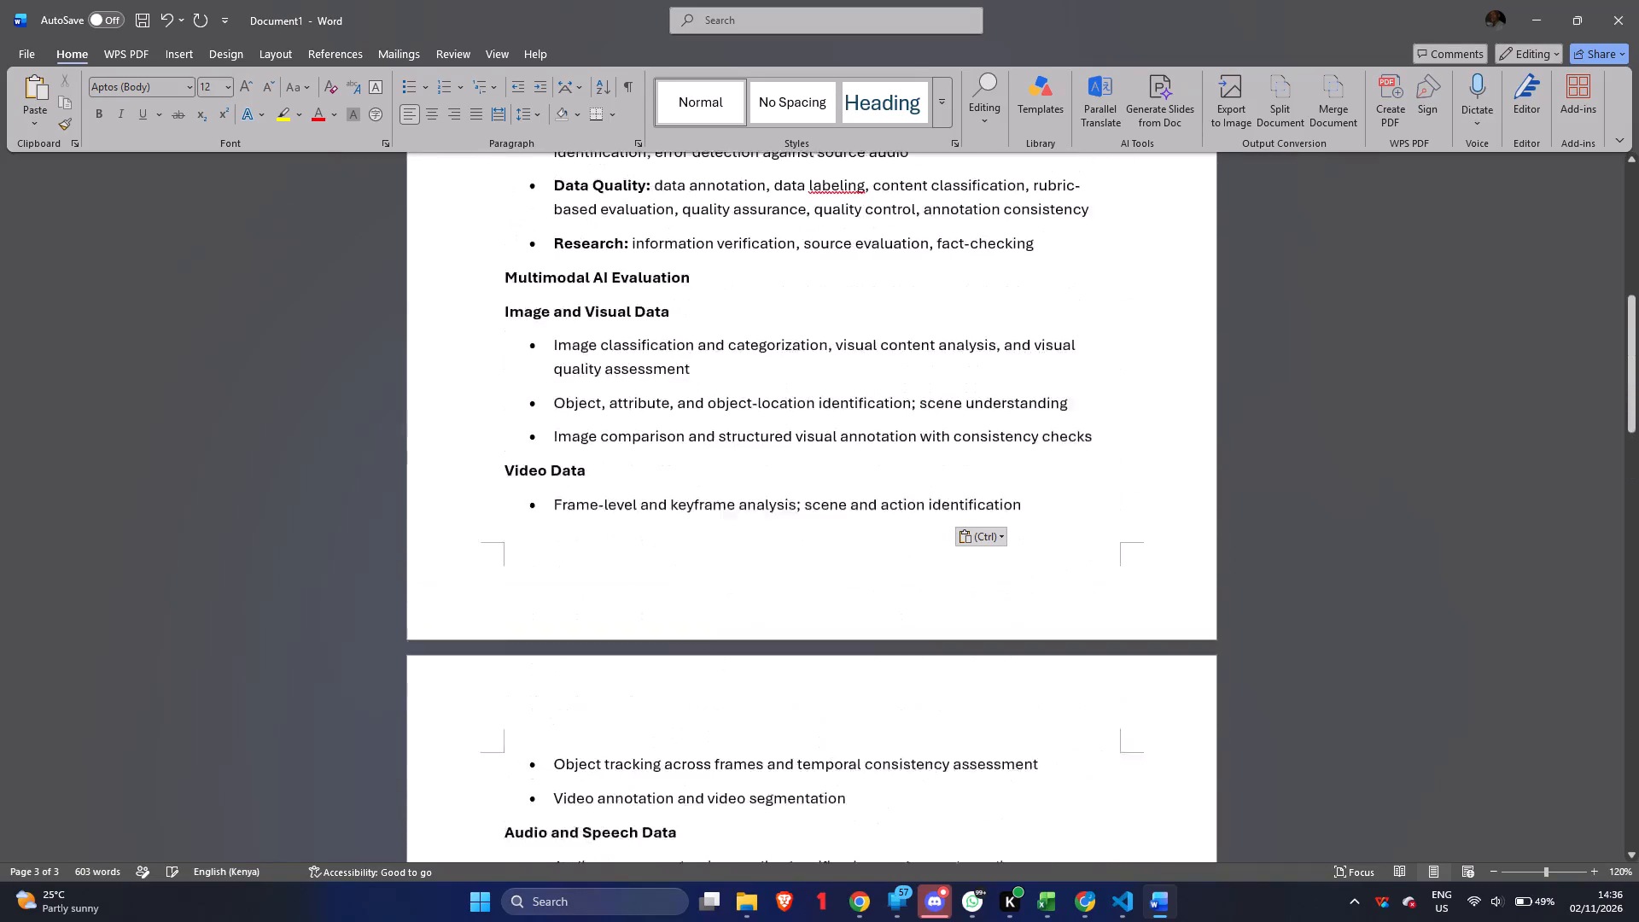
scroll(707, 440, "up", 16)
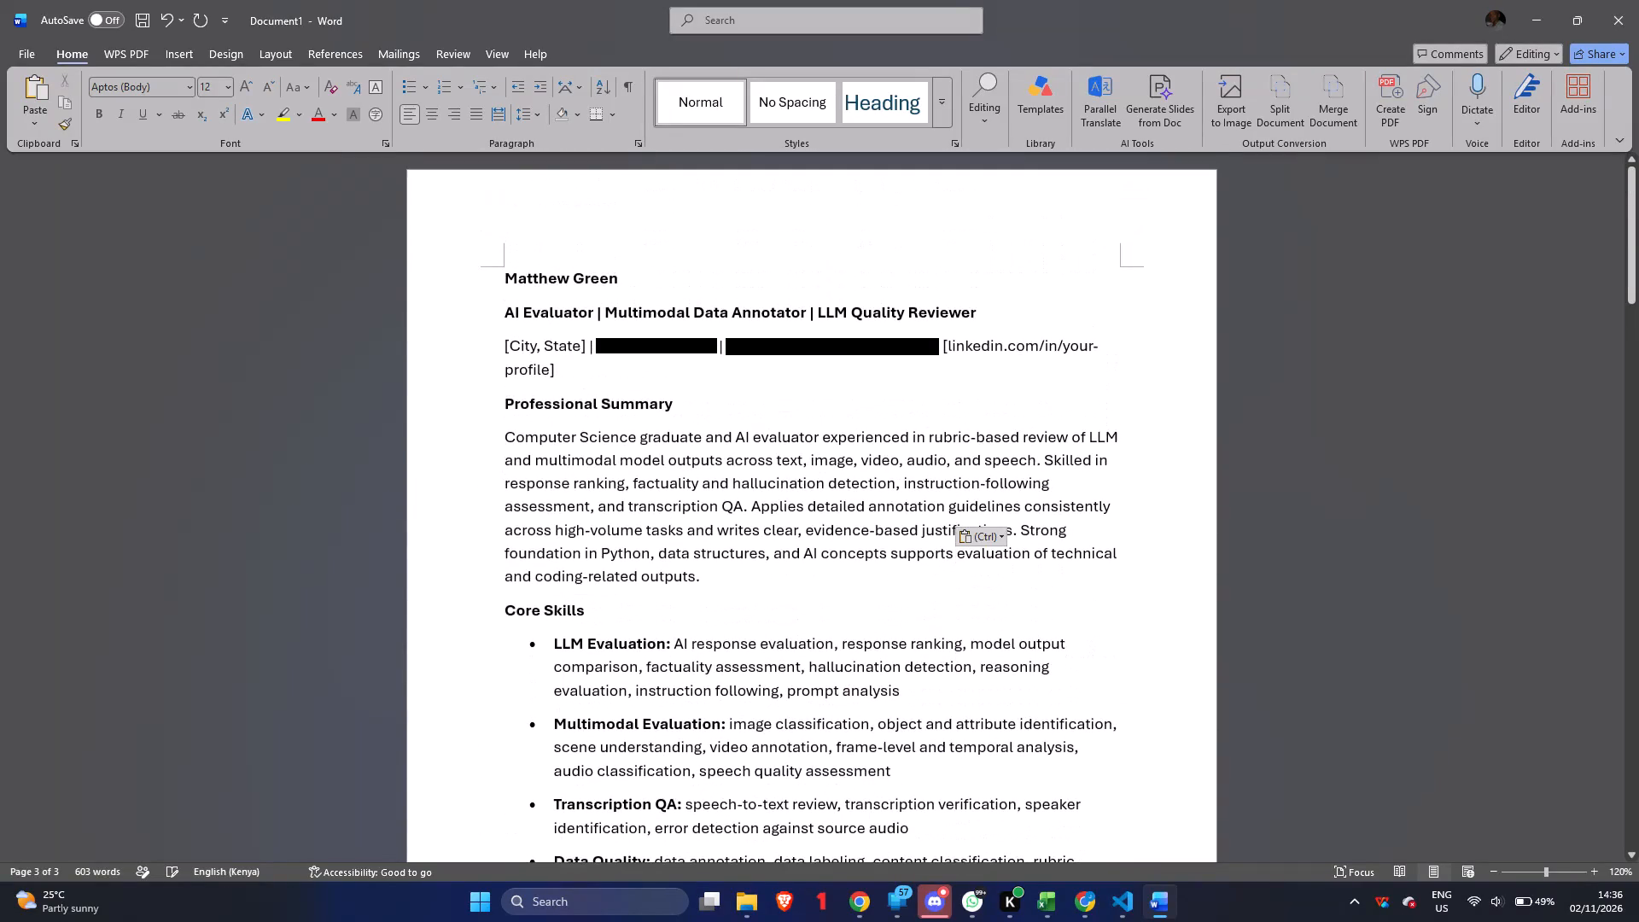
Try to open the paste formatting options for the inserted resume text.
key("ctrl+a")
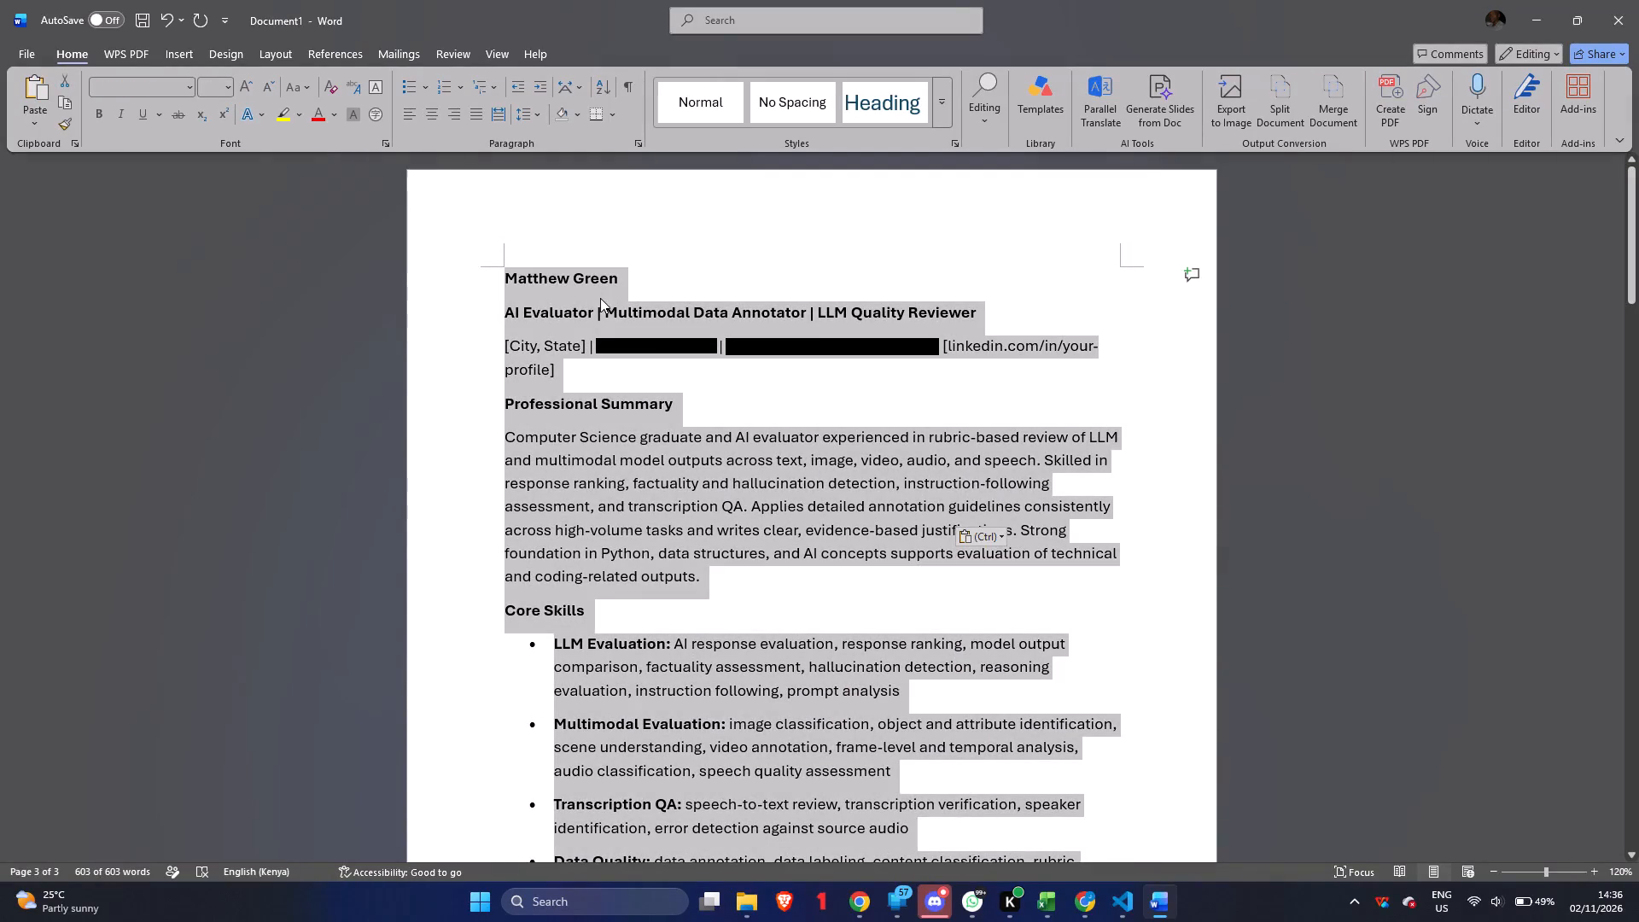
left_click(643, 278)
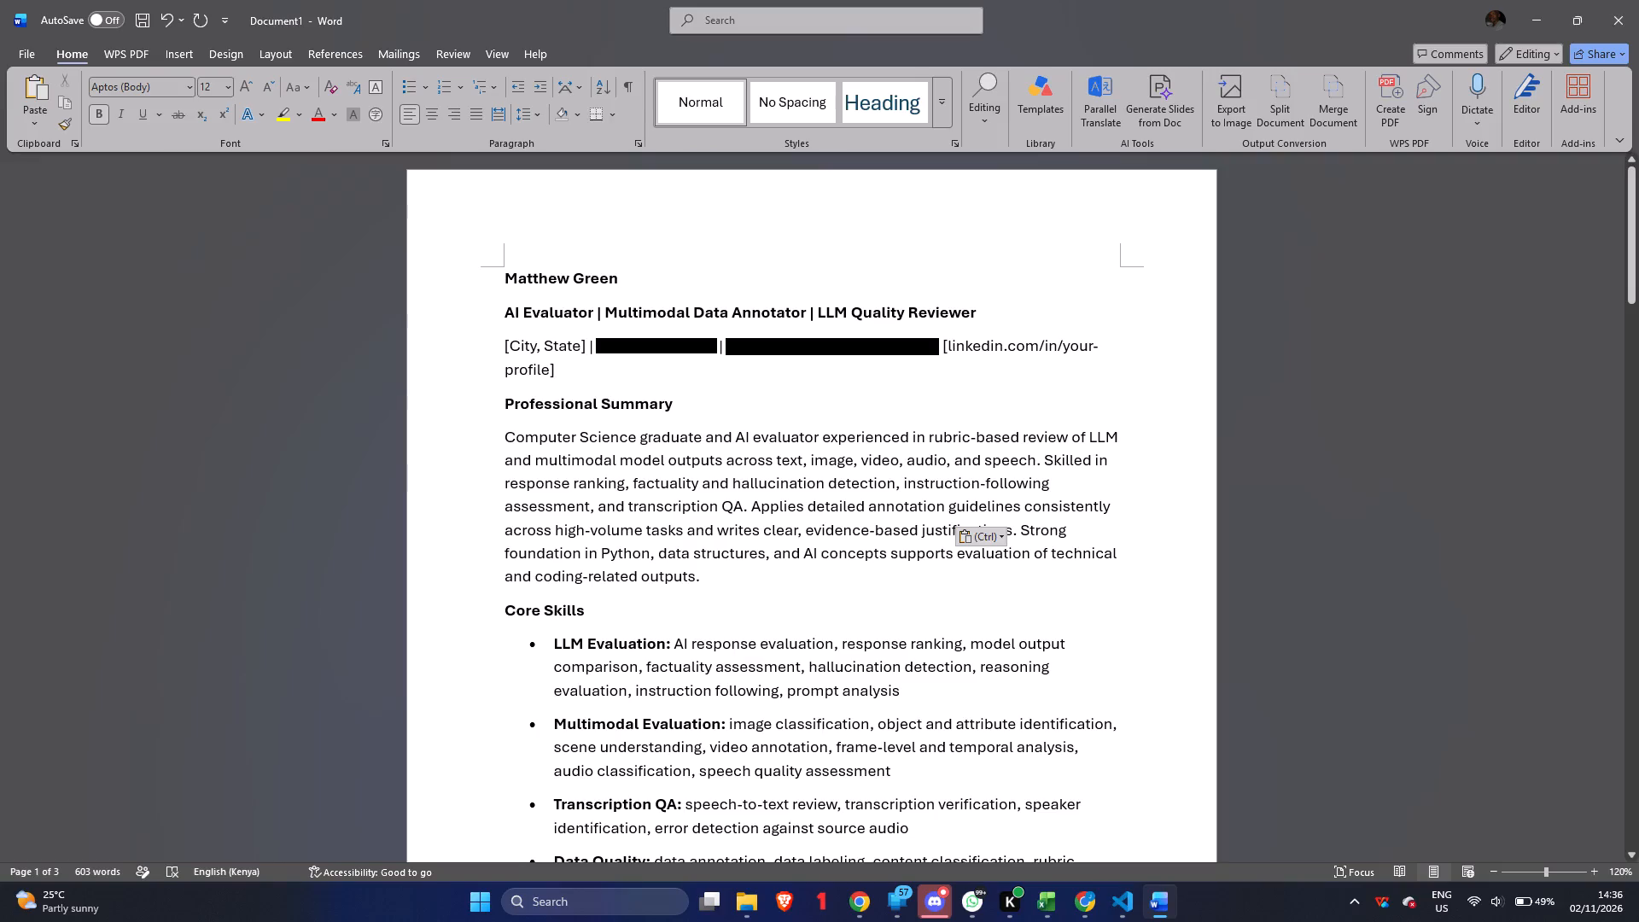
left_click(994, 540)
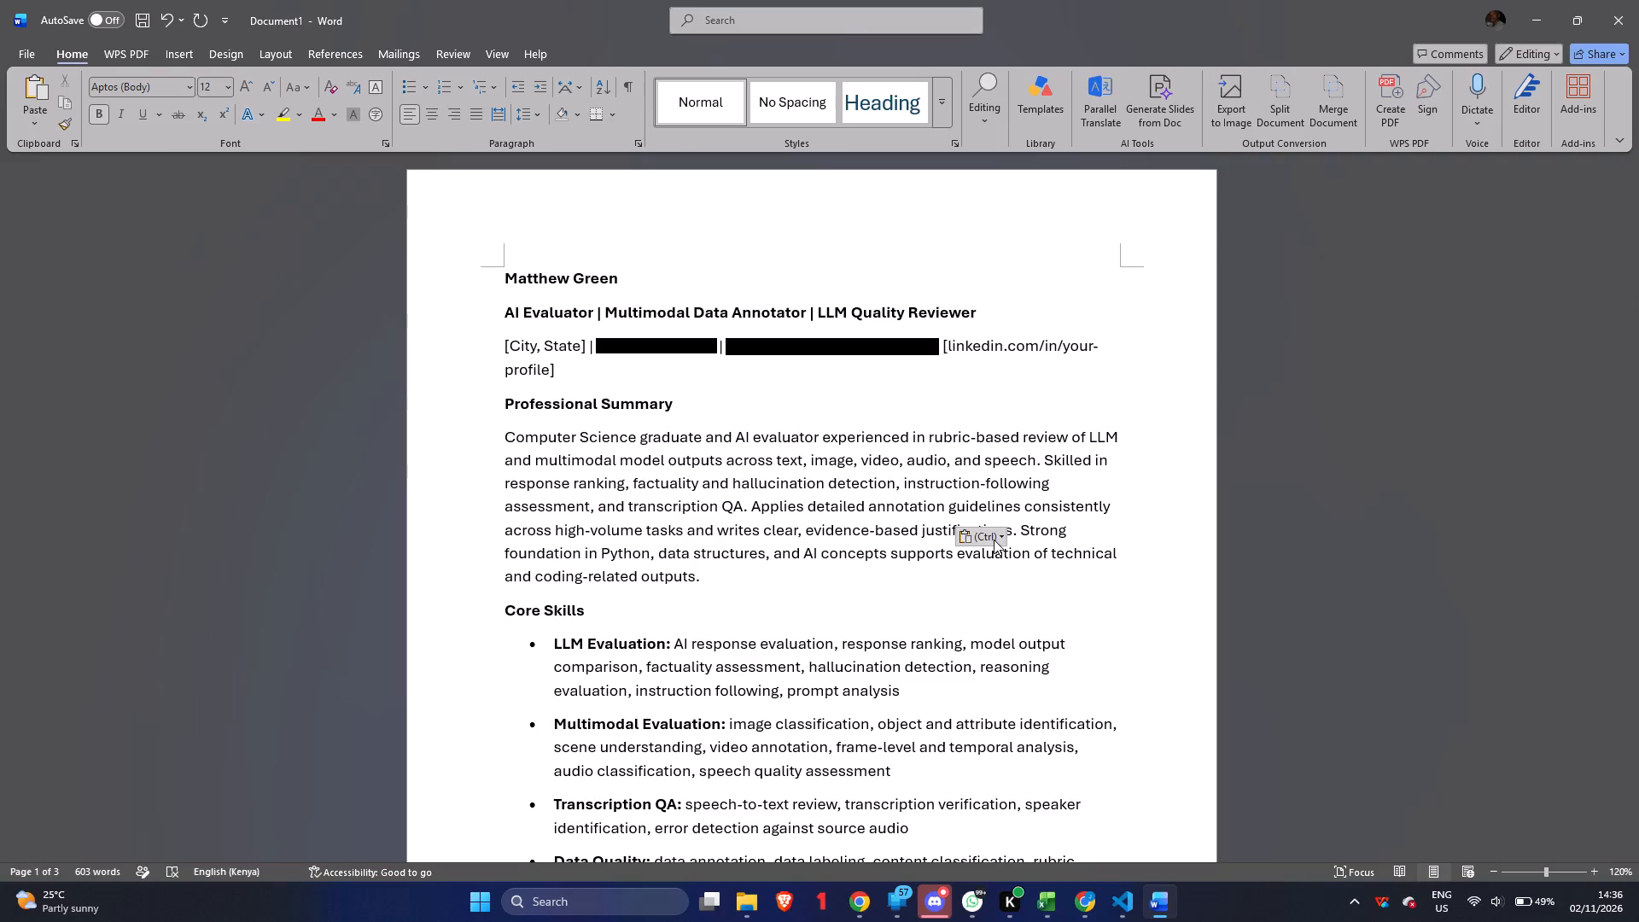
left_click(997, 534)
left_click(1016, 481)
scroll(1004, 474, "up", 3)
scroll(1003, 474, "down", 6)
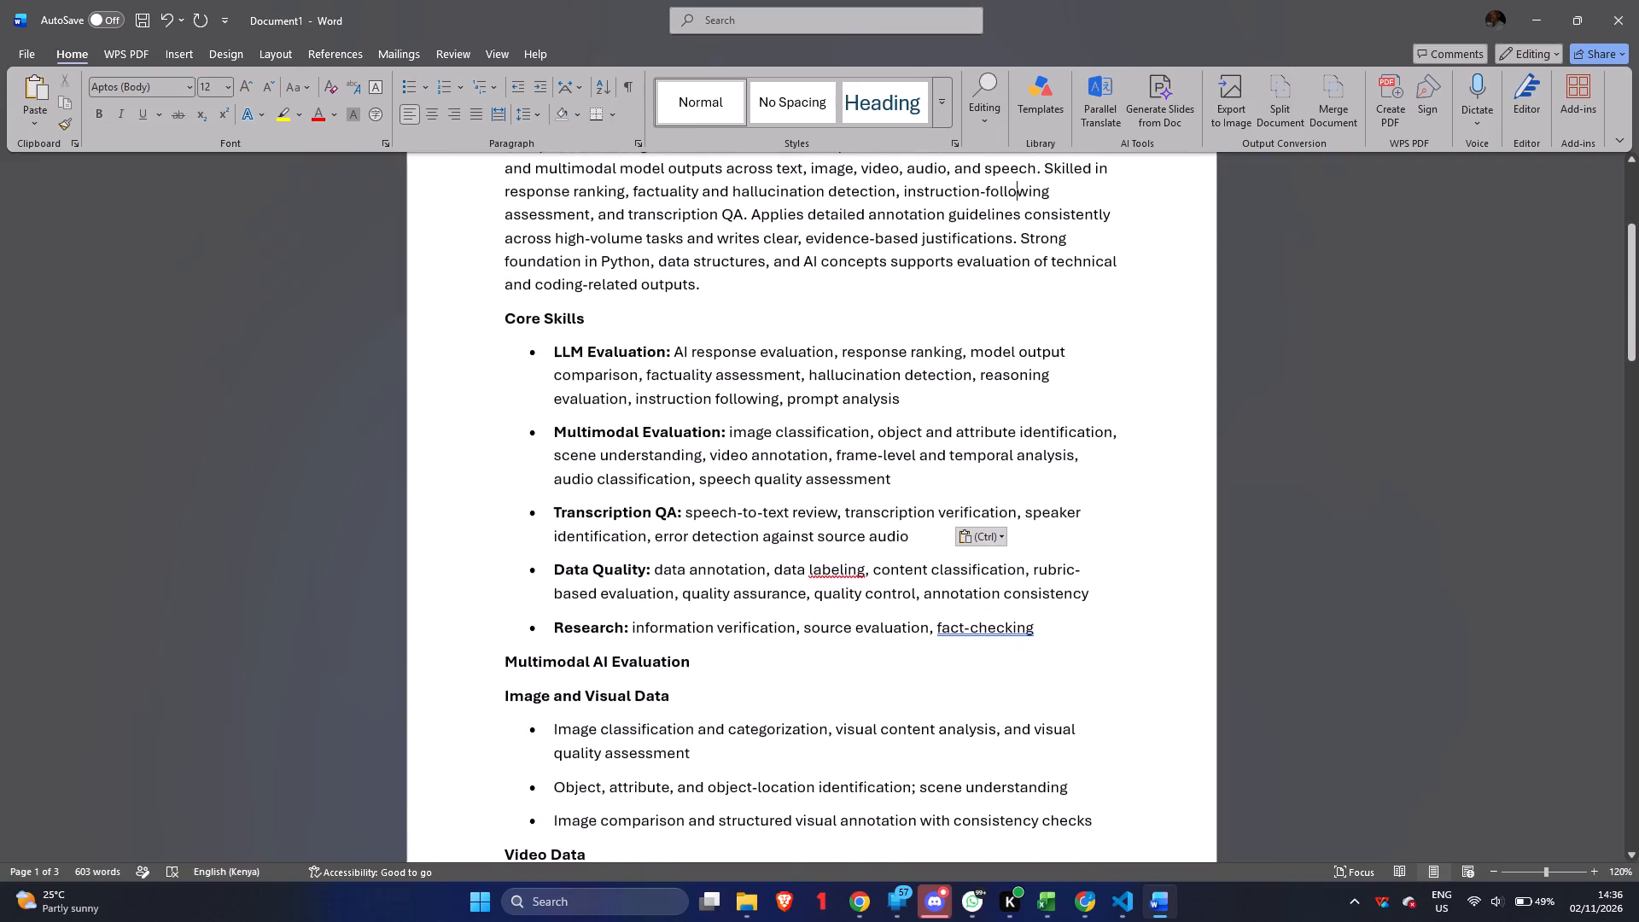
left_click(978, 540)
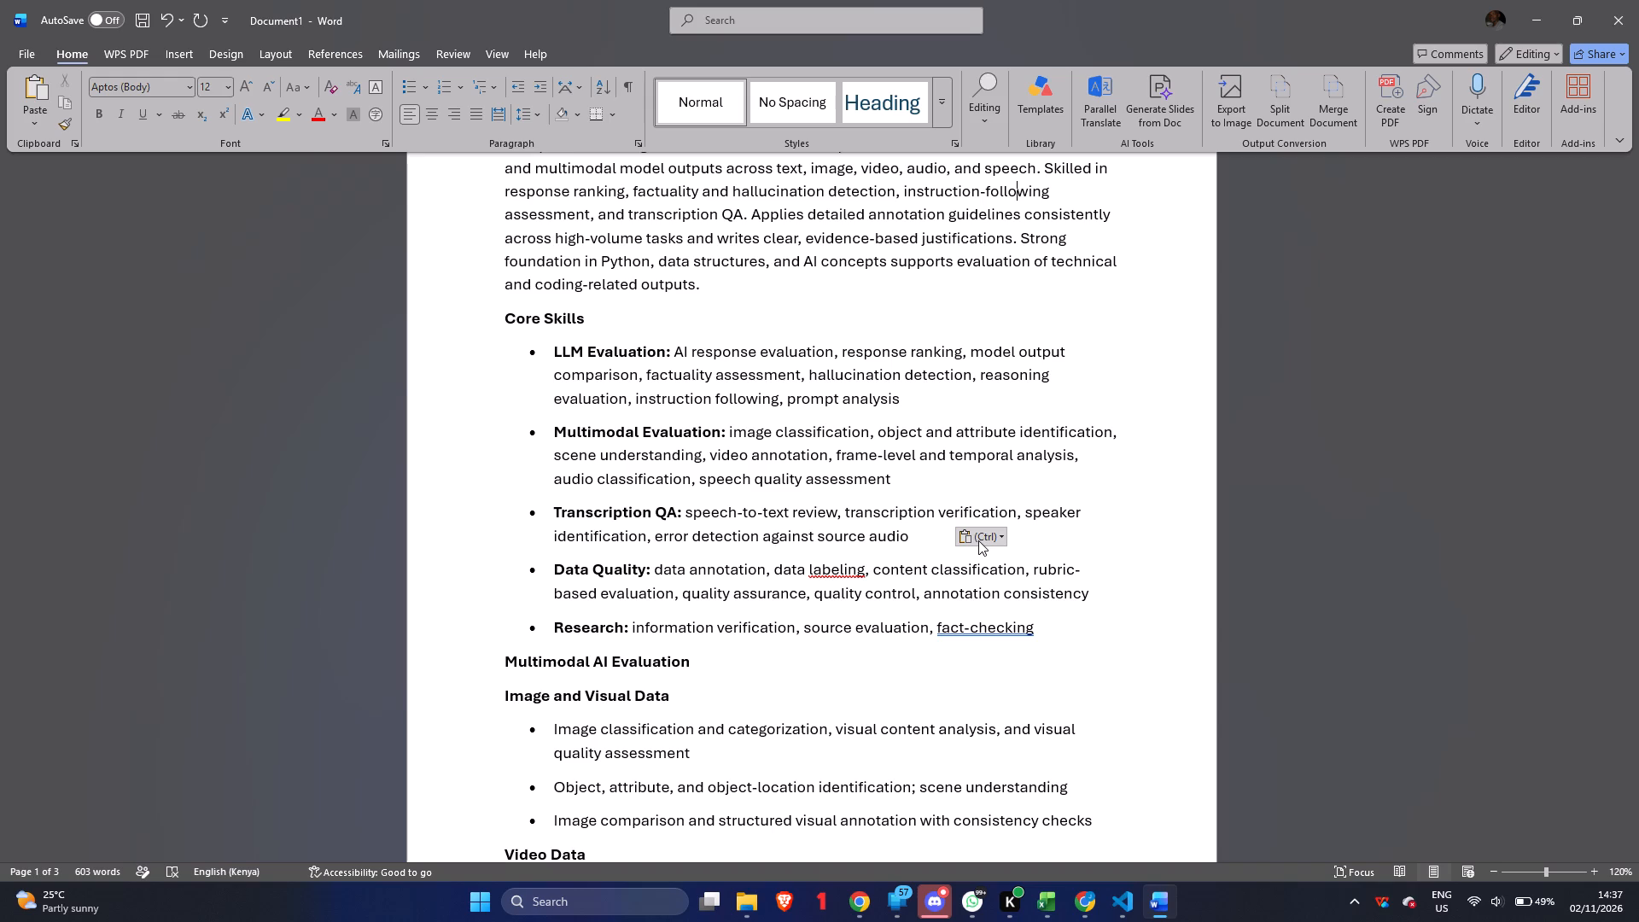
Replace the whole document content with the copied resume, pasted as text only.
key("ctrl+a")
right_click(864, 487)
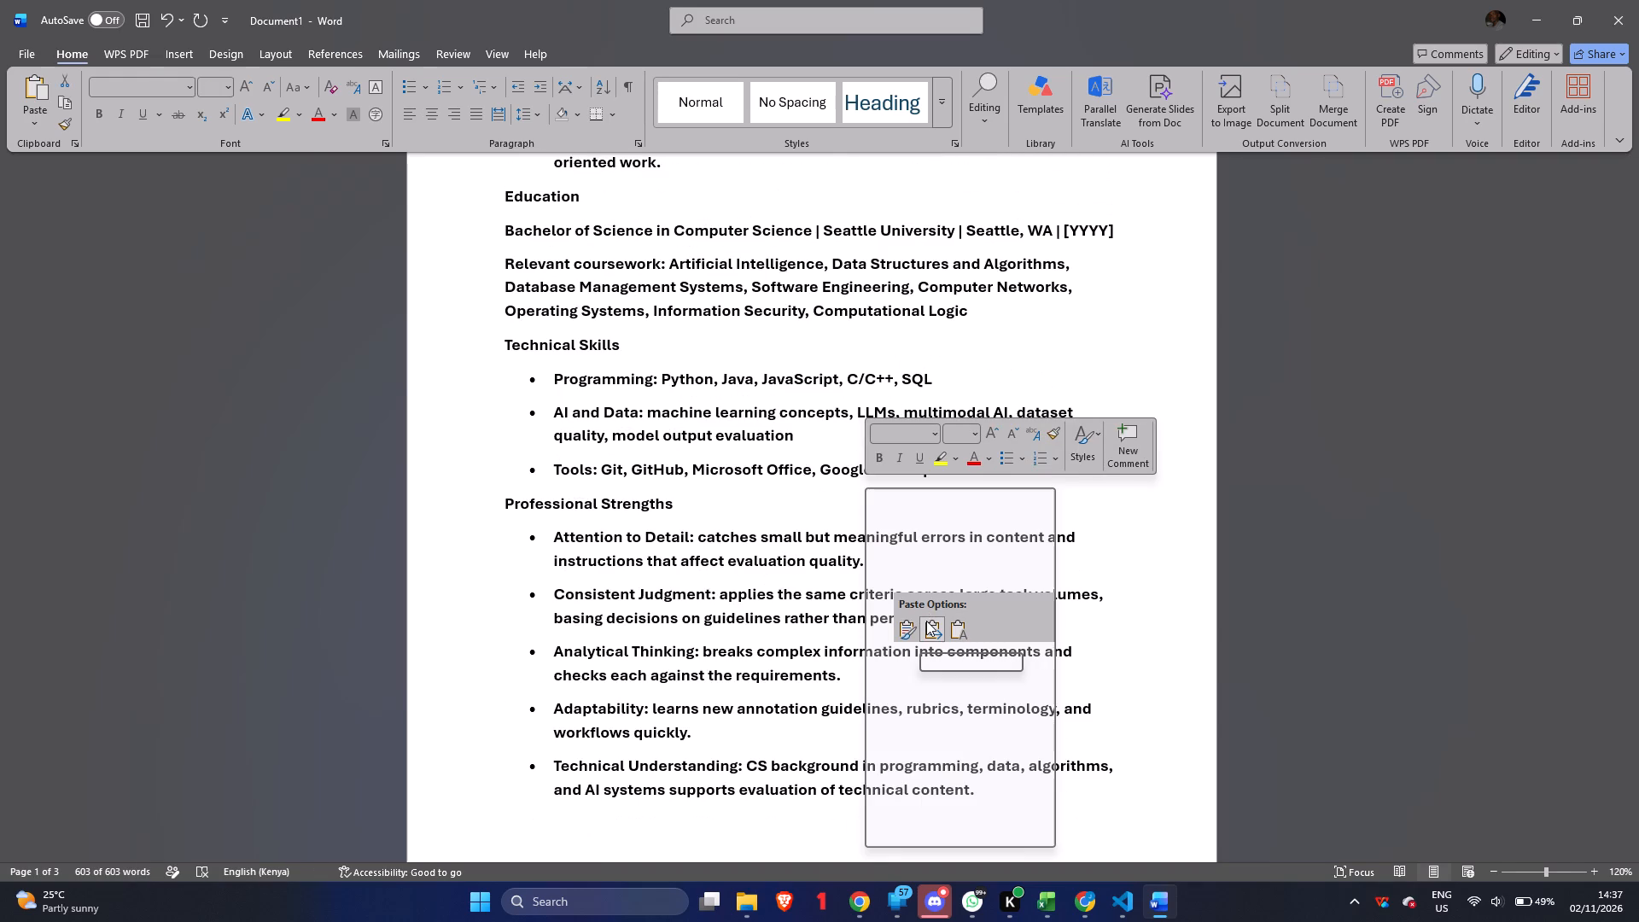
left_click(958, 627)
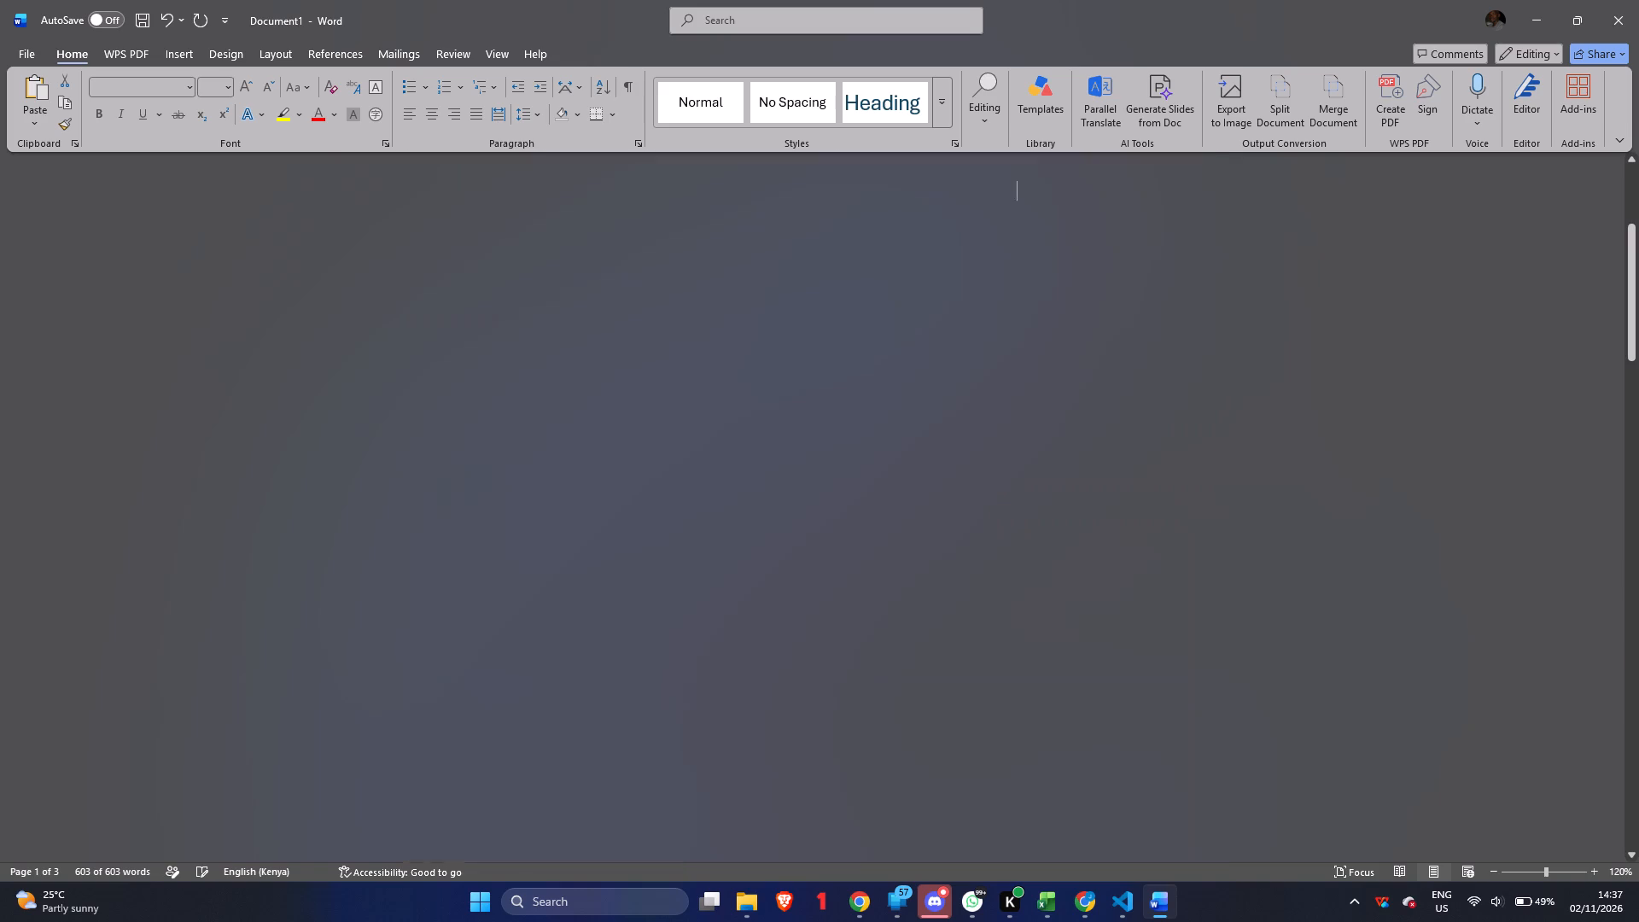
Enlarge the candidate's name at the top of the resume to 16 pt.
scroll(649, 557, "up", 8)
scroll(649, 557, "up", 17)
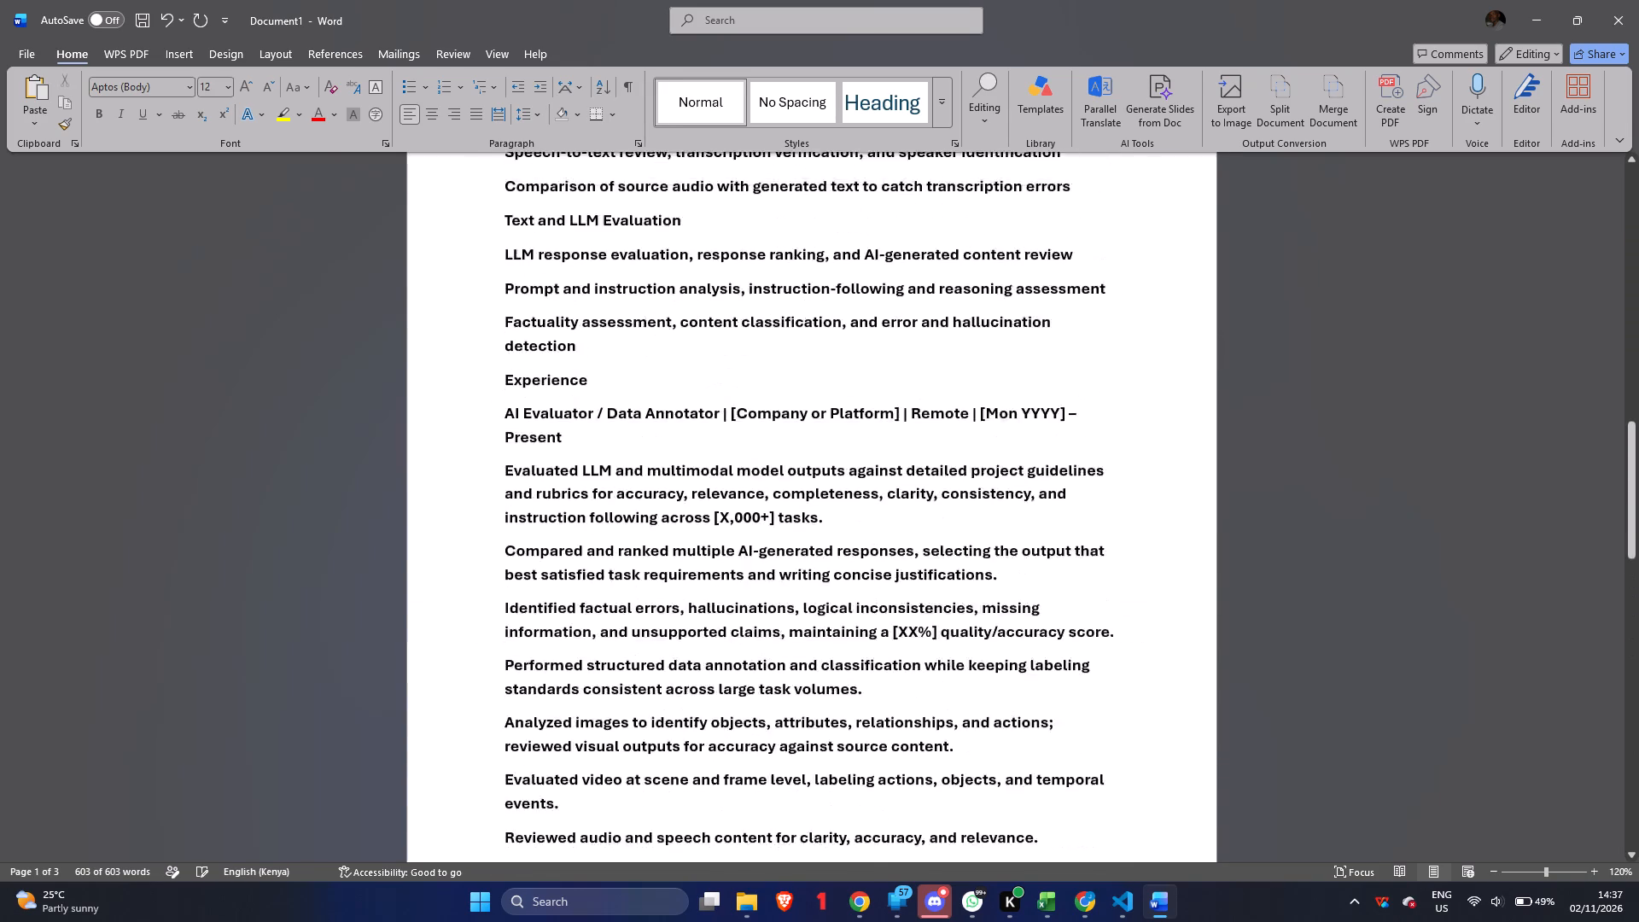
scroll(649, 557, "up", 15)
scroll(649, 557, "up", 13)
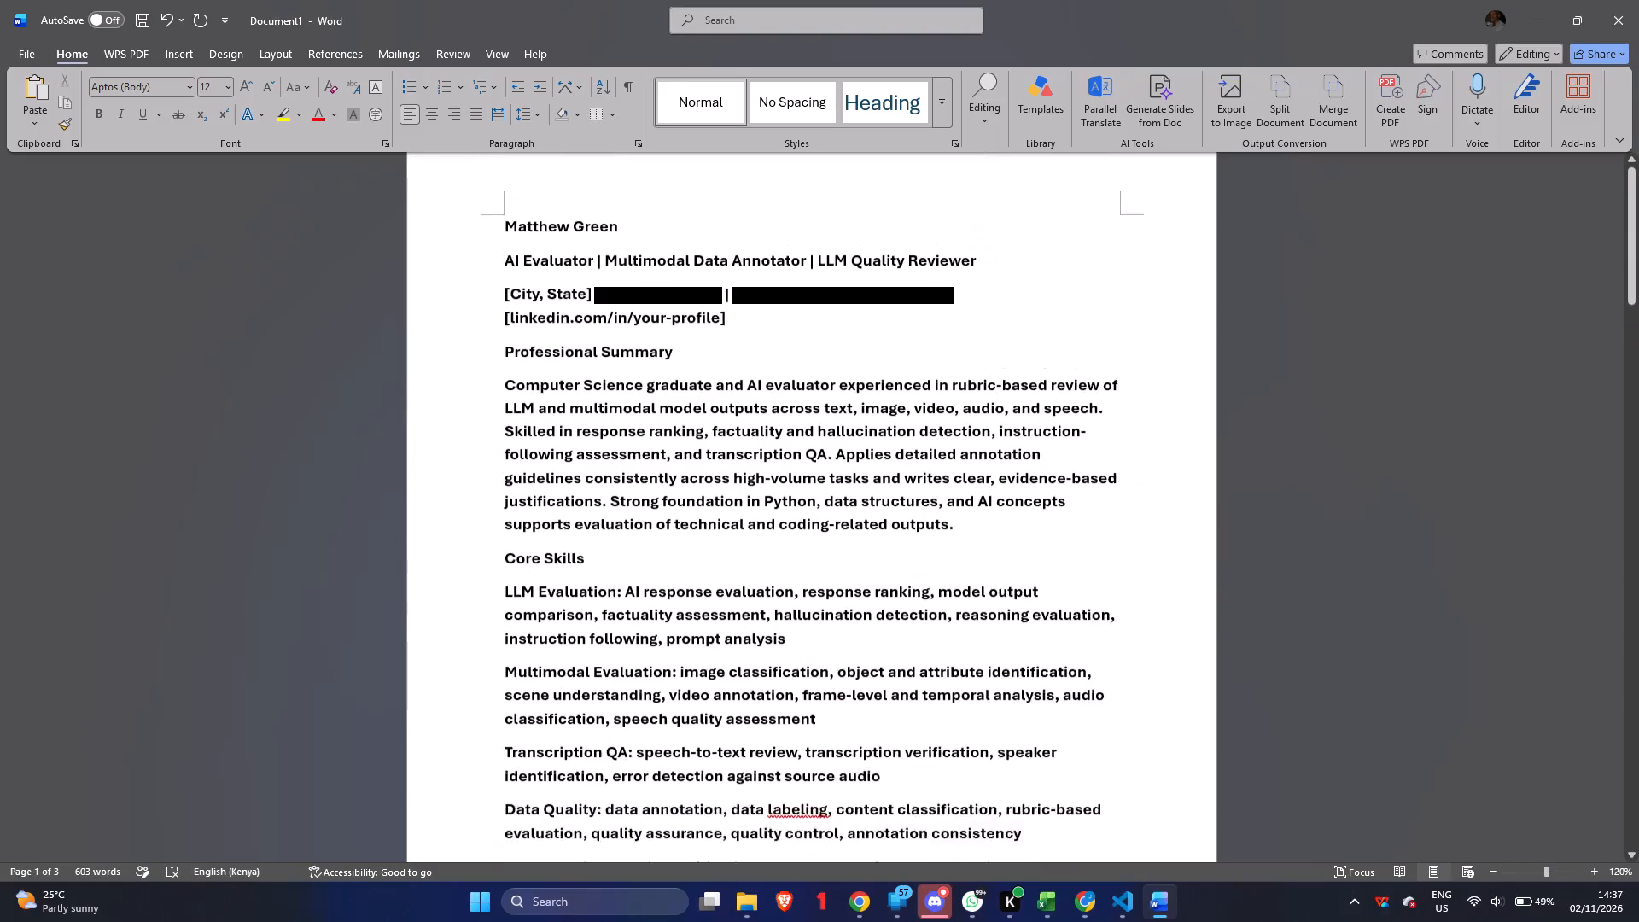
scroll(649, 557, "up", 12)
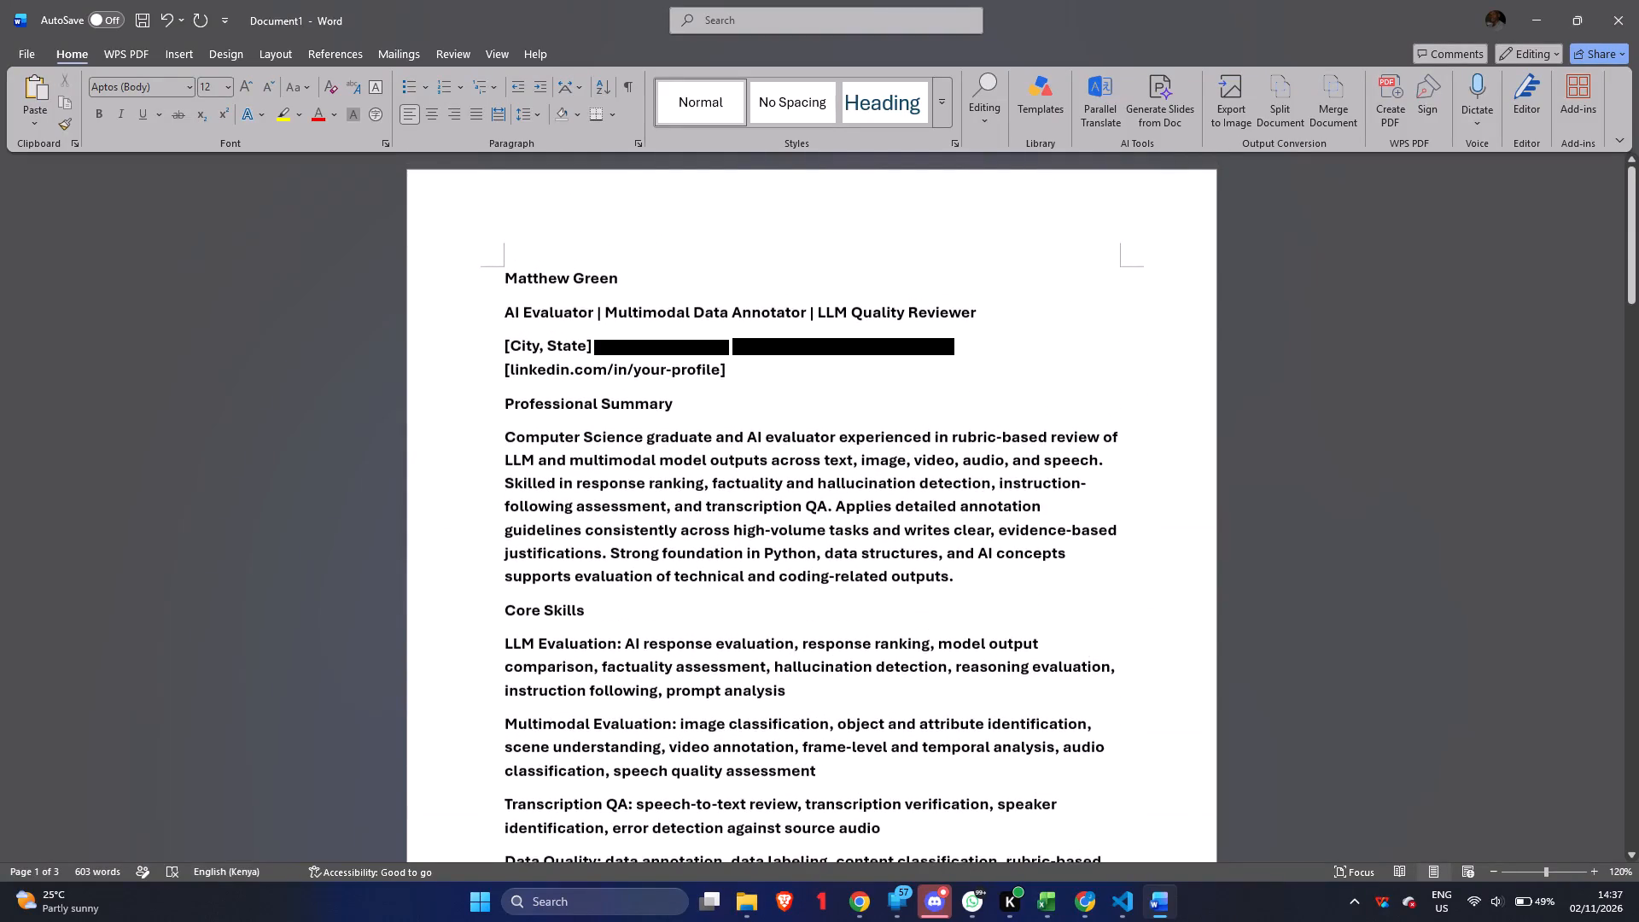
left_click_drag(628, 273, 519, 283)
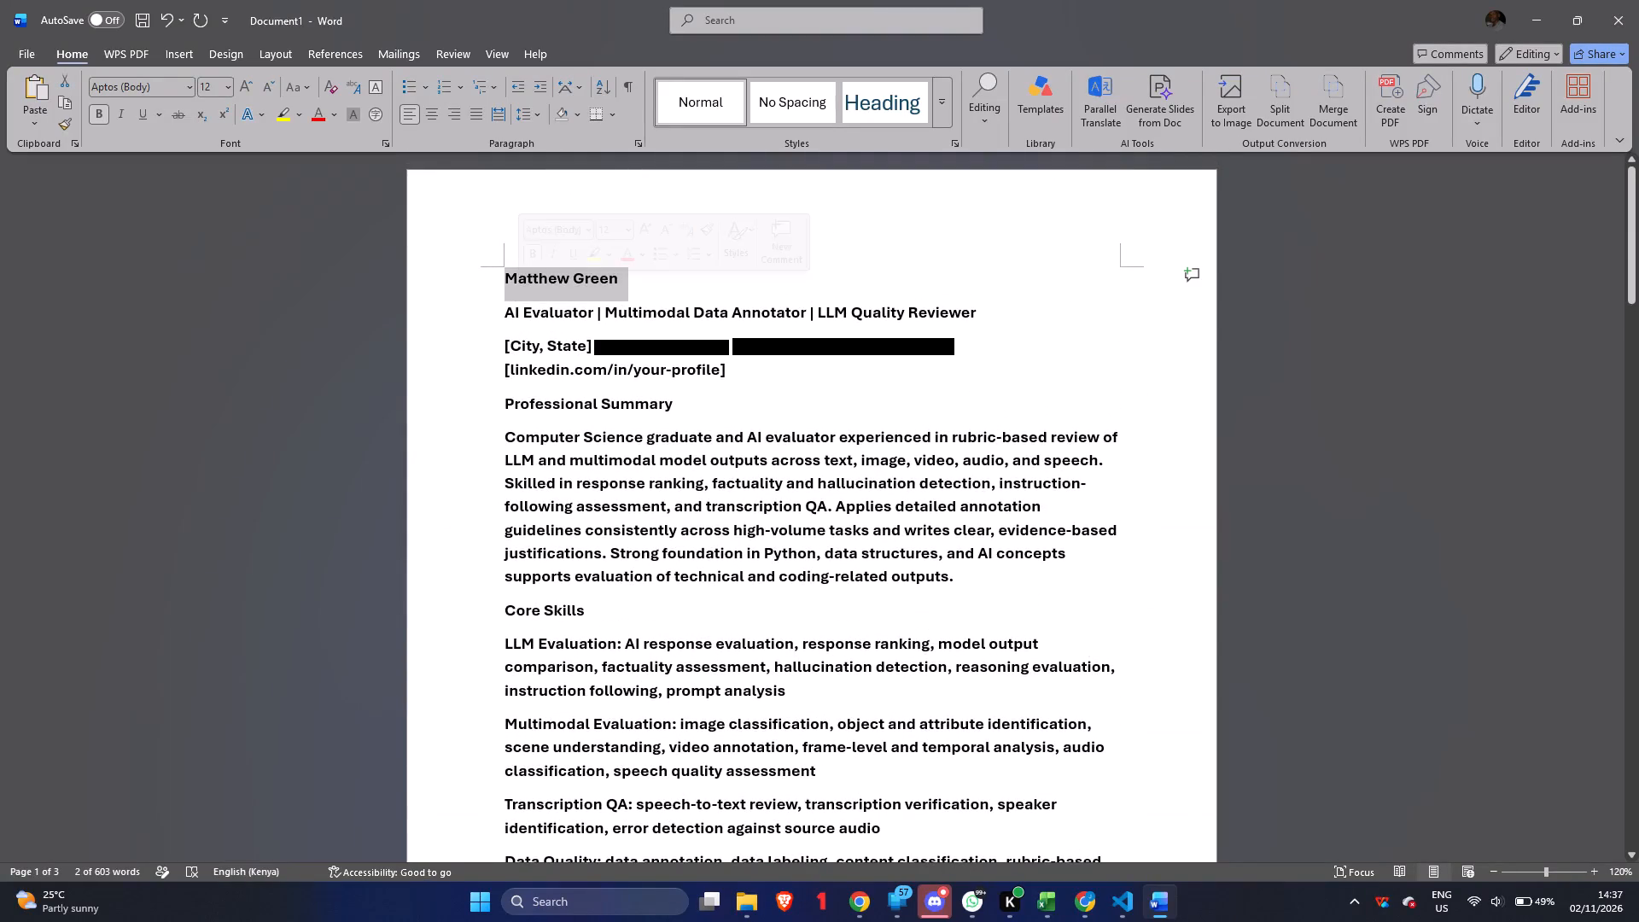
double_click(247, 79)
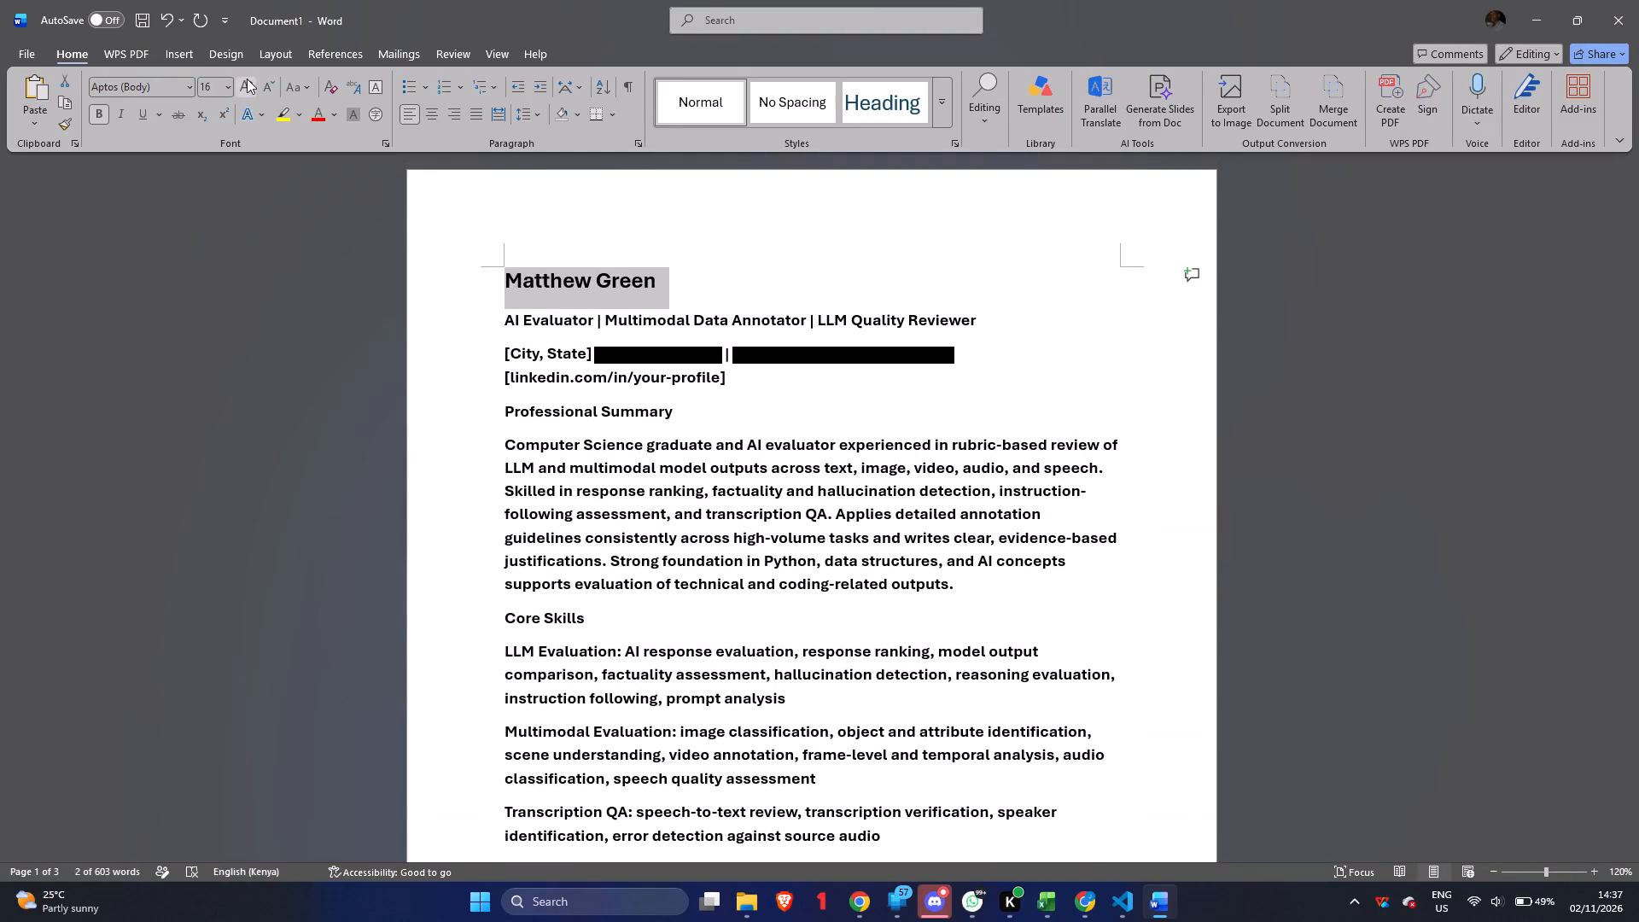
left_click(401, 267)
Remove the bold formatting from the body paragraph under Professional Summary.
left_click(499, 436)
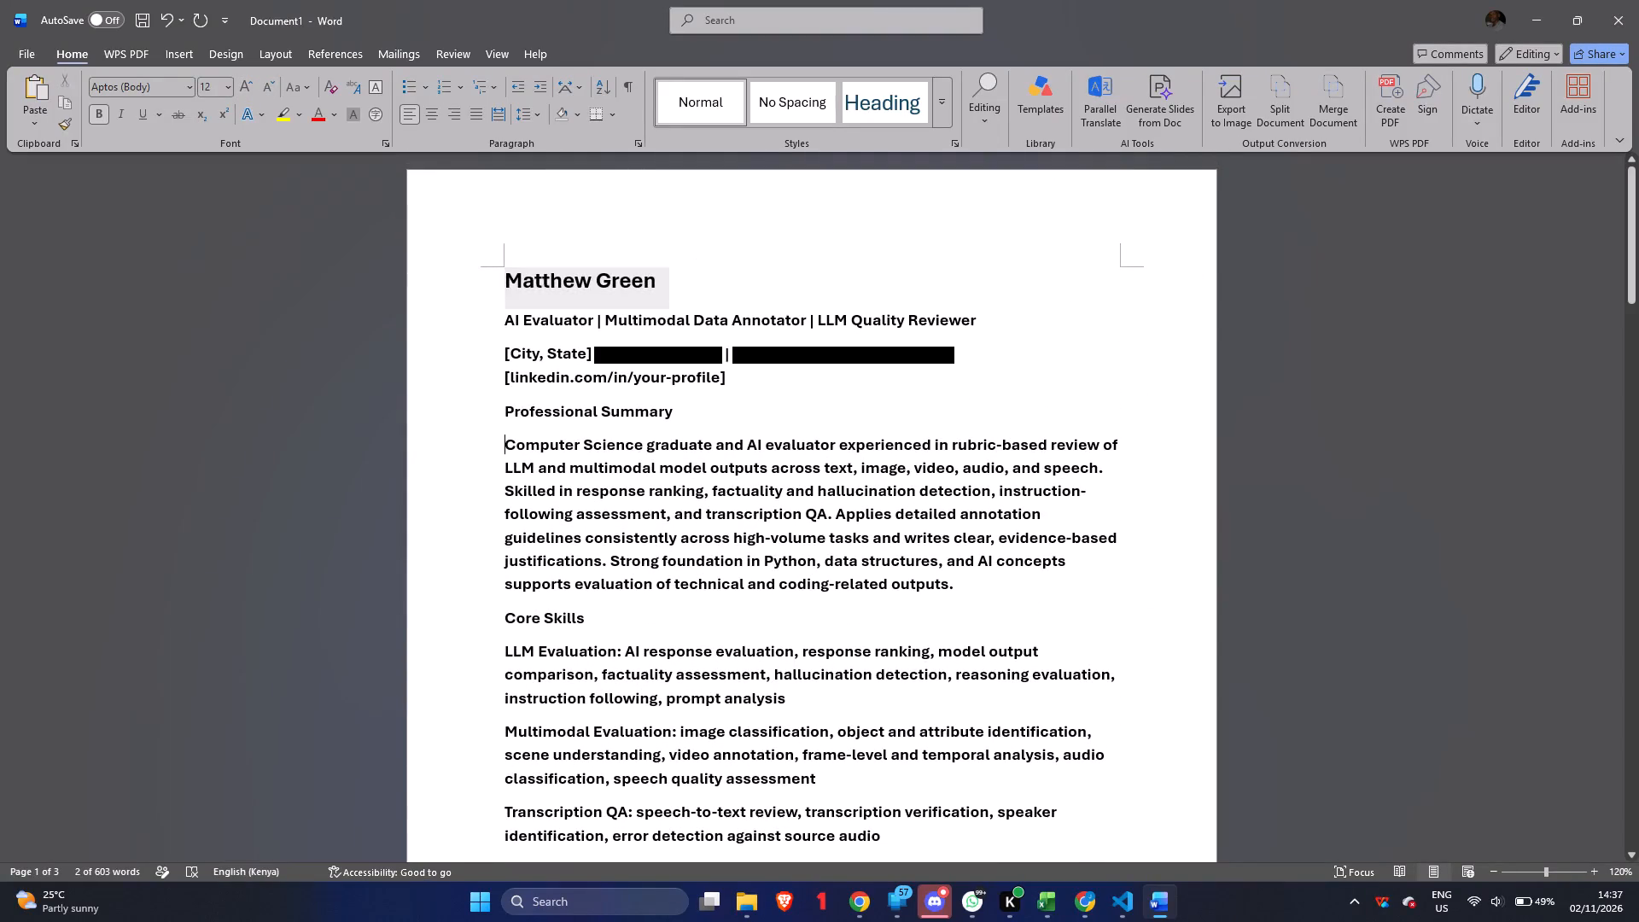
left_click_drag(499, 436, 972, 575)
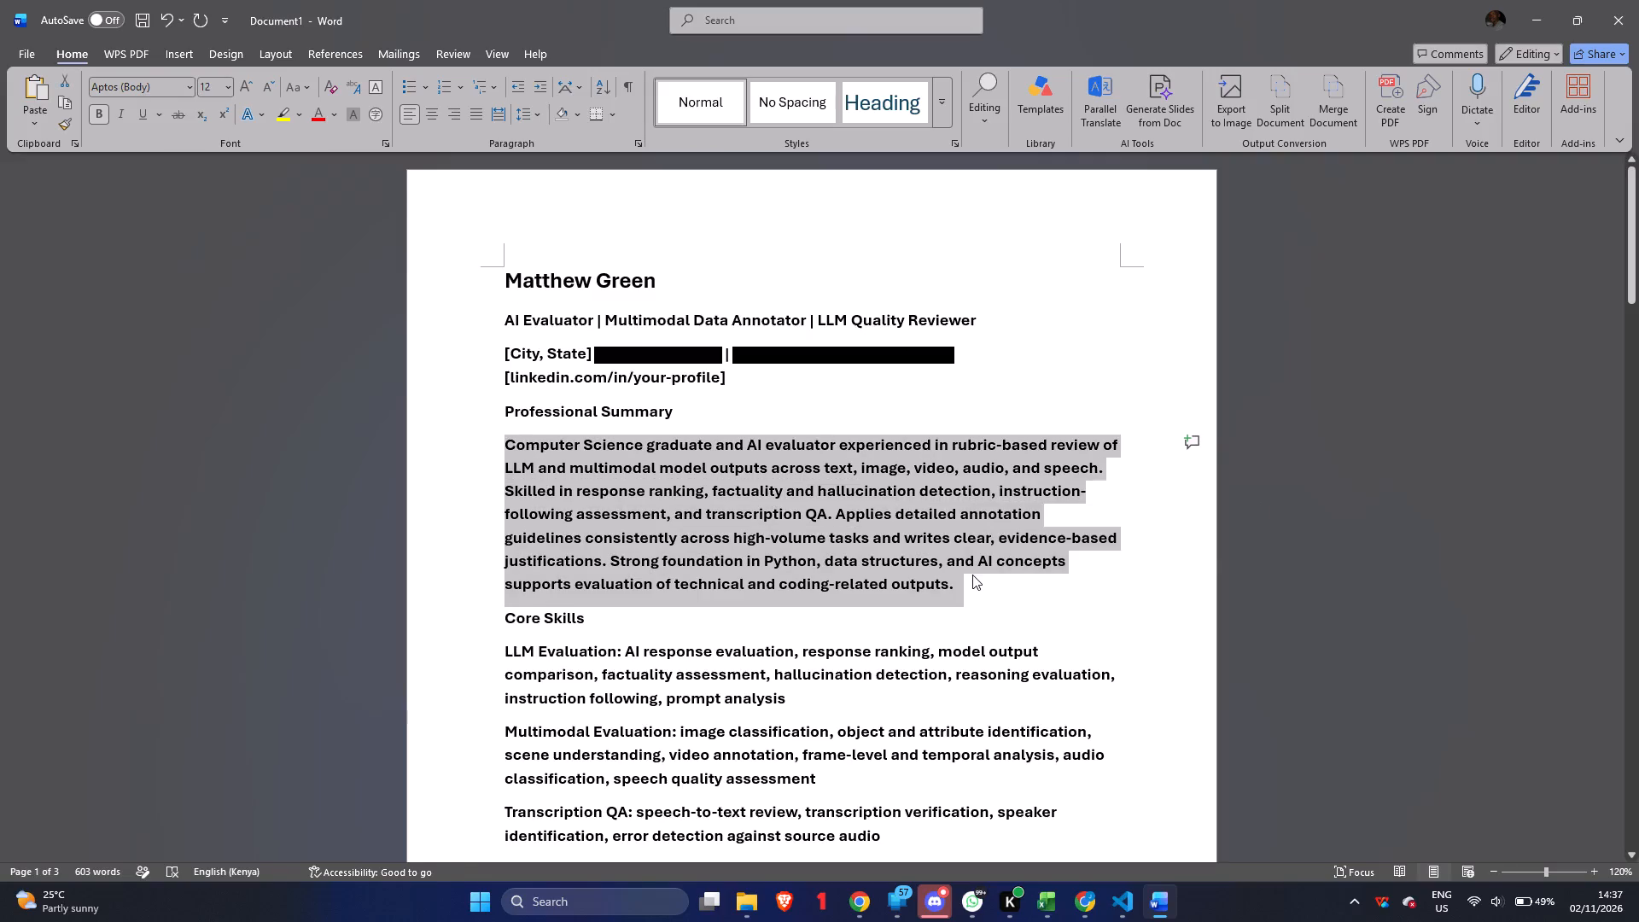
key("ctrl+b")
left_click(829, 570)
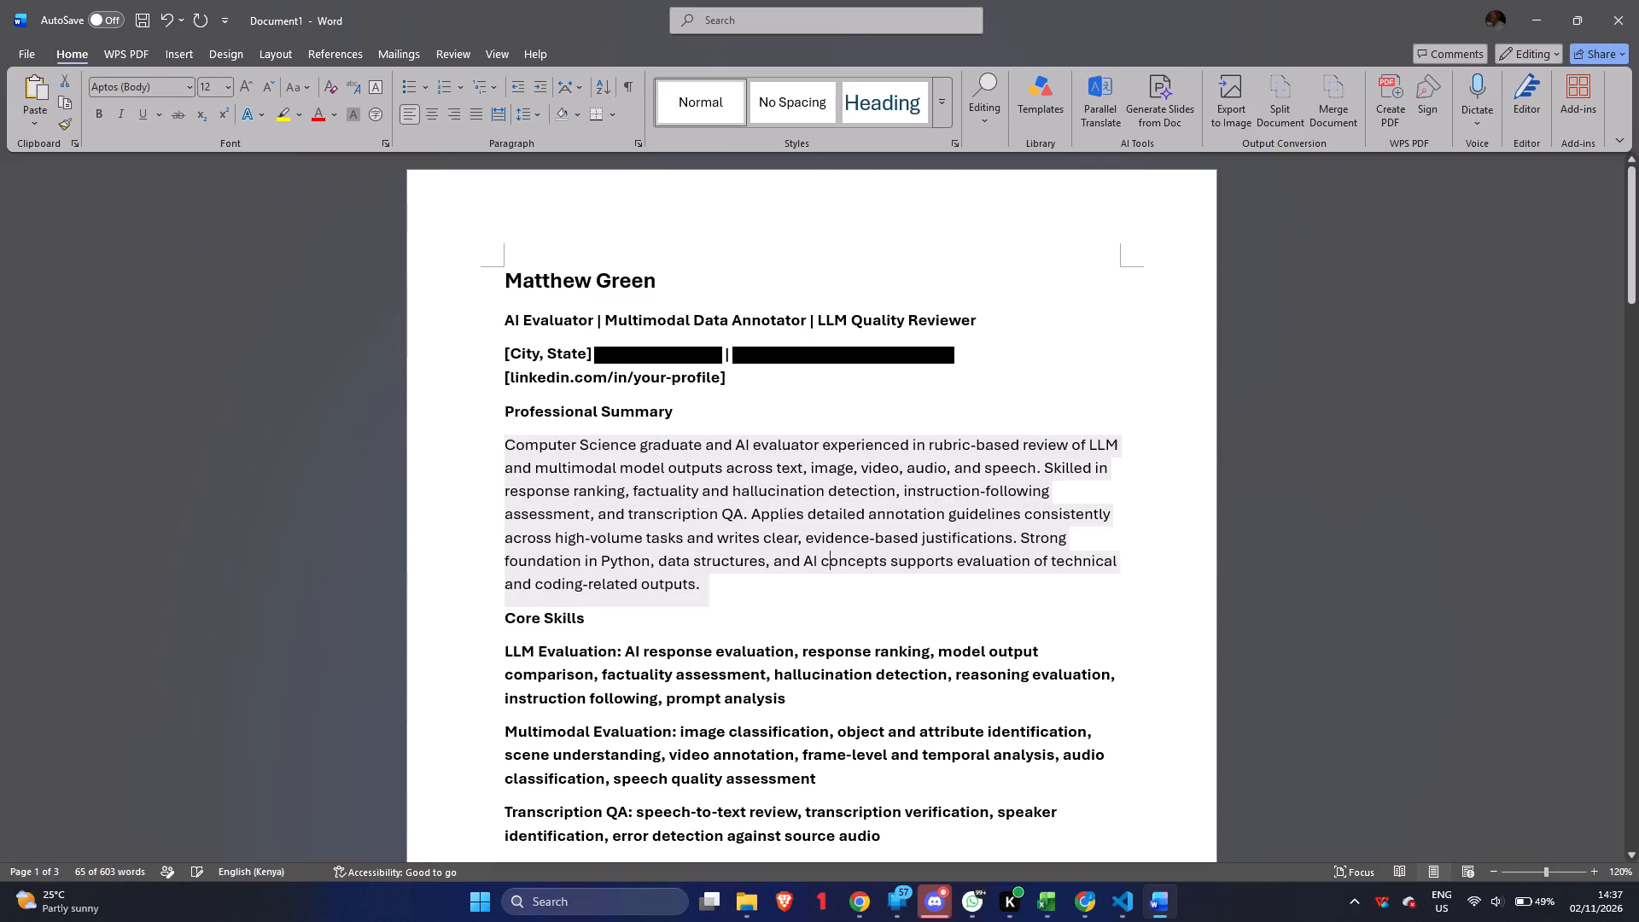
scroll(460, 657, "down", 5)
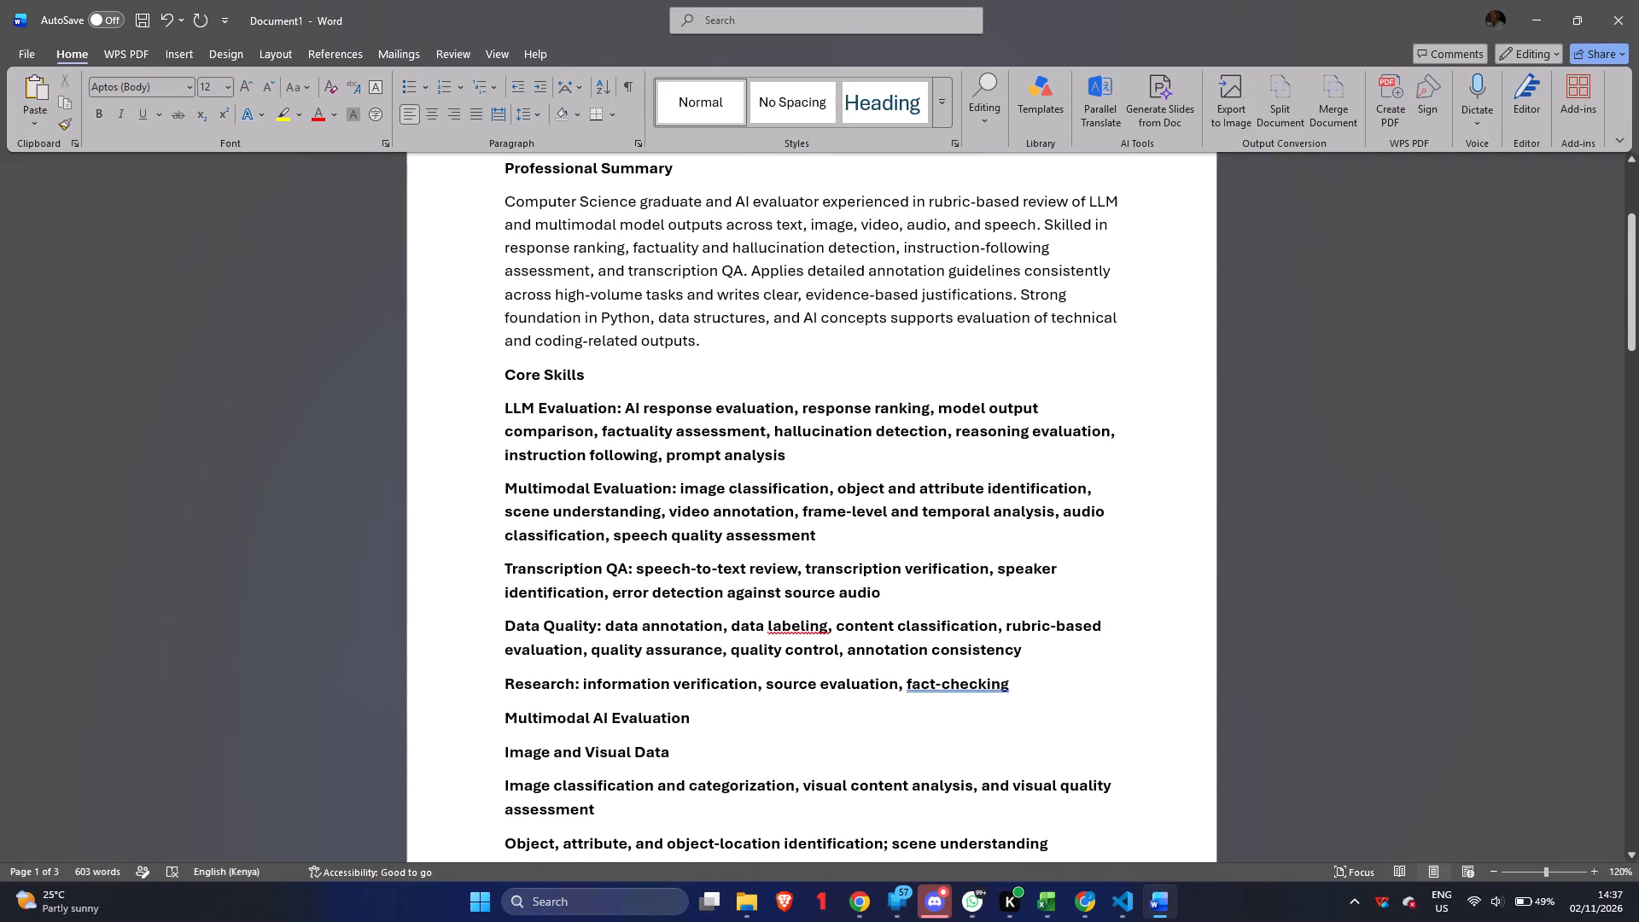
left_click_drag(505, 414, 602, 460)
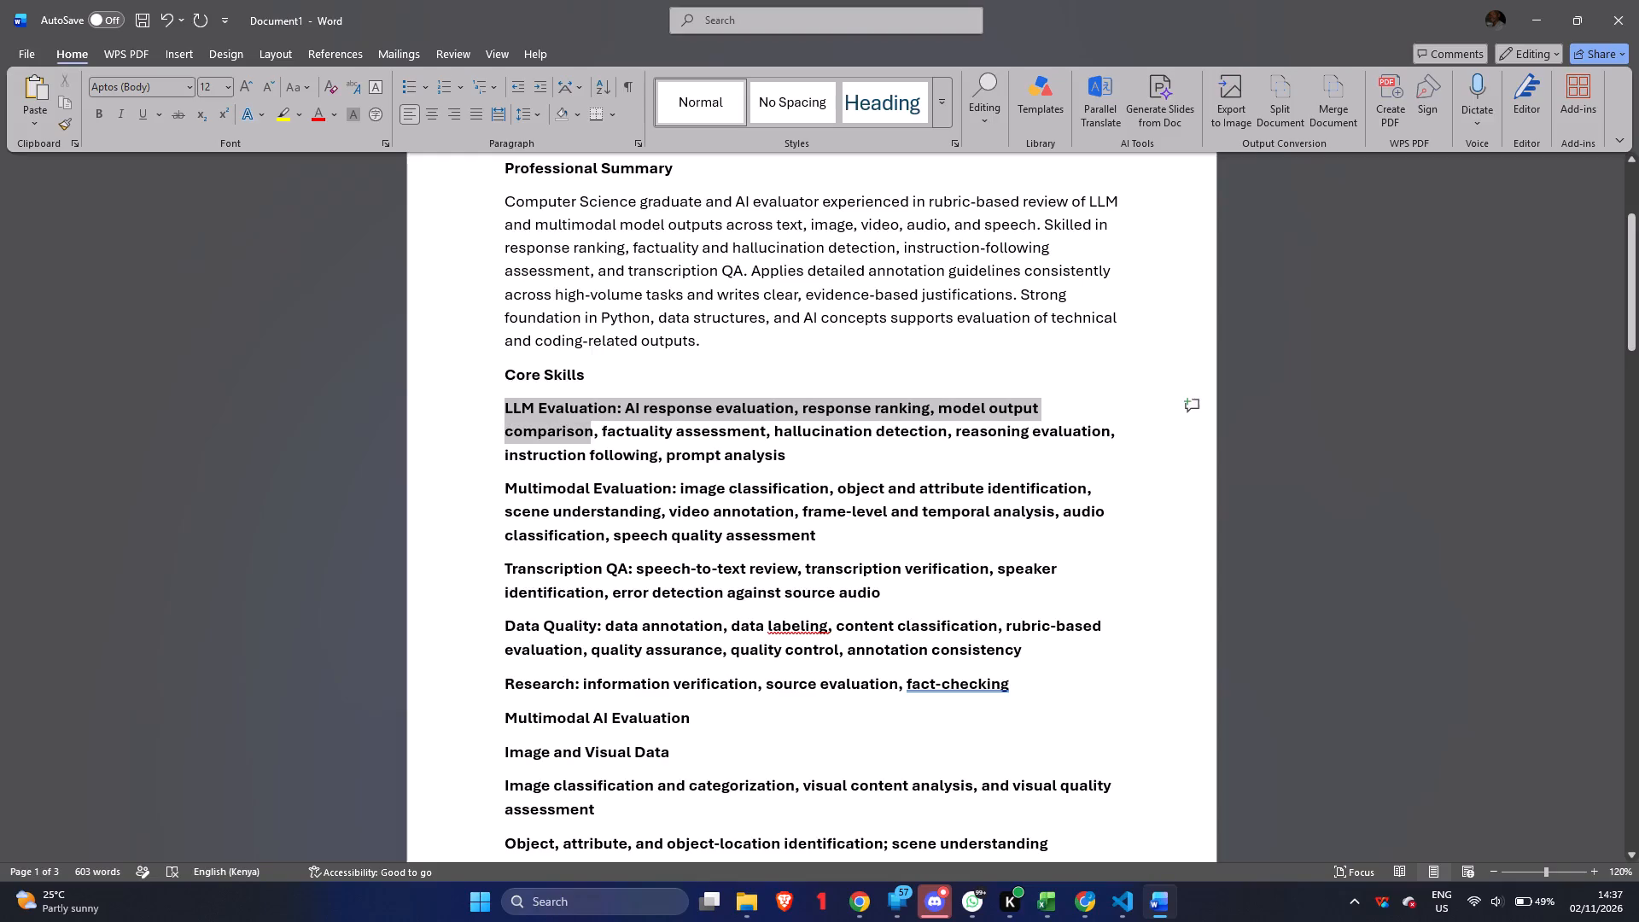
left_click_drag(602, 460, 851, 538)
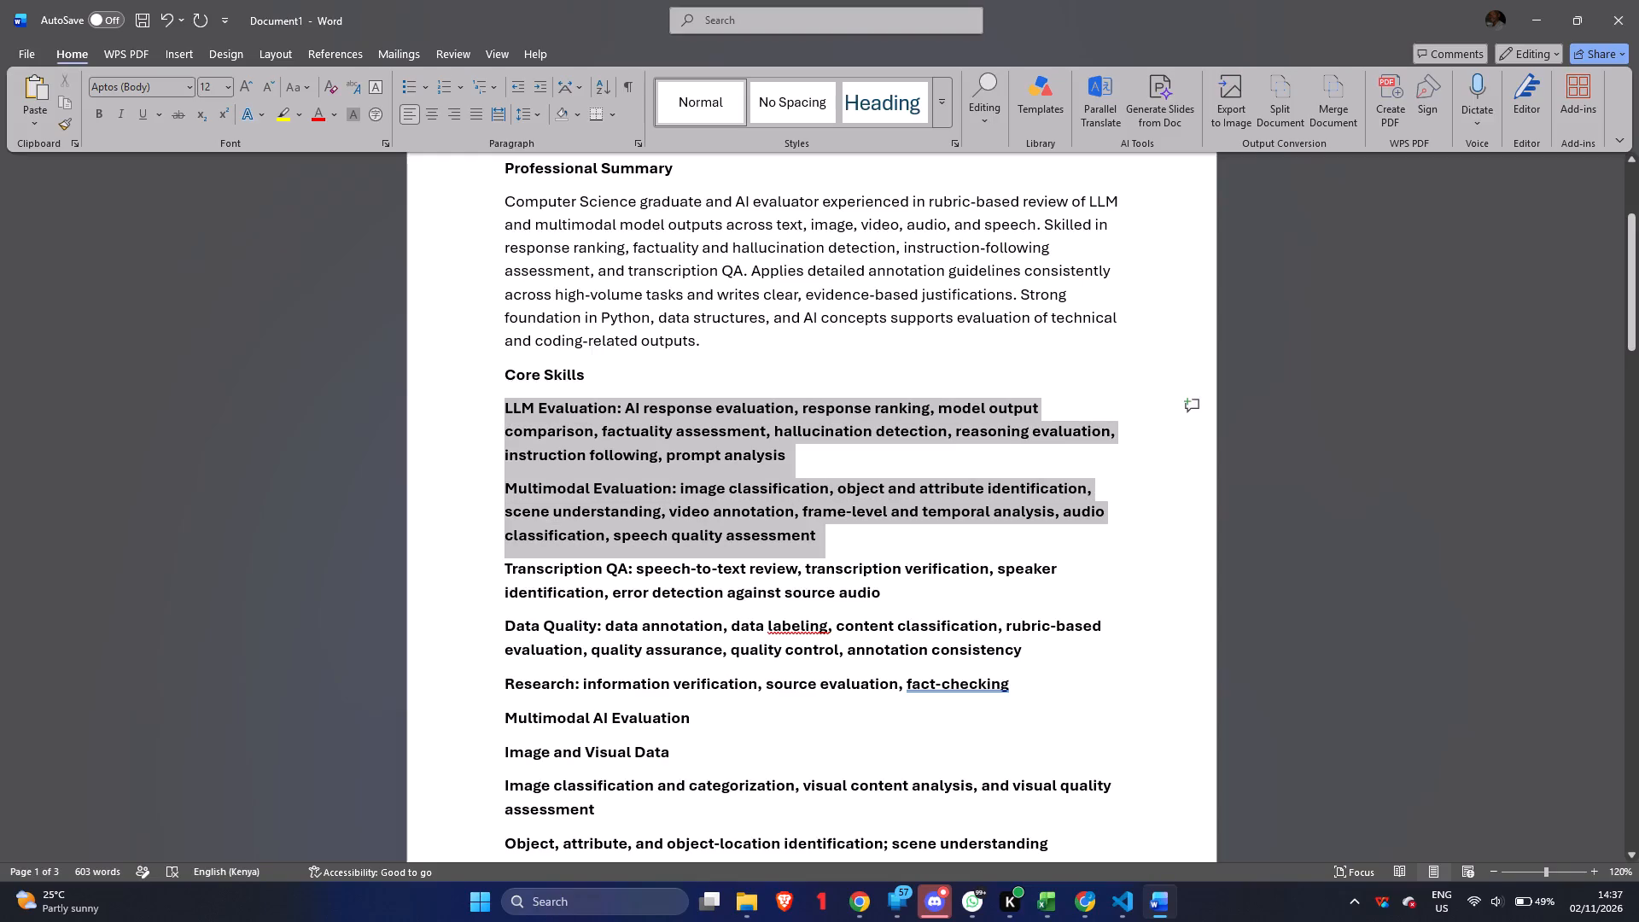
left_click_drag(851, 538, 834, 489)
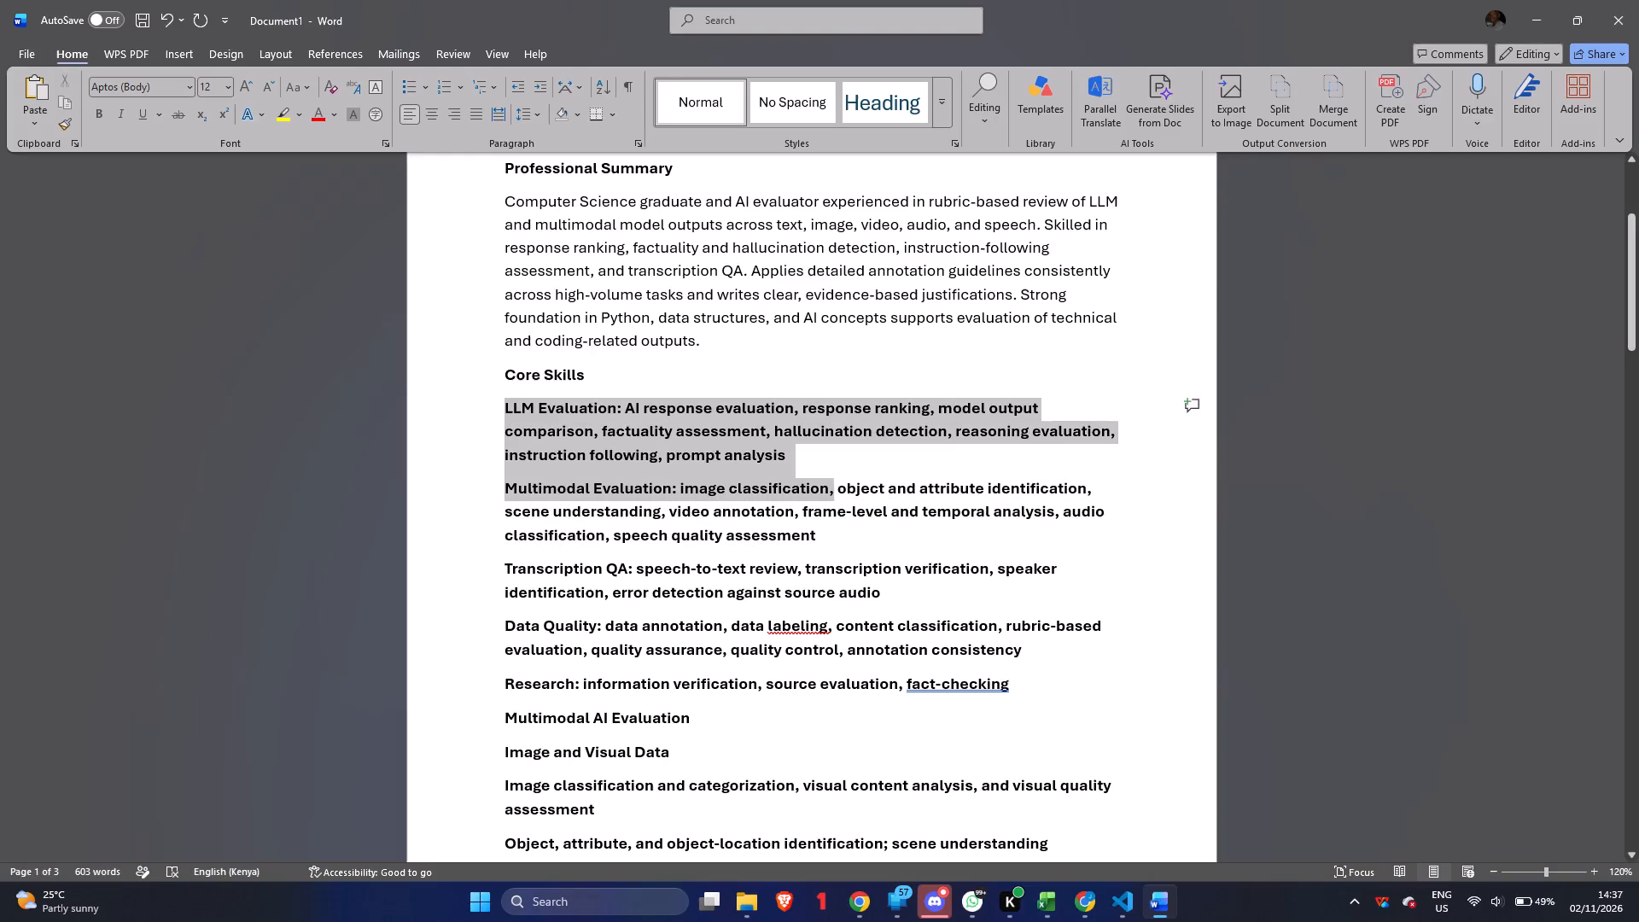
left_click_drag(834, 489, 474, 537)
Undo the recent edits back to the resume version with bulleted Core Skills and its original formatting.
key("ctrl+z")
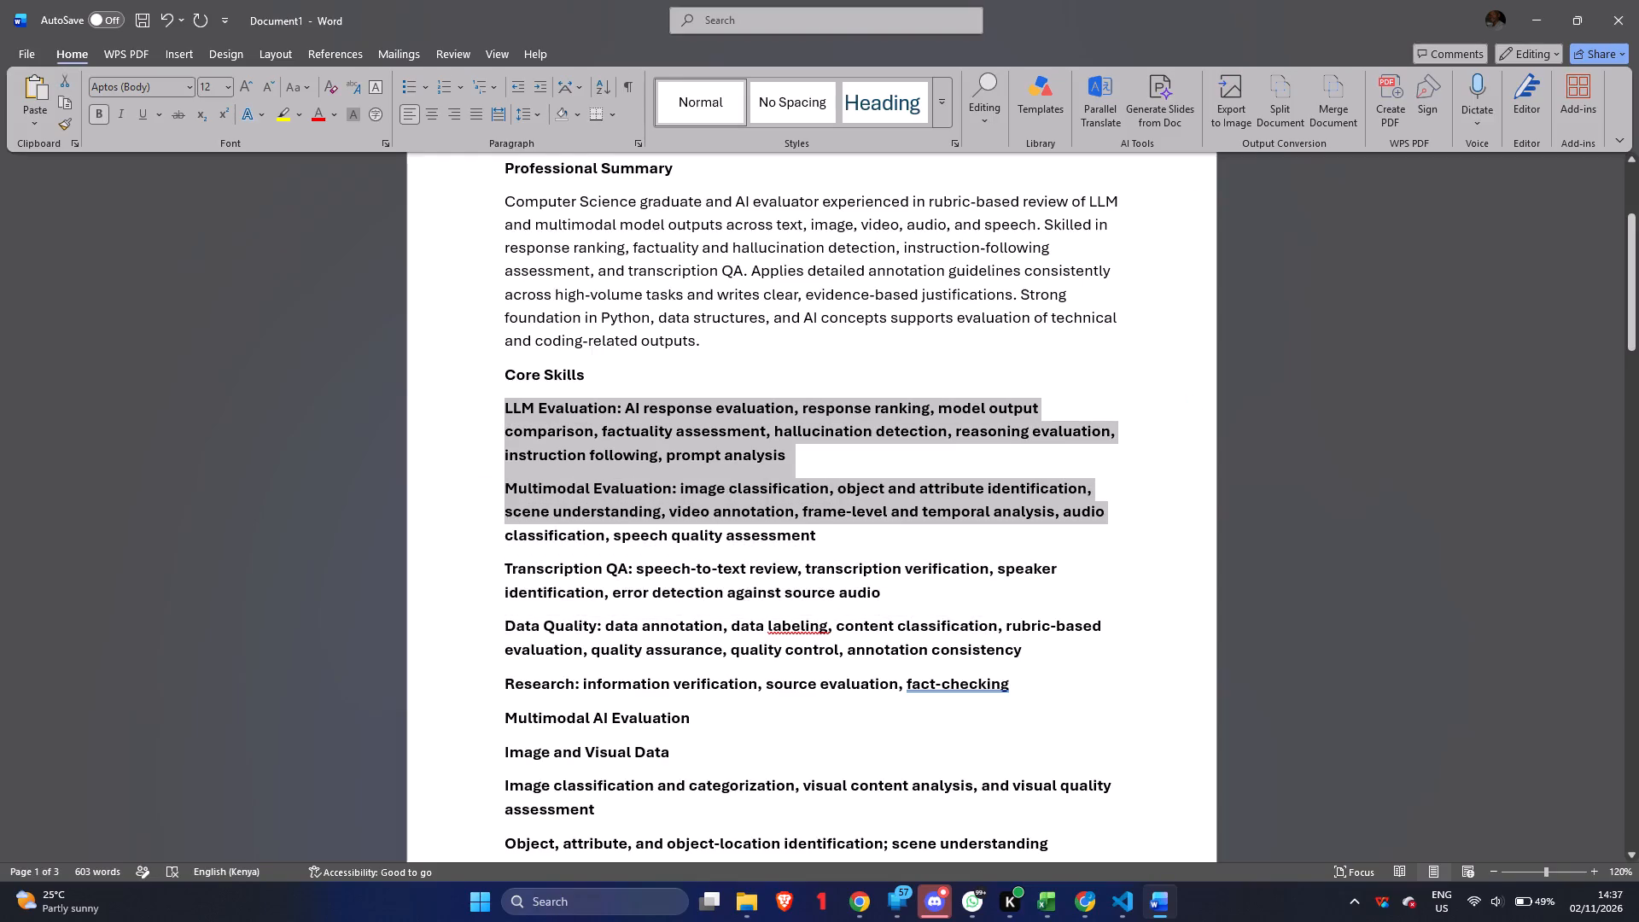
key("ctrl+z")
key("ctrl+z")
key("ctrl+z")
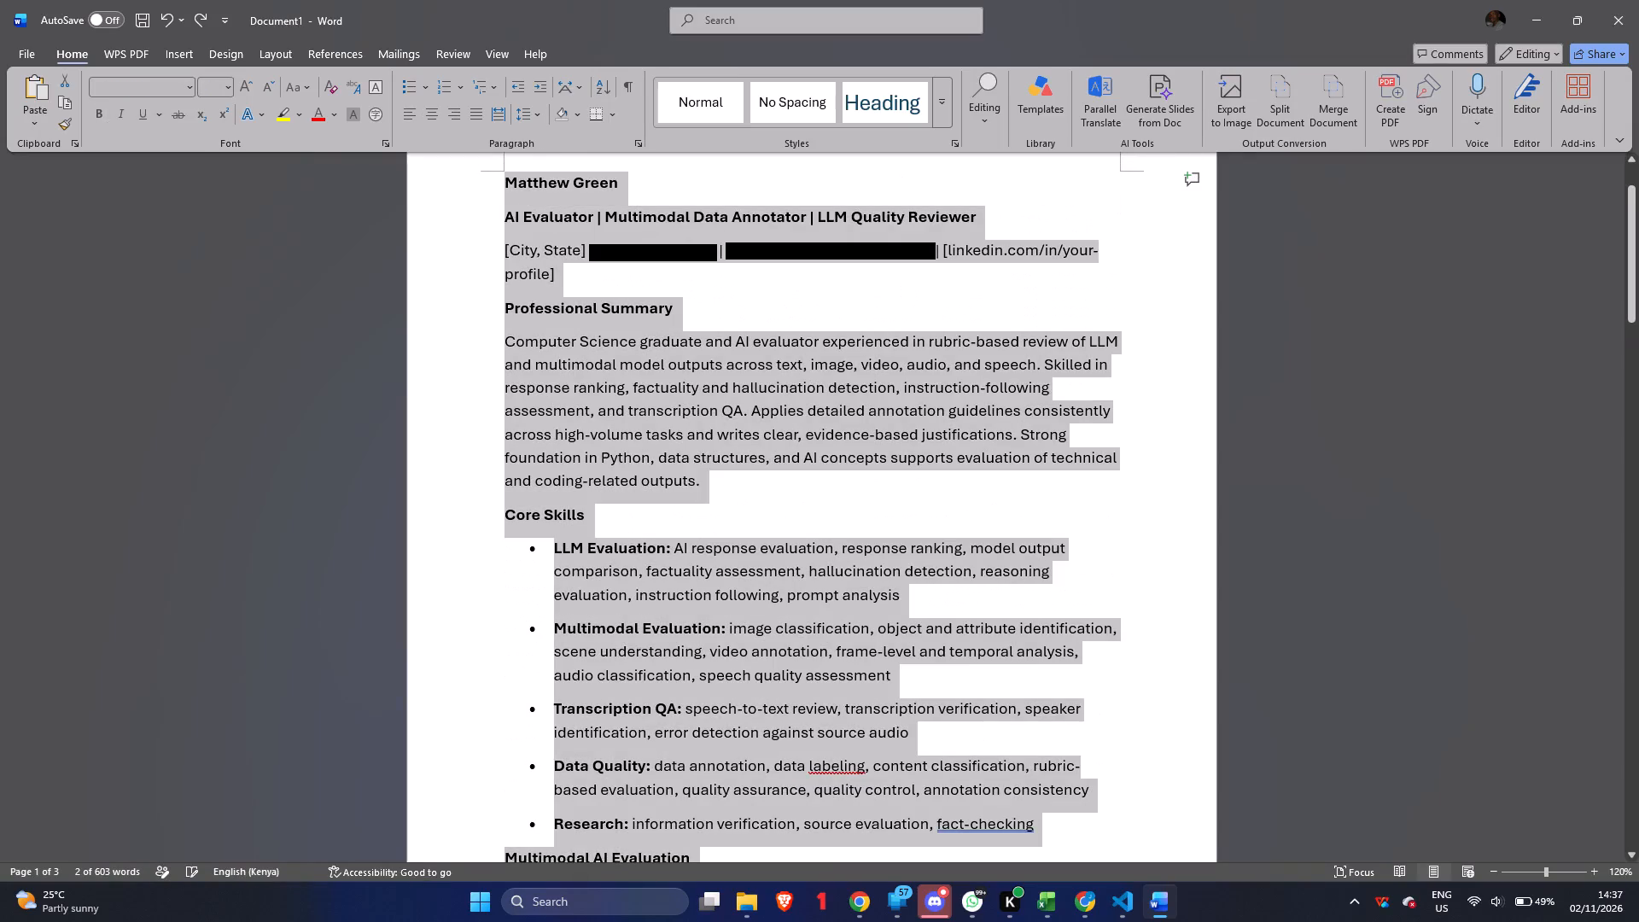
left_click(831, 452)
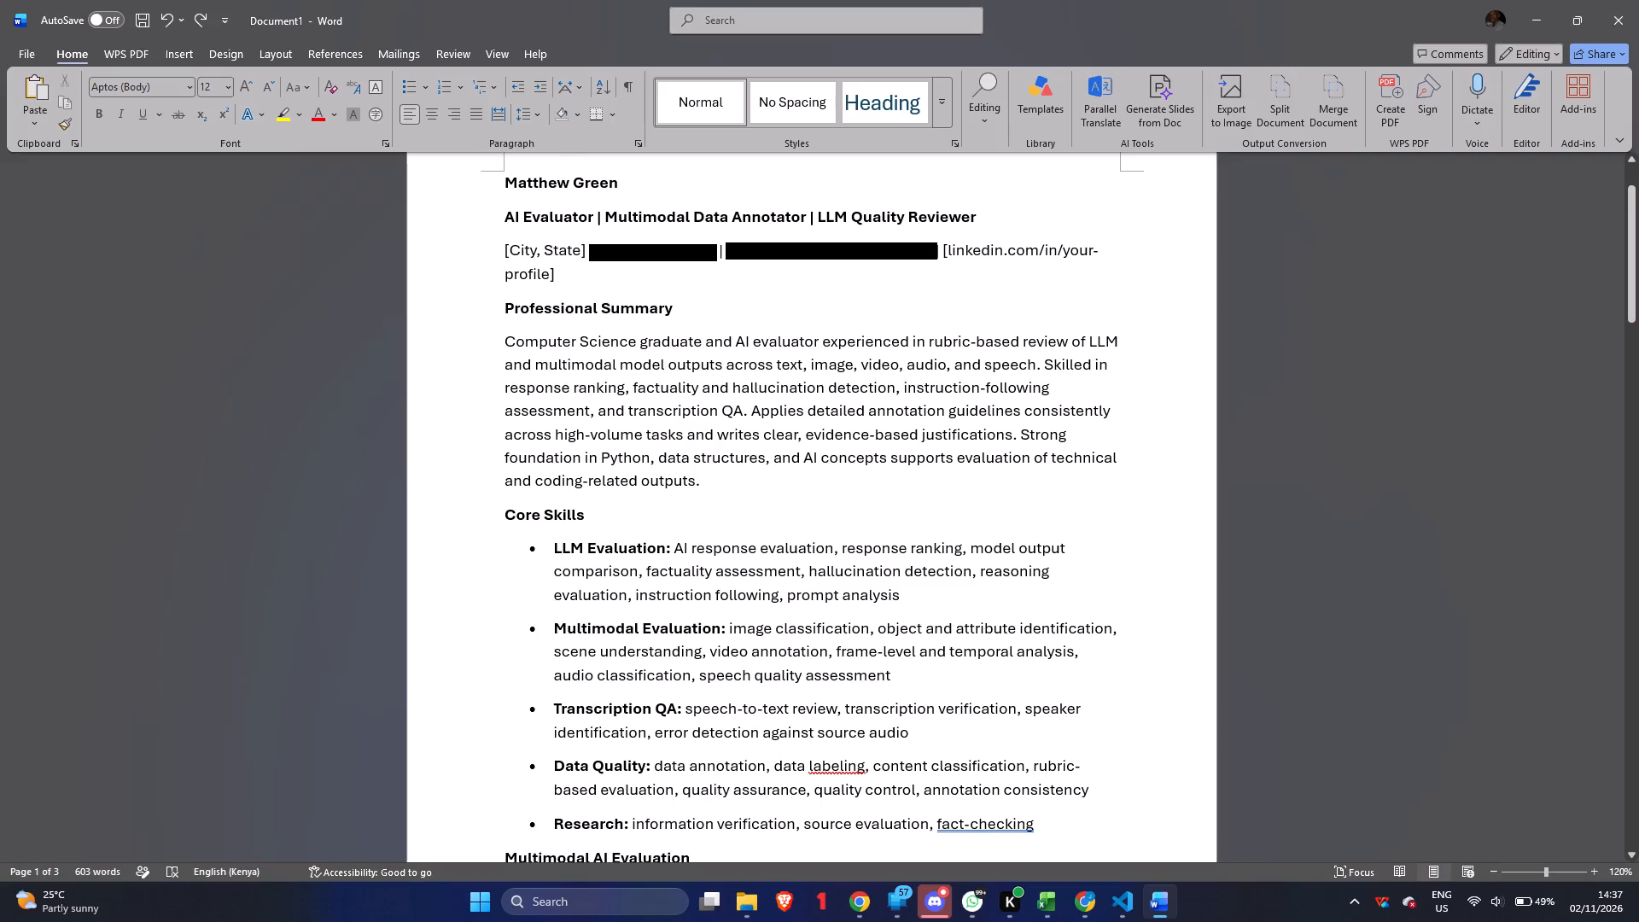
Set the font of the whole resume to Times New Roman.
left_click_drag(631, 178, 470, 195)
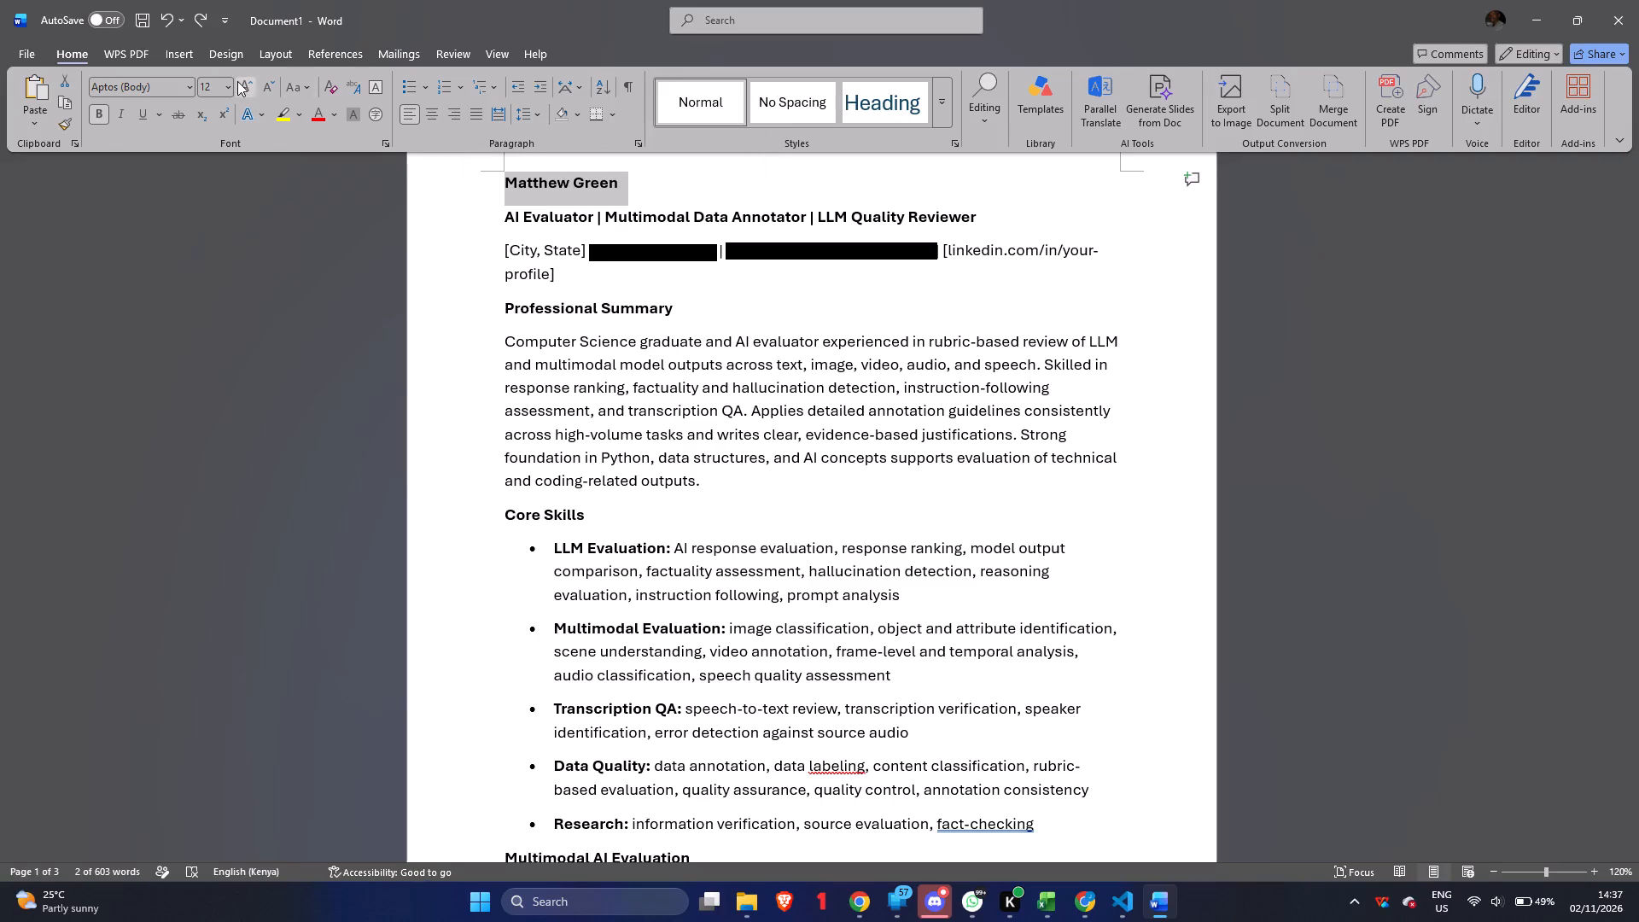
key("ctrl+a")
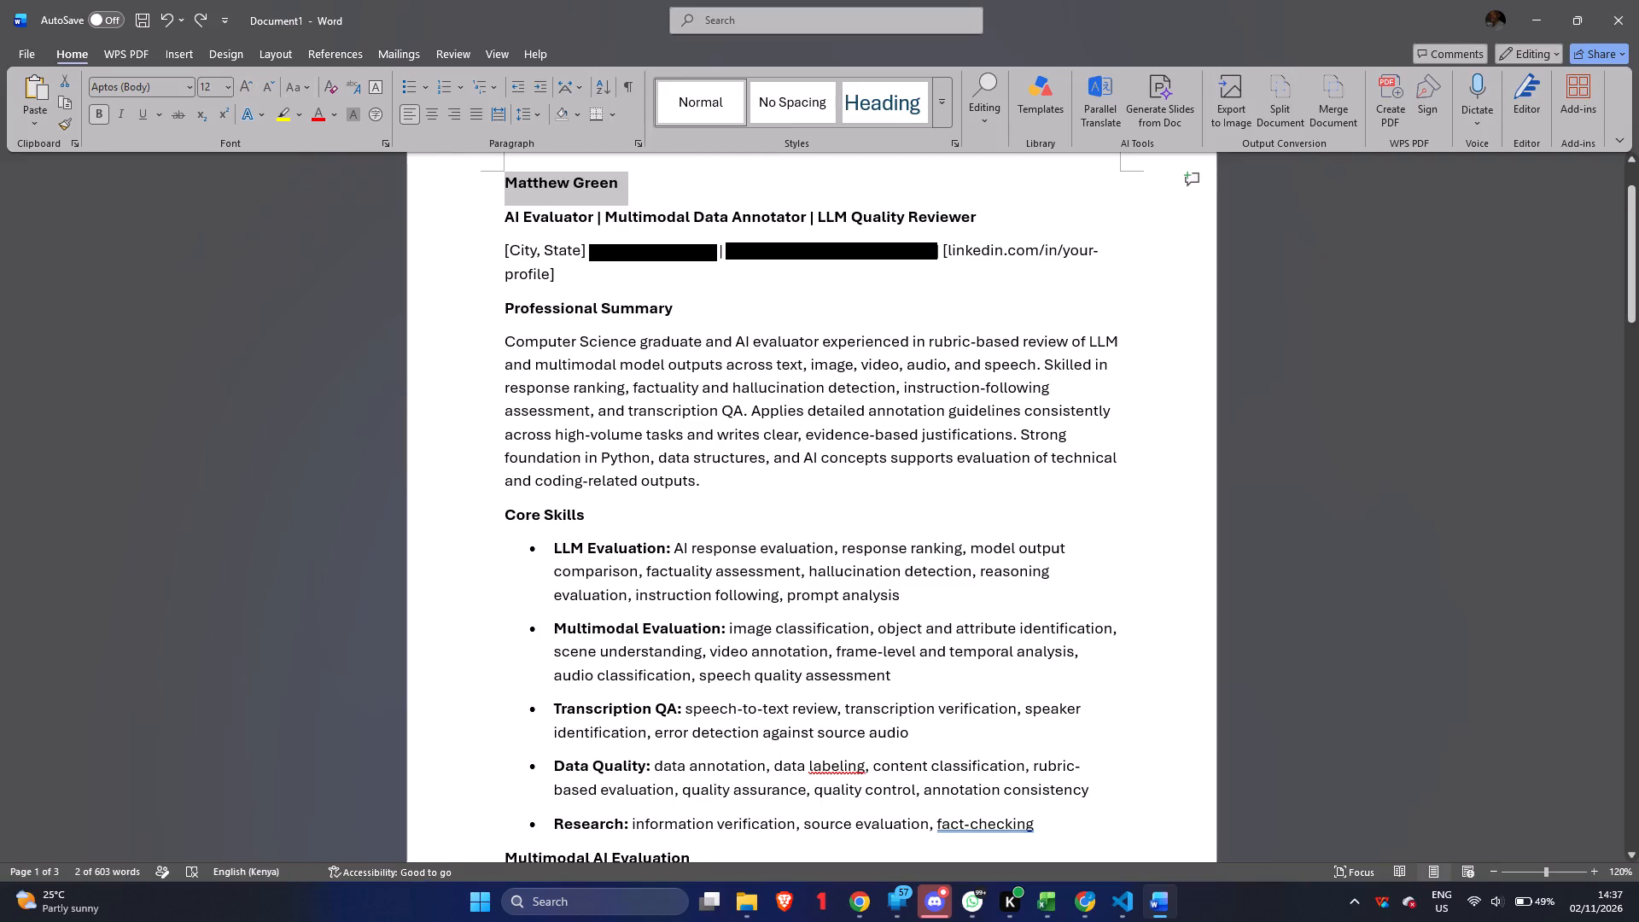
left_click(149, 84)
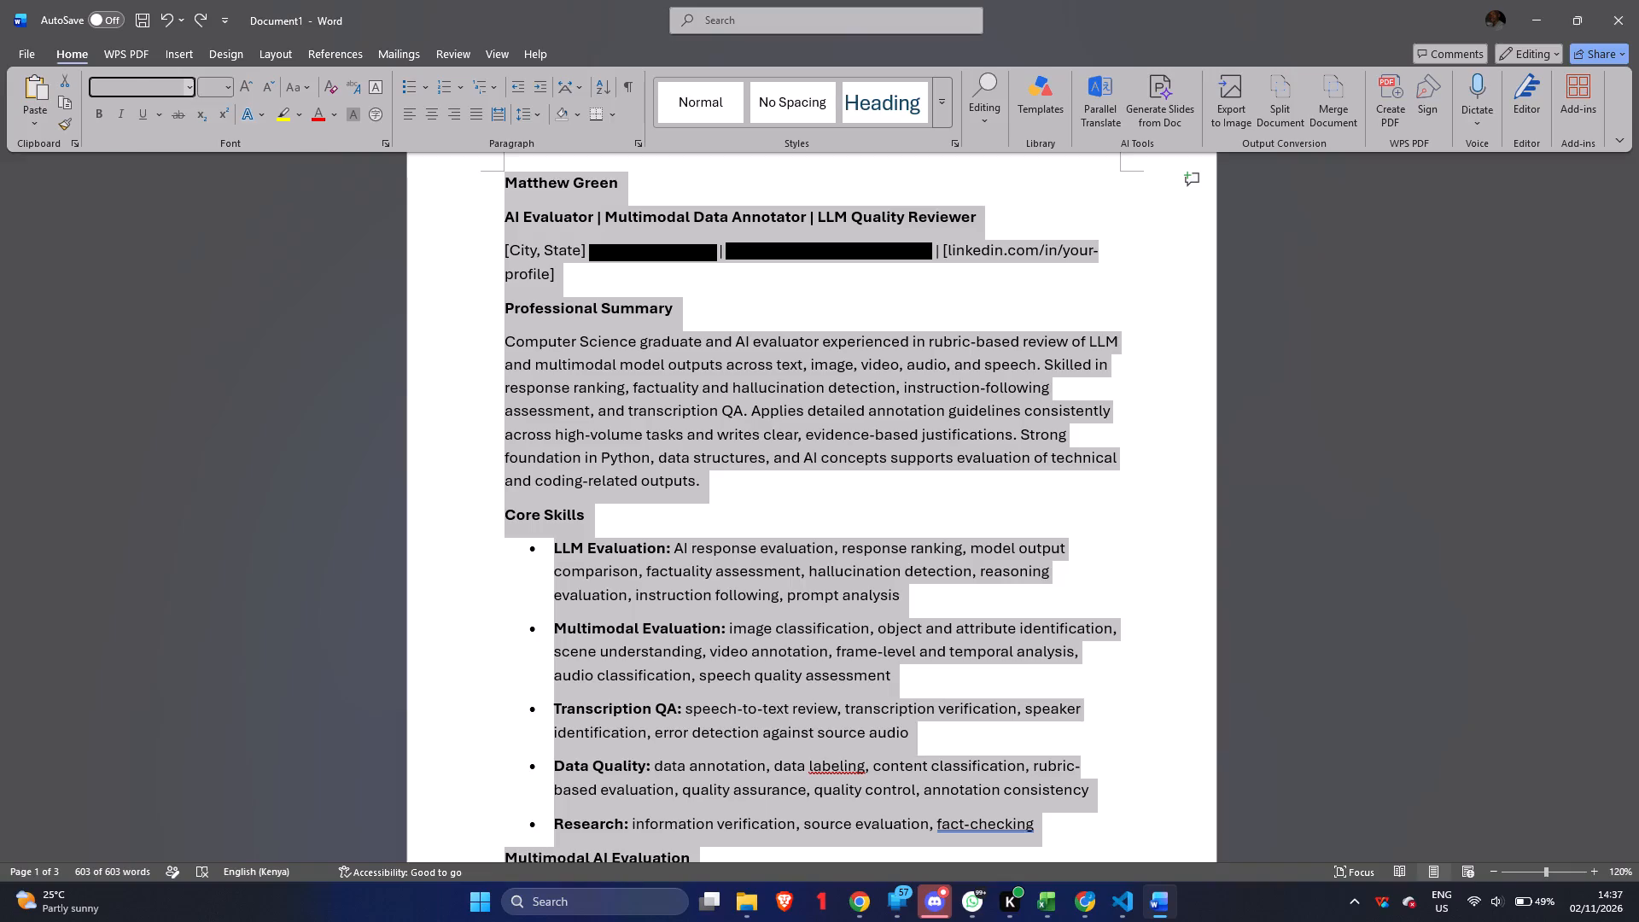
key("t")
key("Return")
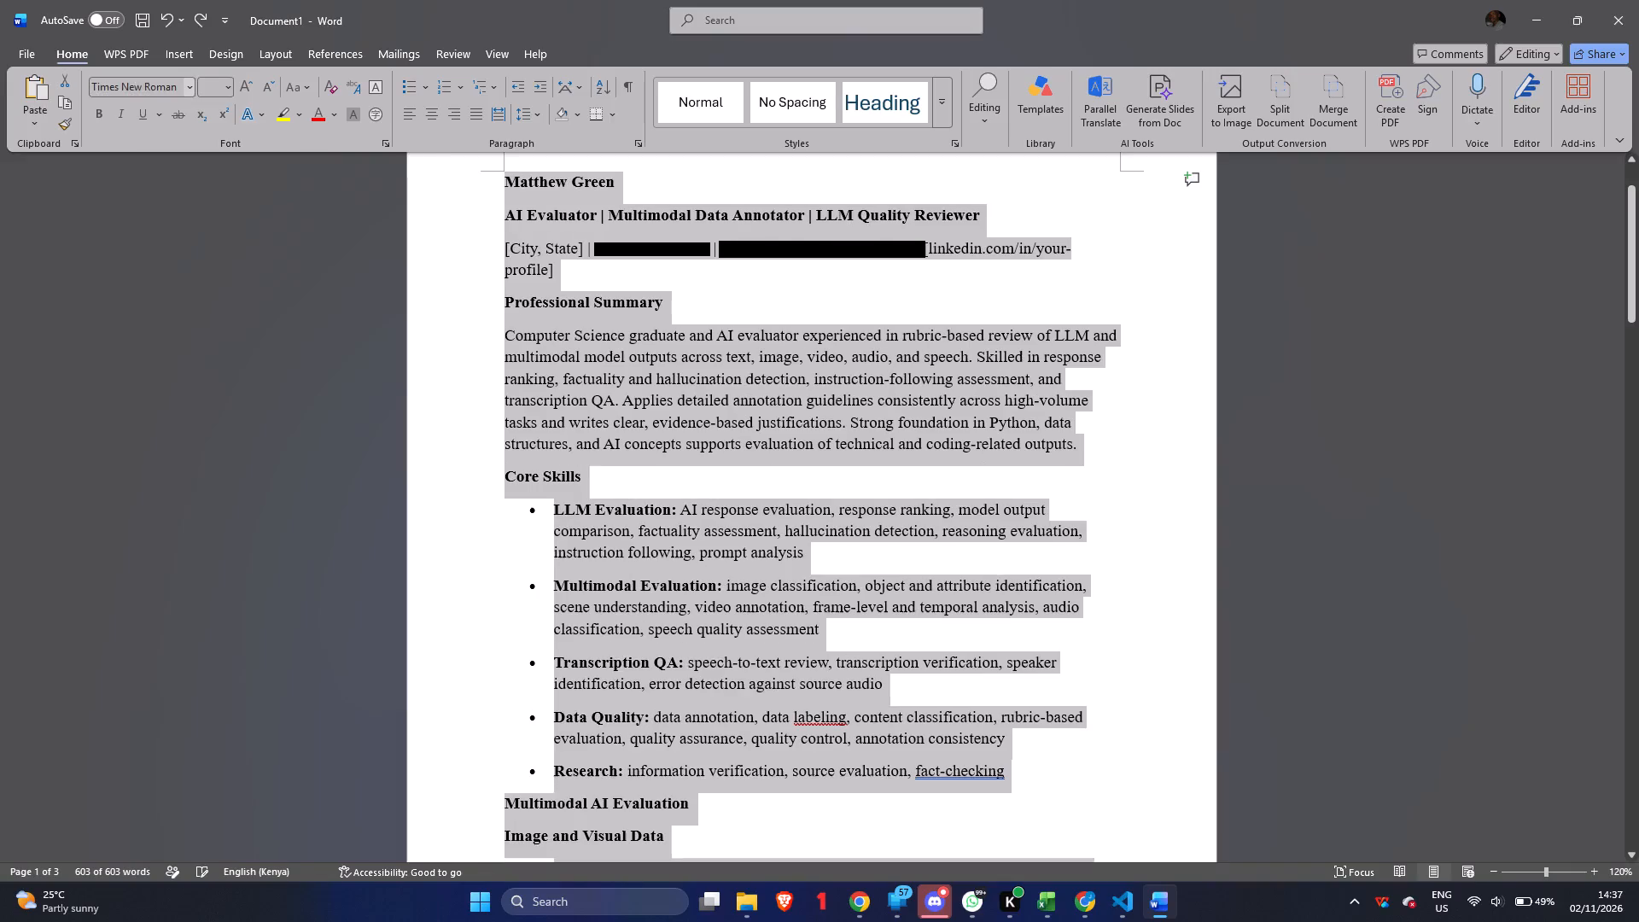
left_click(759, 355)
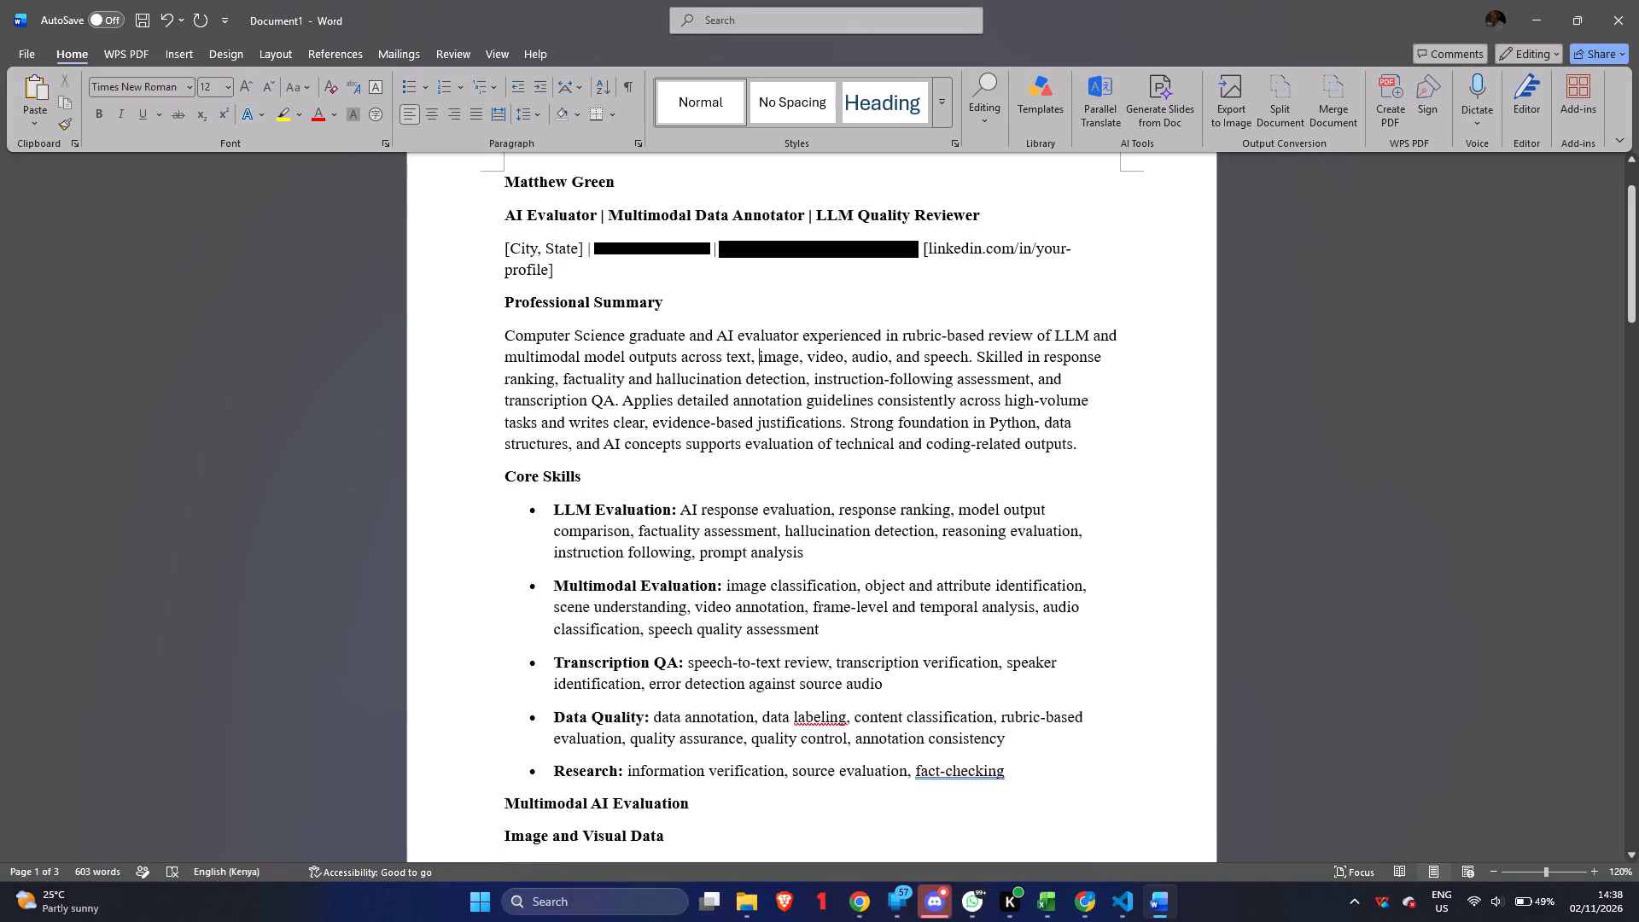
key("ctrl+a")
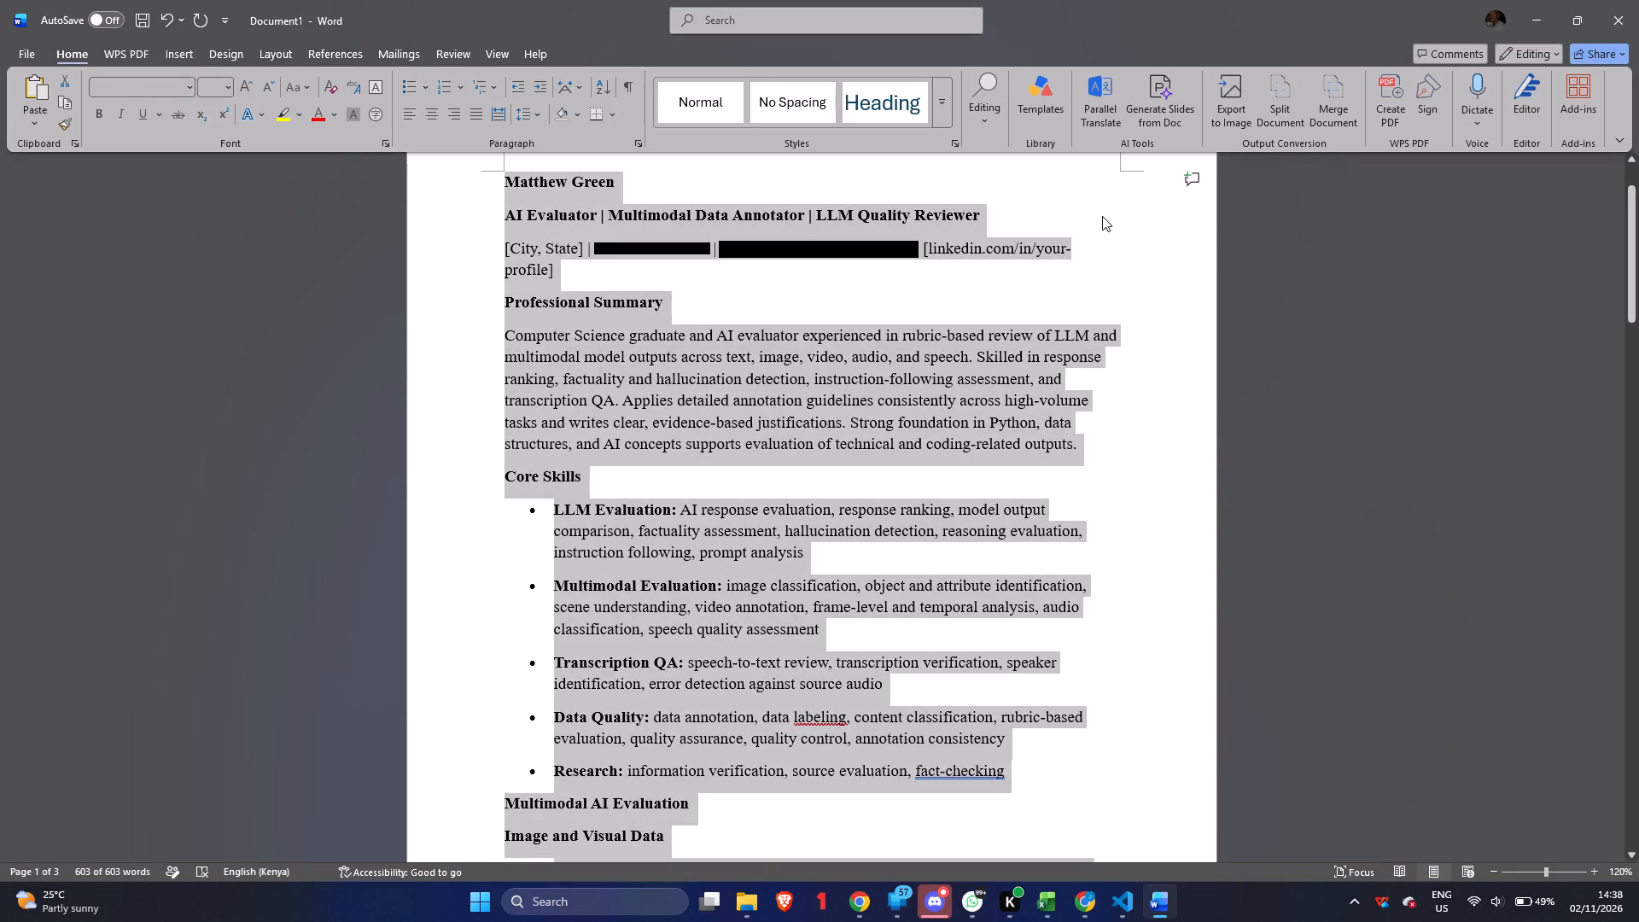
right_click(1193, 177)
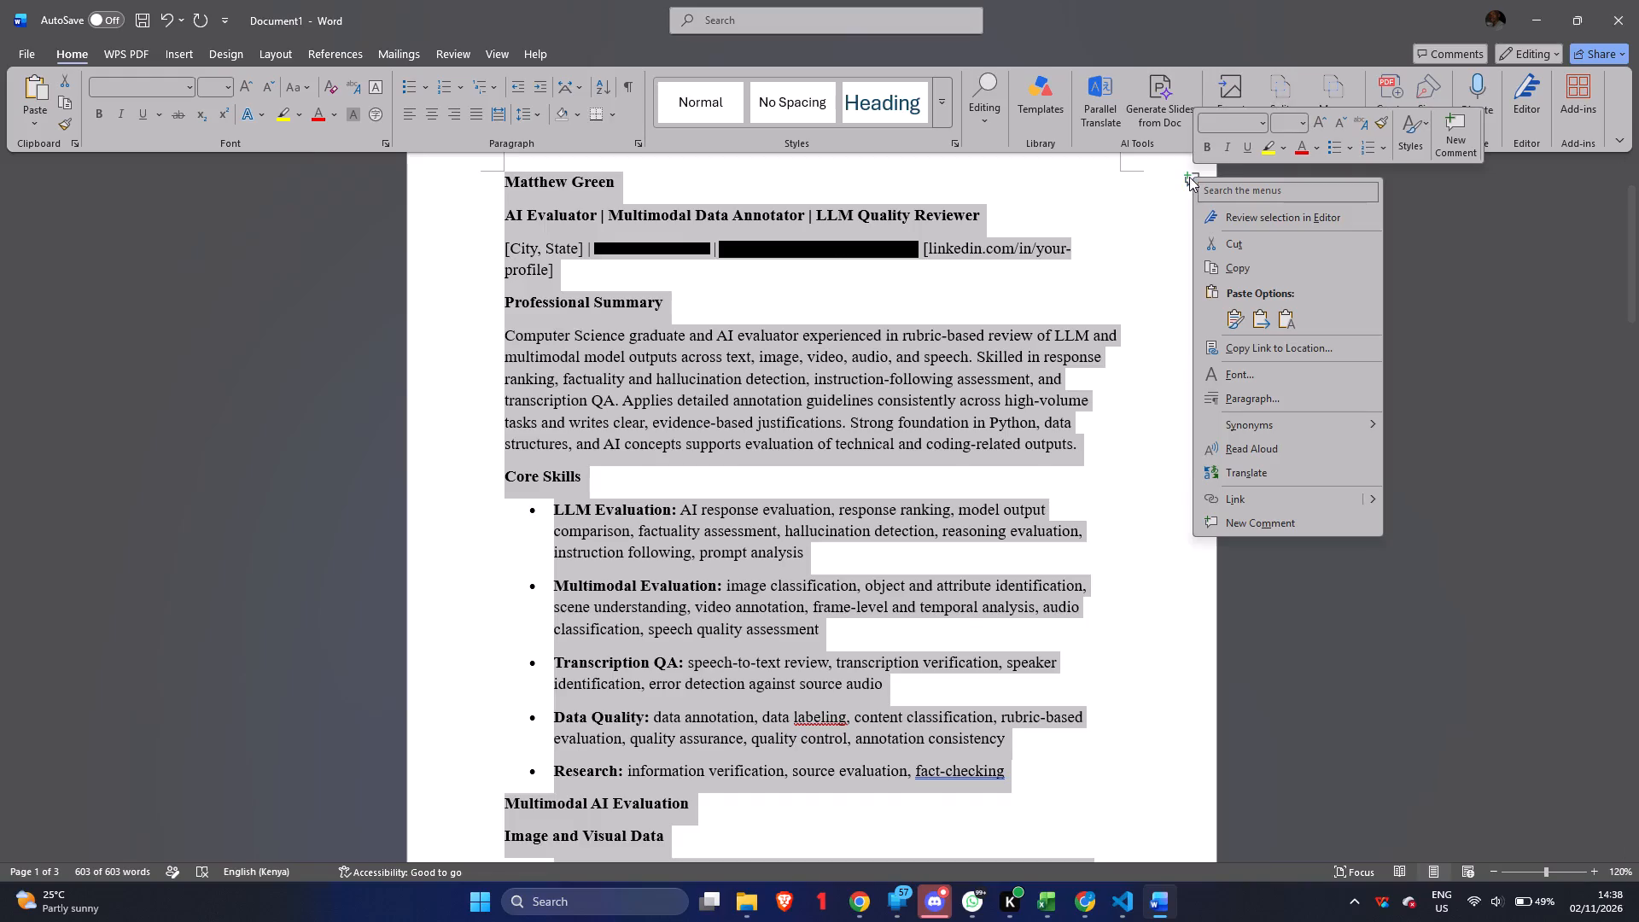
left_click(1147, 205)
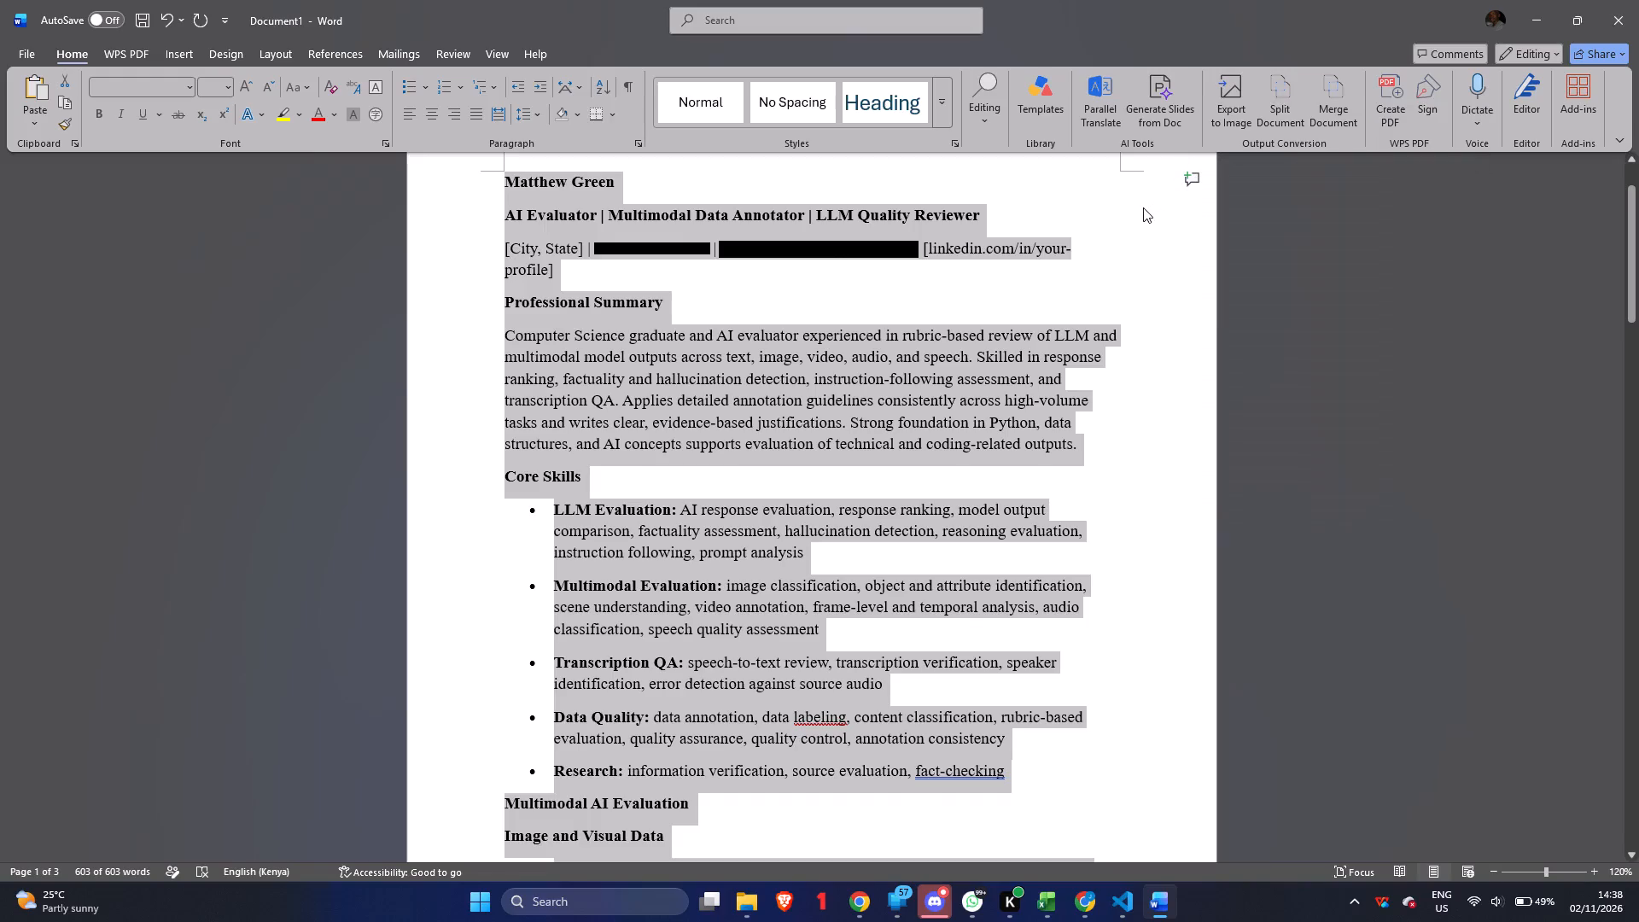
Review the whole resume, from the header through Experience and Education to Professional Strengths.
scroll(1082, 400, "down", 2)
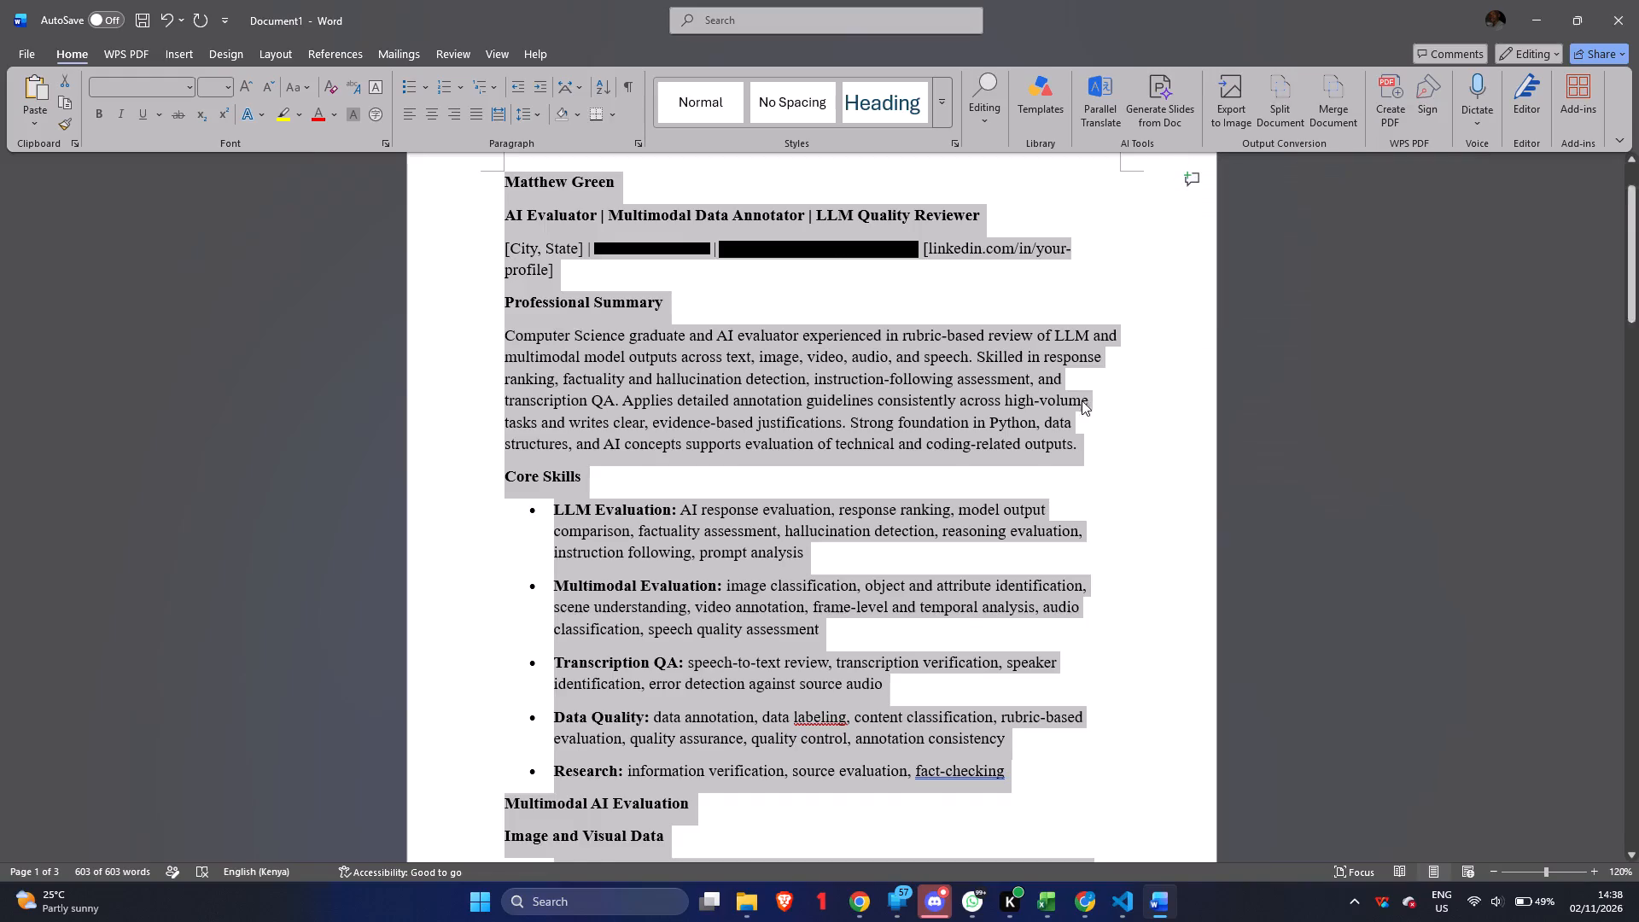
scroll(1082, 400, "down", 20)
scroll(1082, 400, "down", 10)
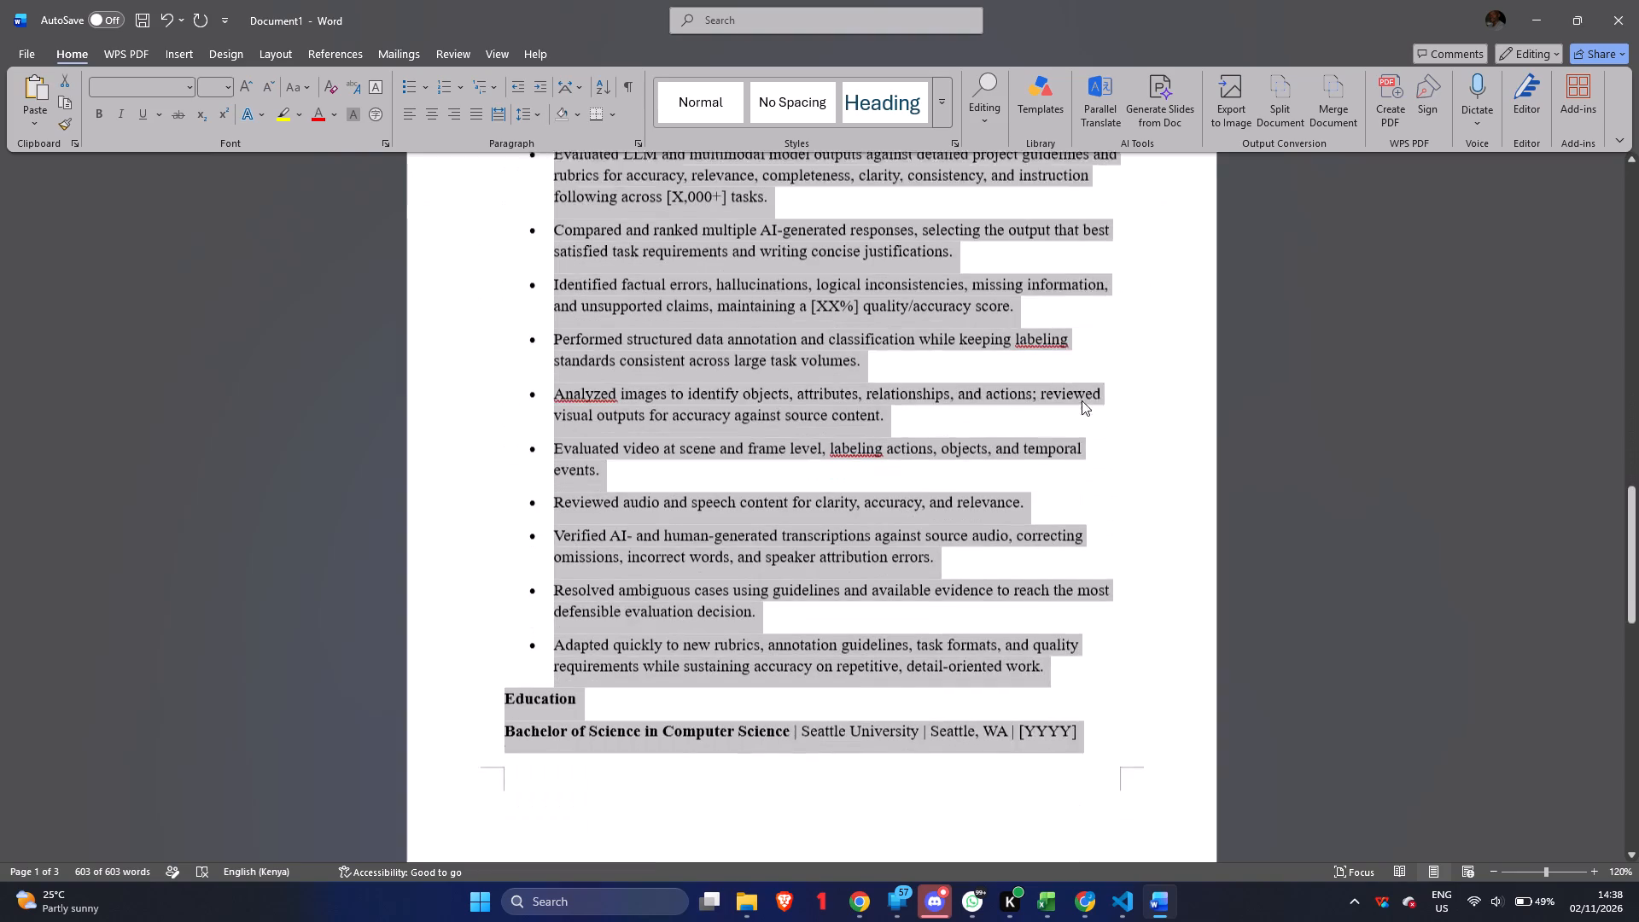
scroll(1082, 400, "up", 3)
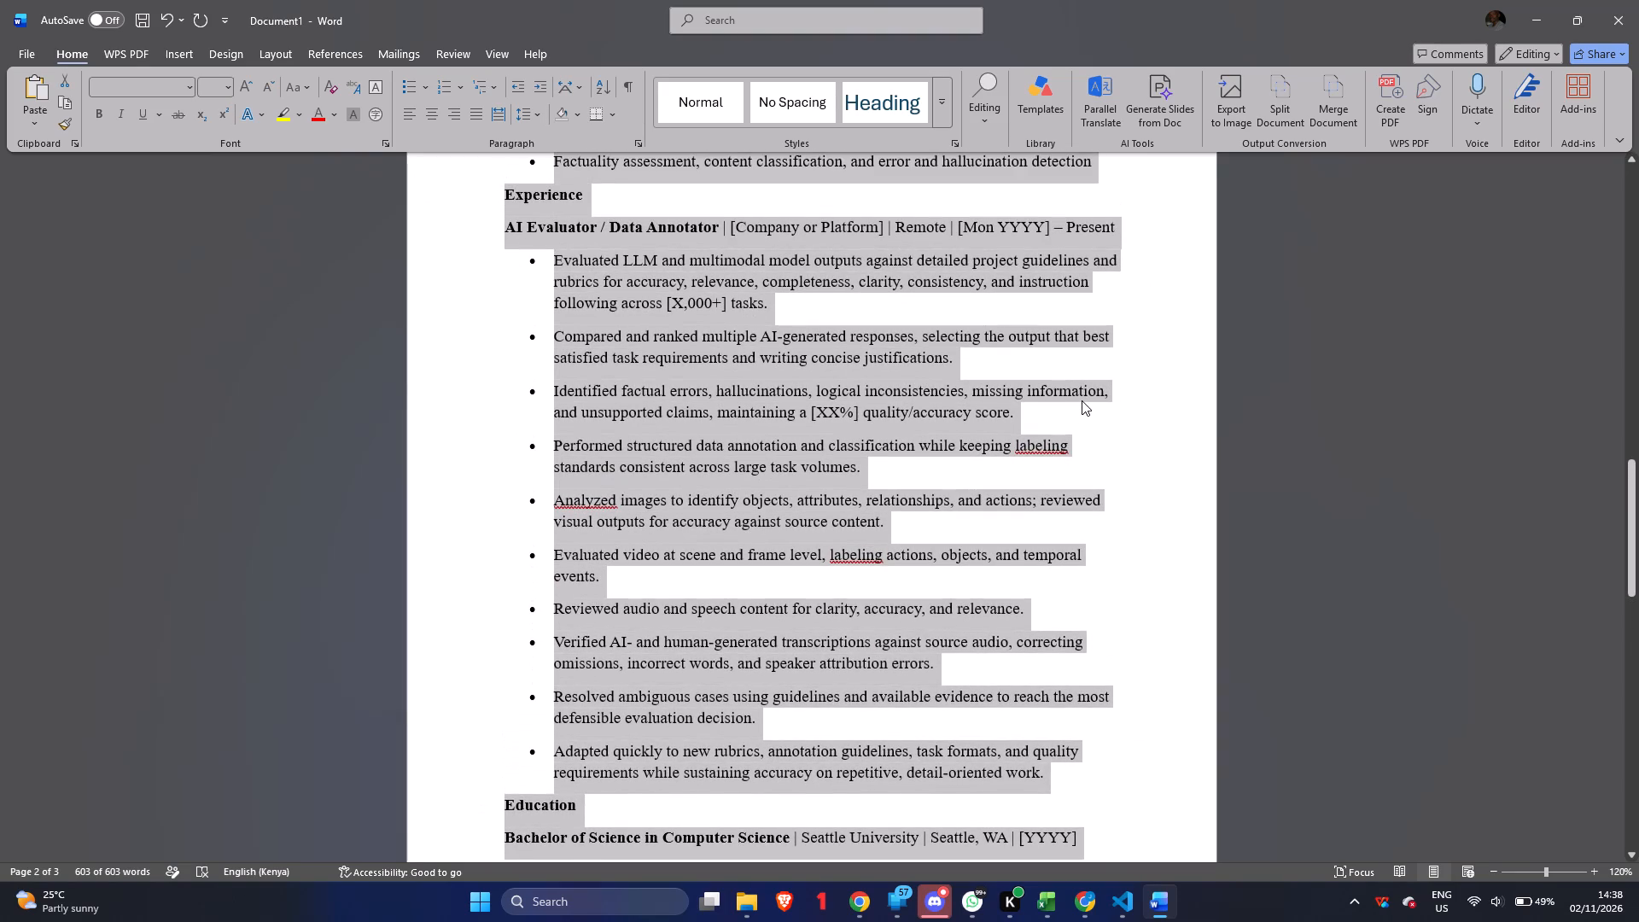
scroll(1082, 400, "down", 20)
scroll(1081, 401, "down", 7)
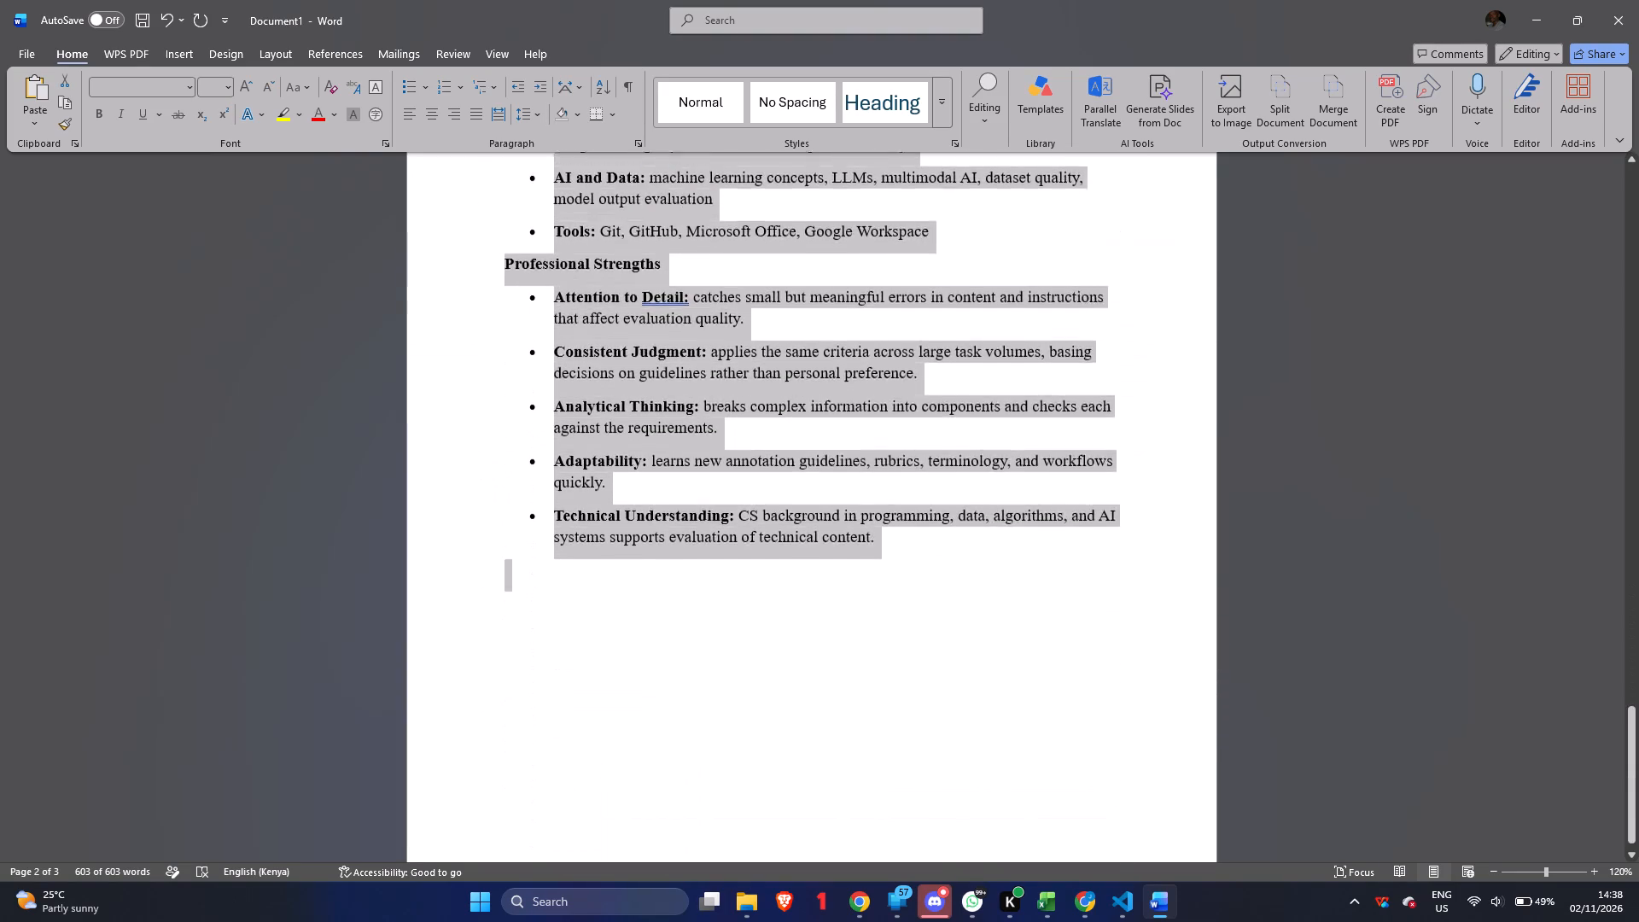
Open the candidate's 2026 resume PDF from Downloads in WPS Office, dismissing the FileCR Assistant browser tab.
left_click(1586, 24)
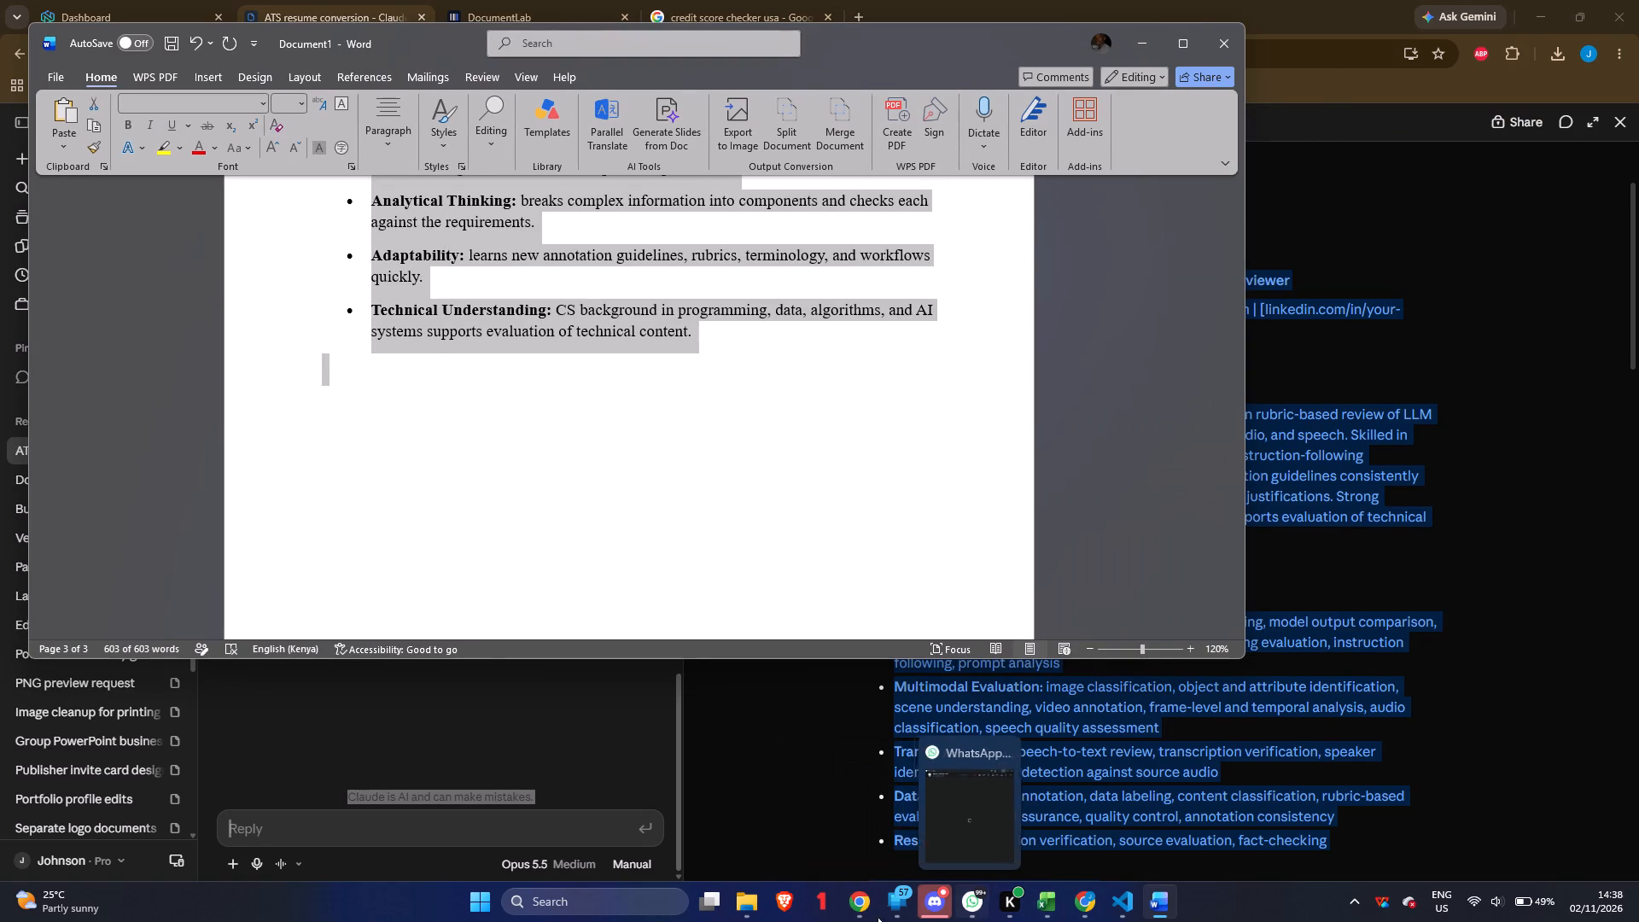
left_click(750, 890)
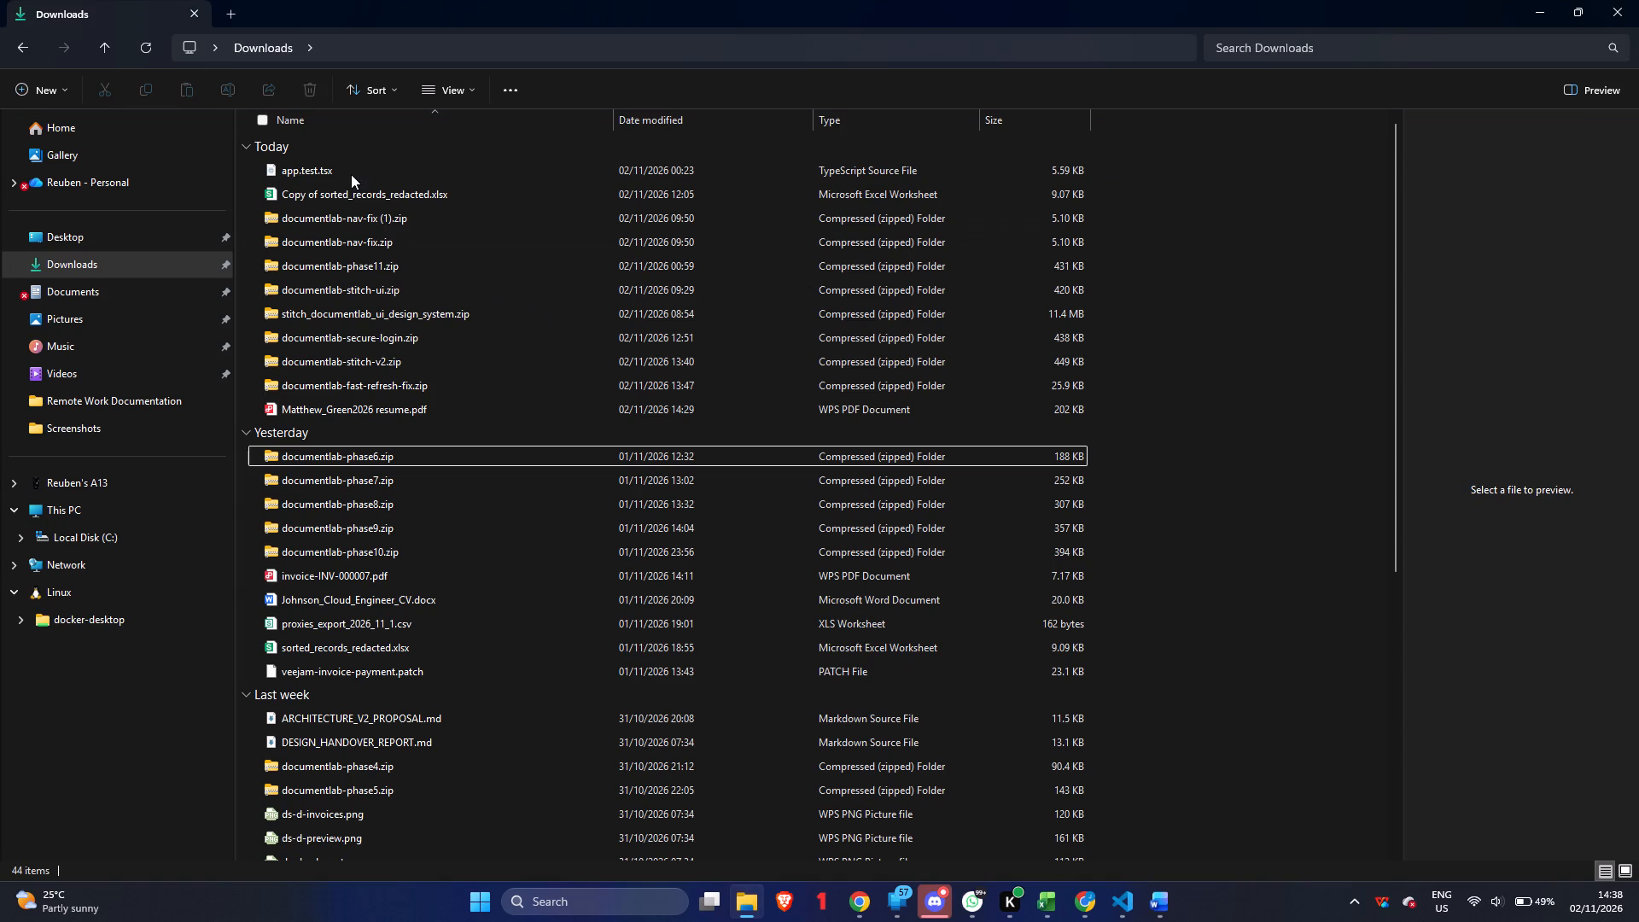
double_click(411, 411)
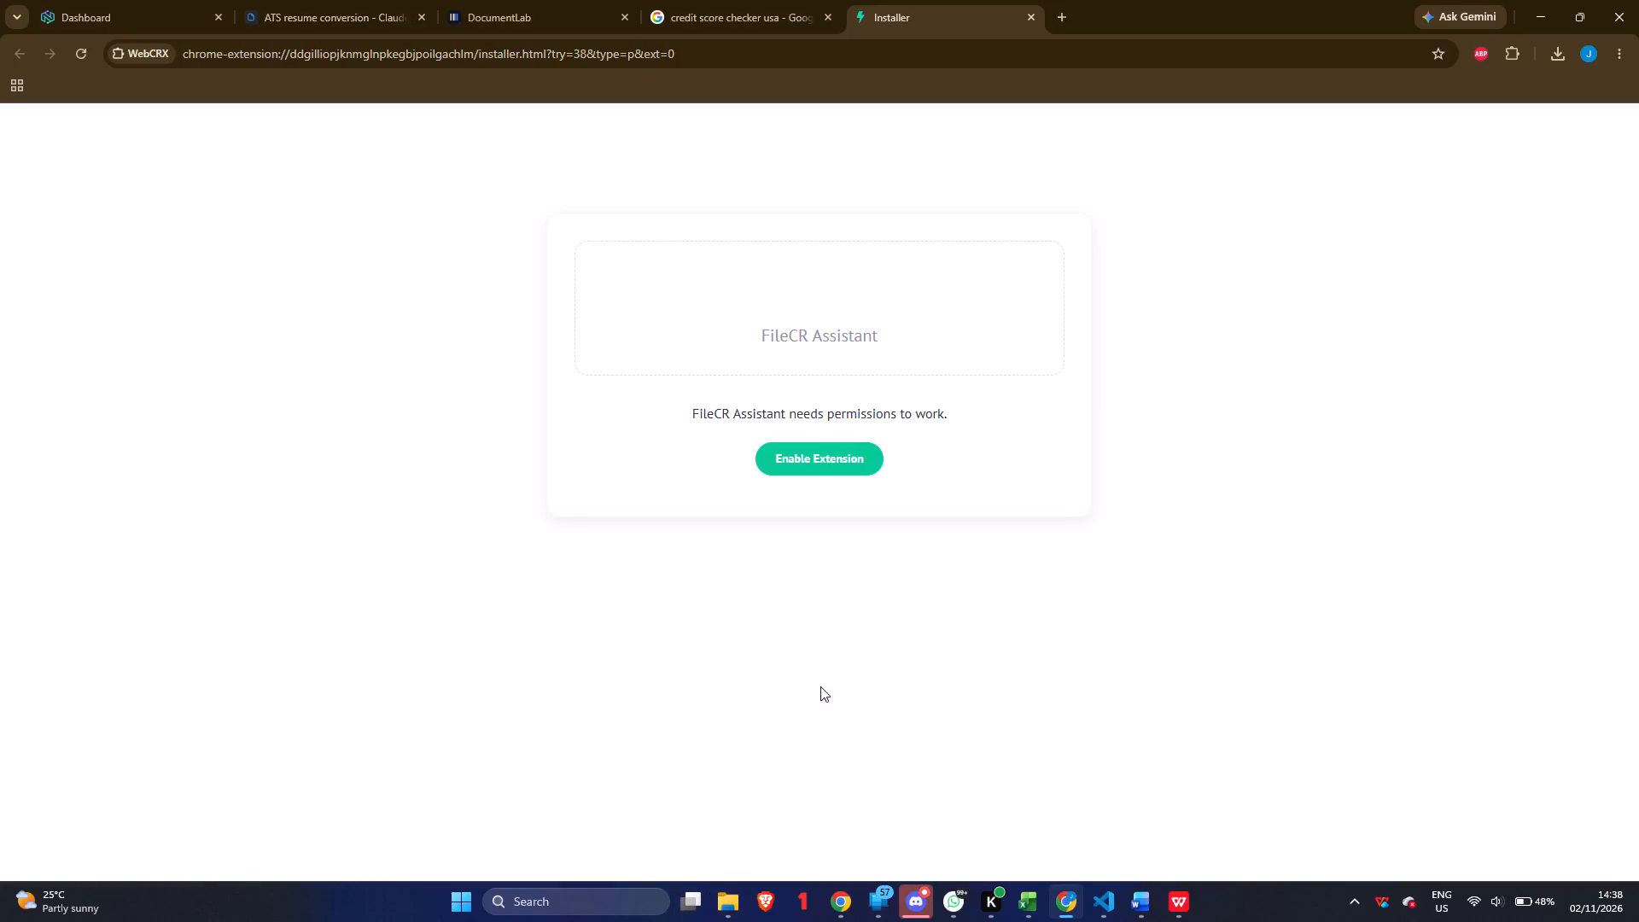
left_click(1035, 18)
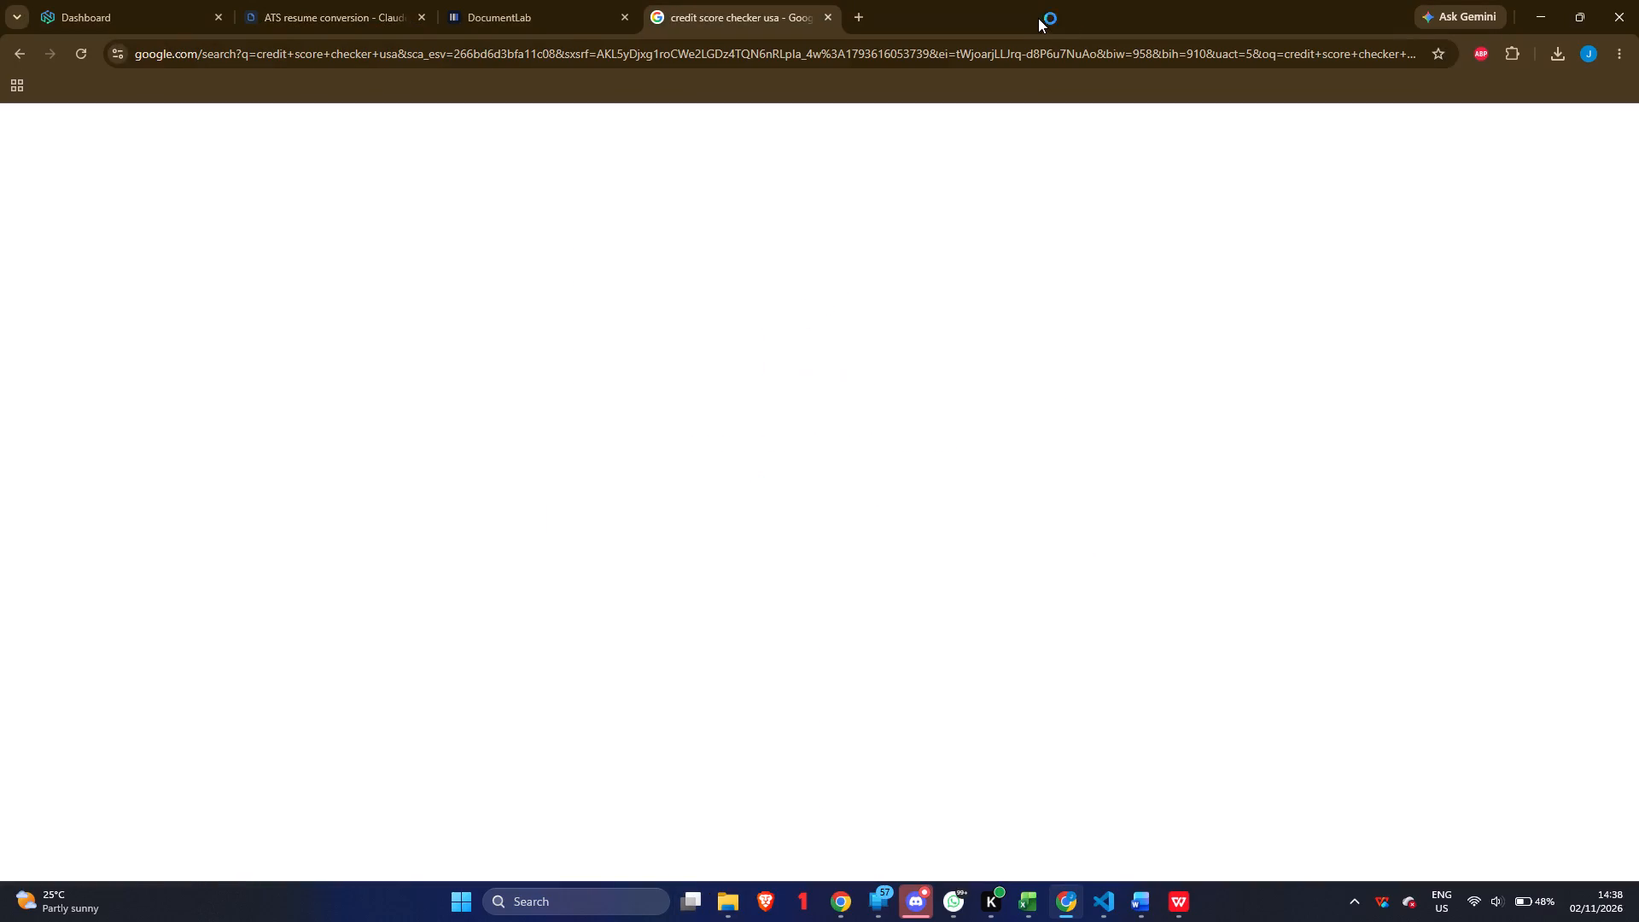
left_click(1552, 9)
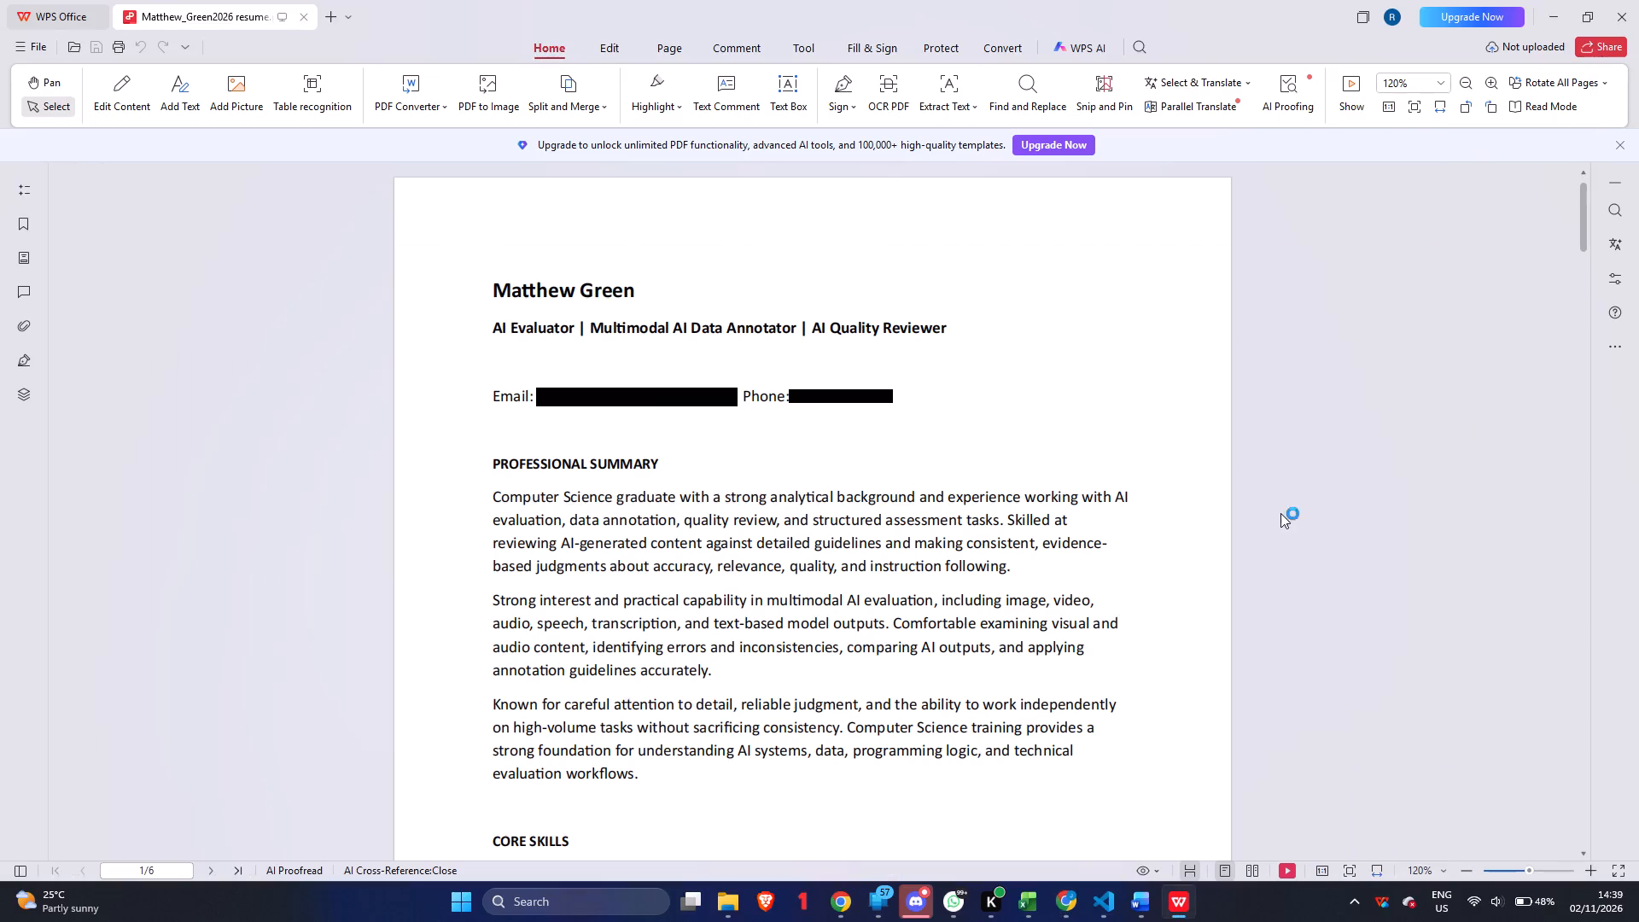
Arrange the Word resume and the WPS Office PDF side by side, clearing the other windows away.
left_click(1586, 15)
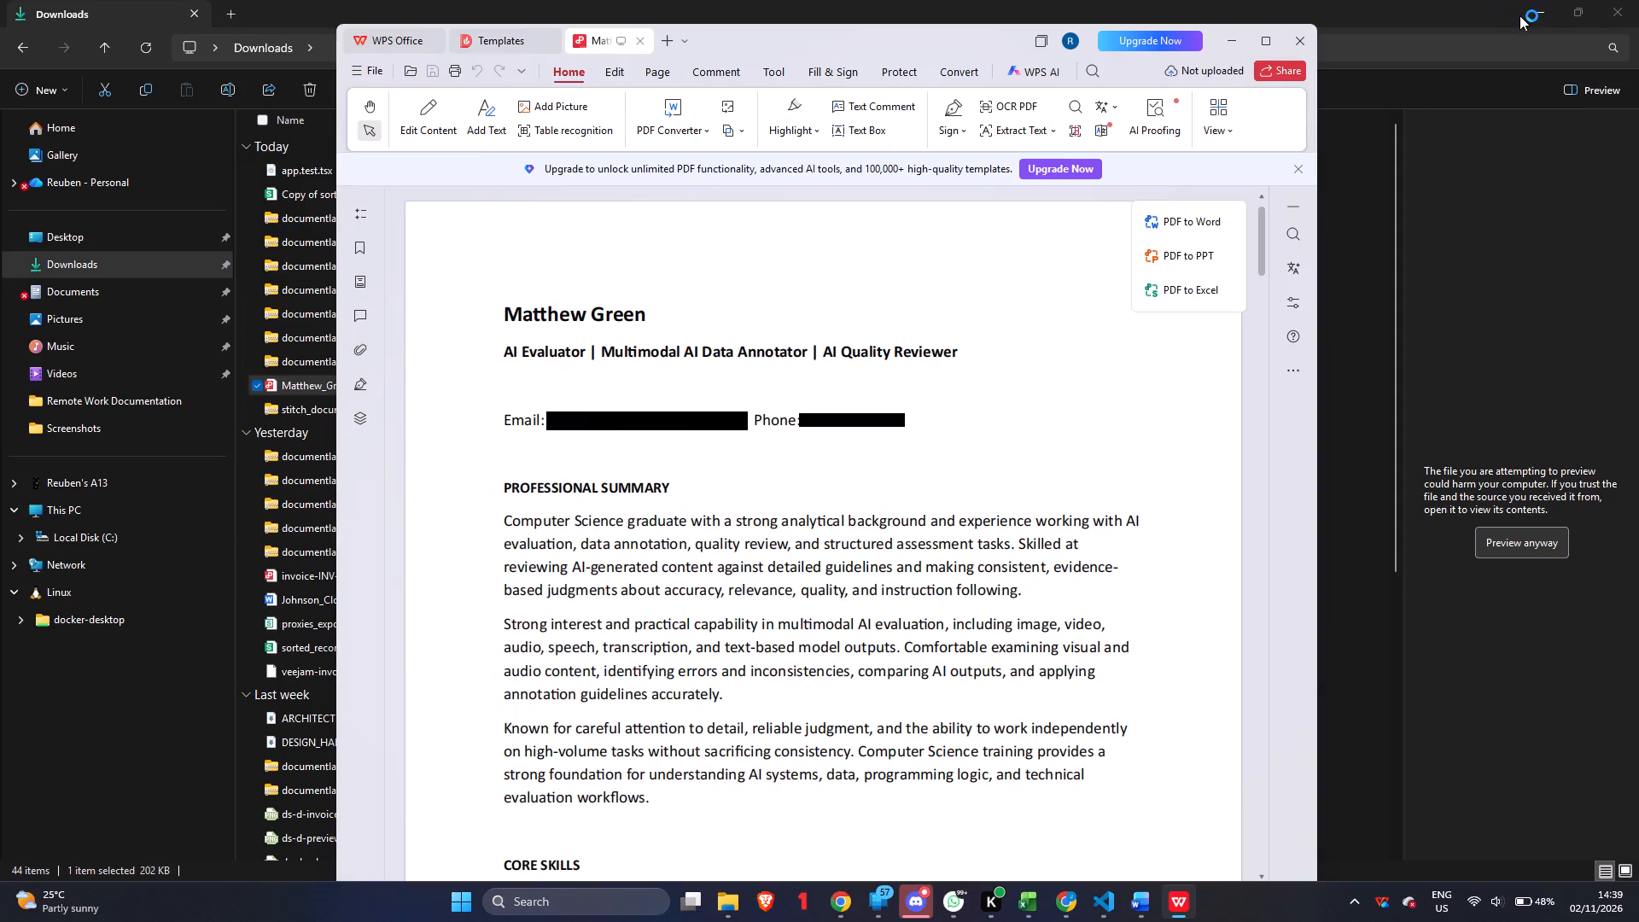
left_click(1521, 15)
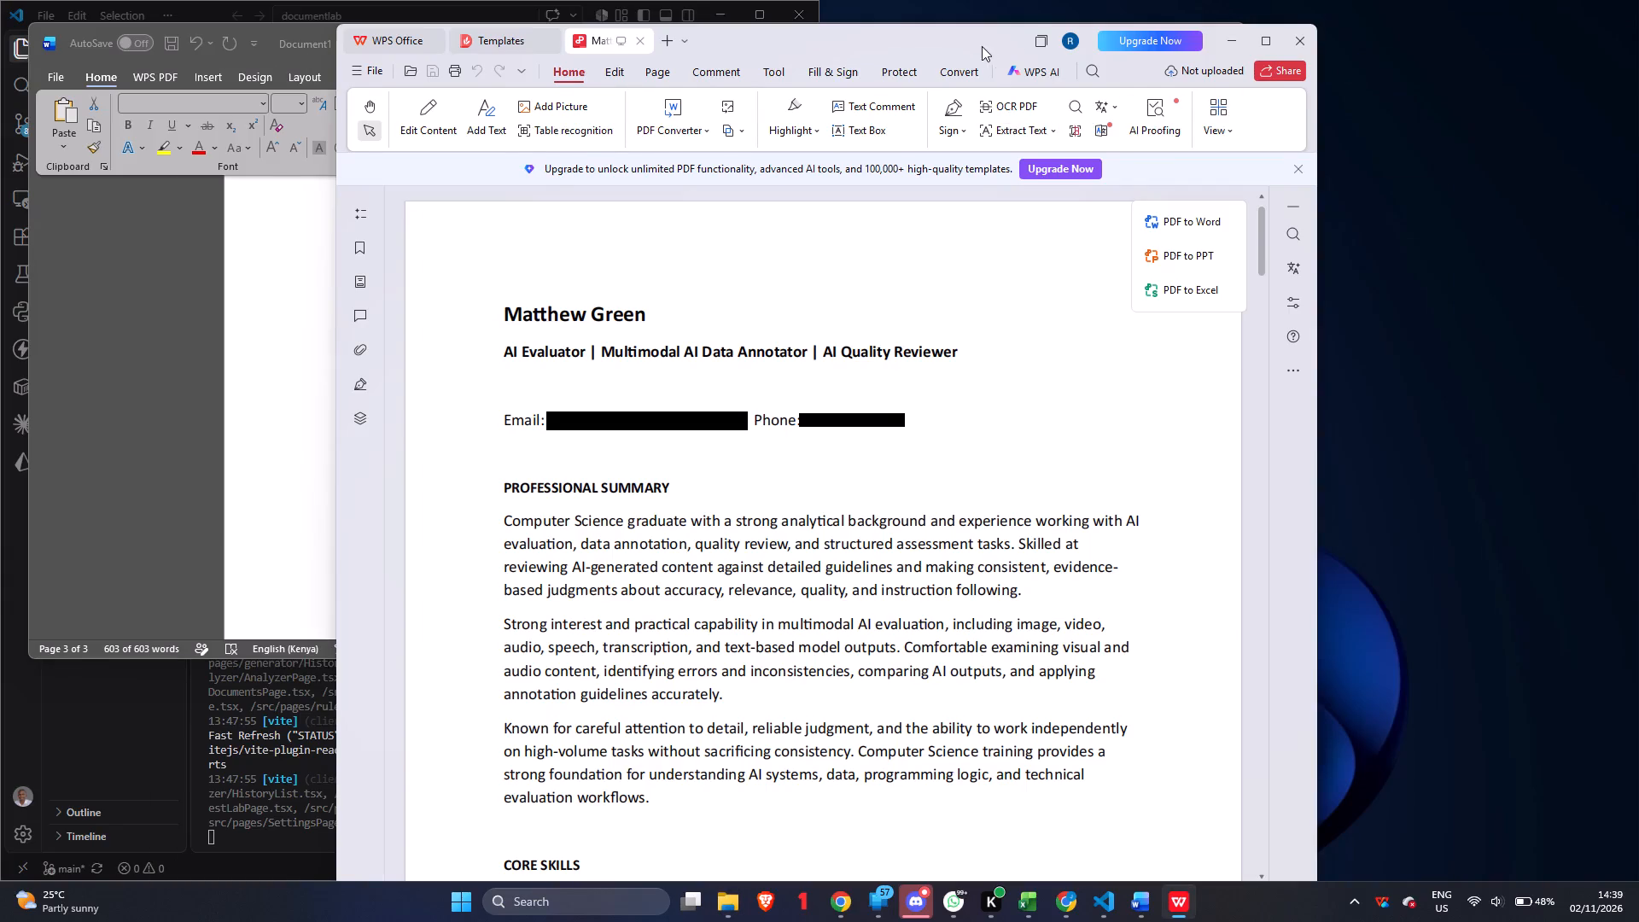
left_click_drag(977, 43, 1223, 46)
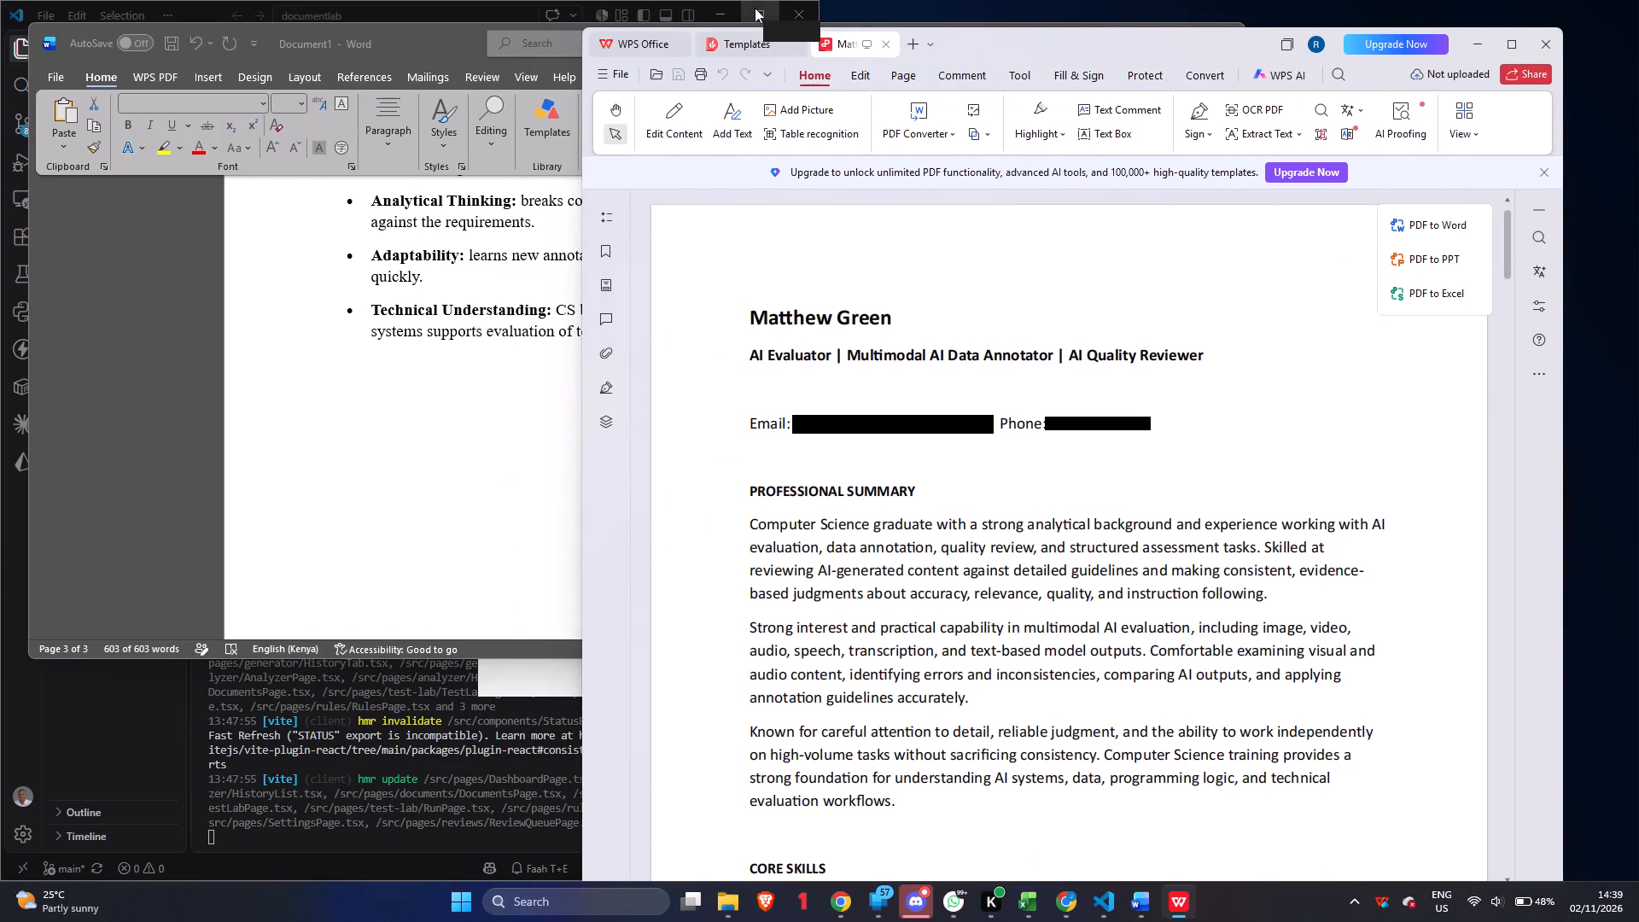
left_click(654, 51)
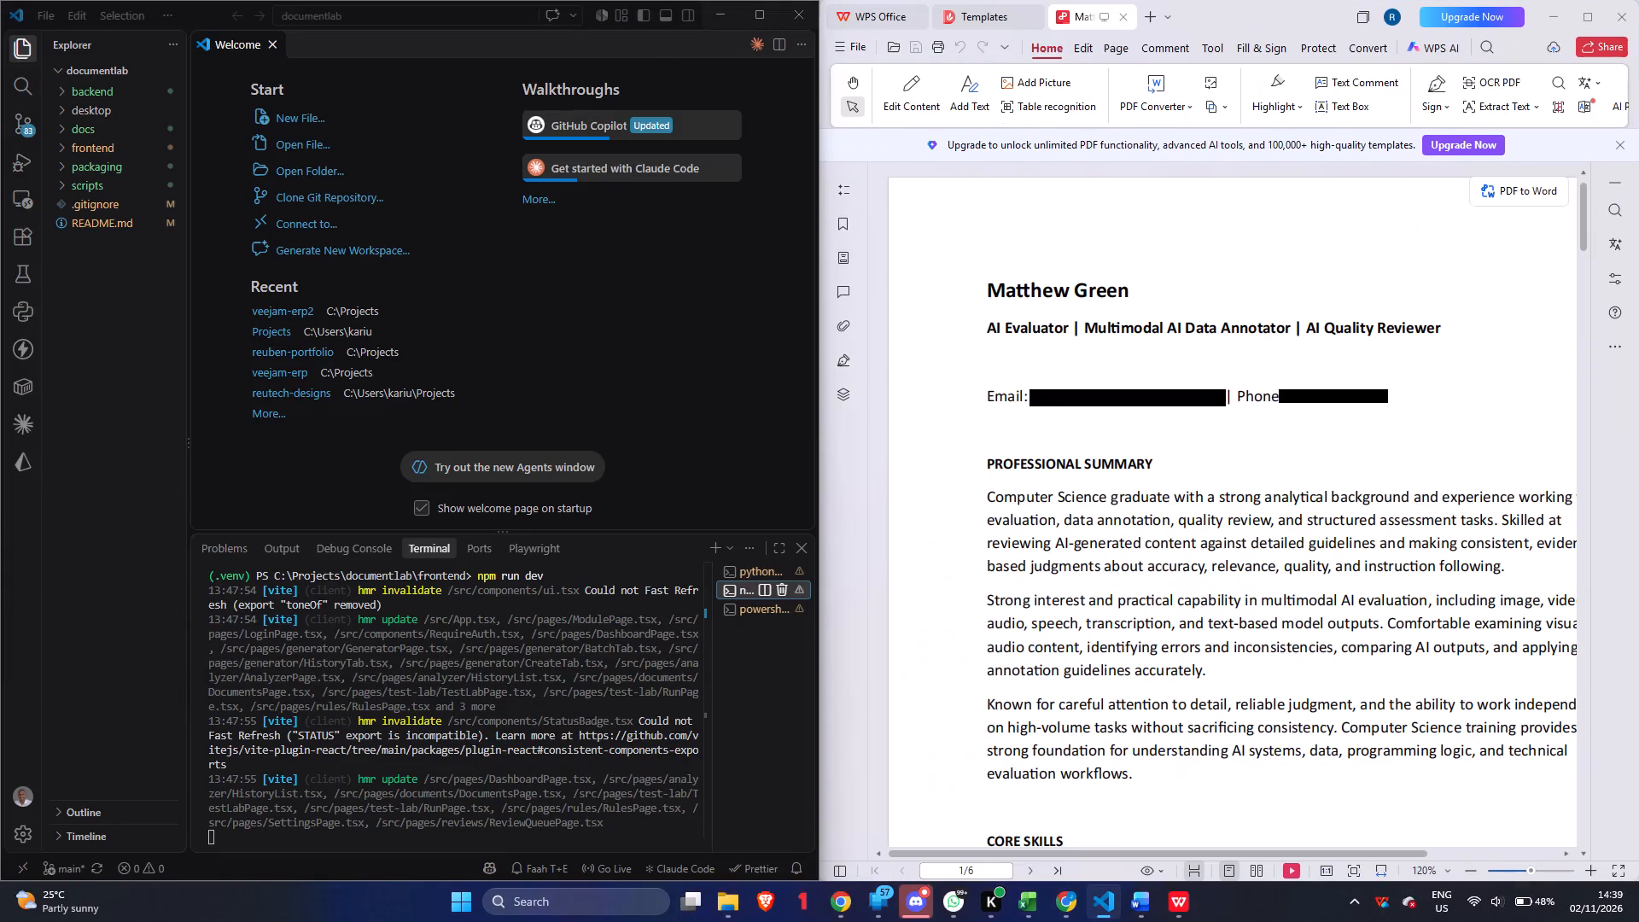
left_click(725, 22)
left_click(594, 533)
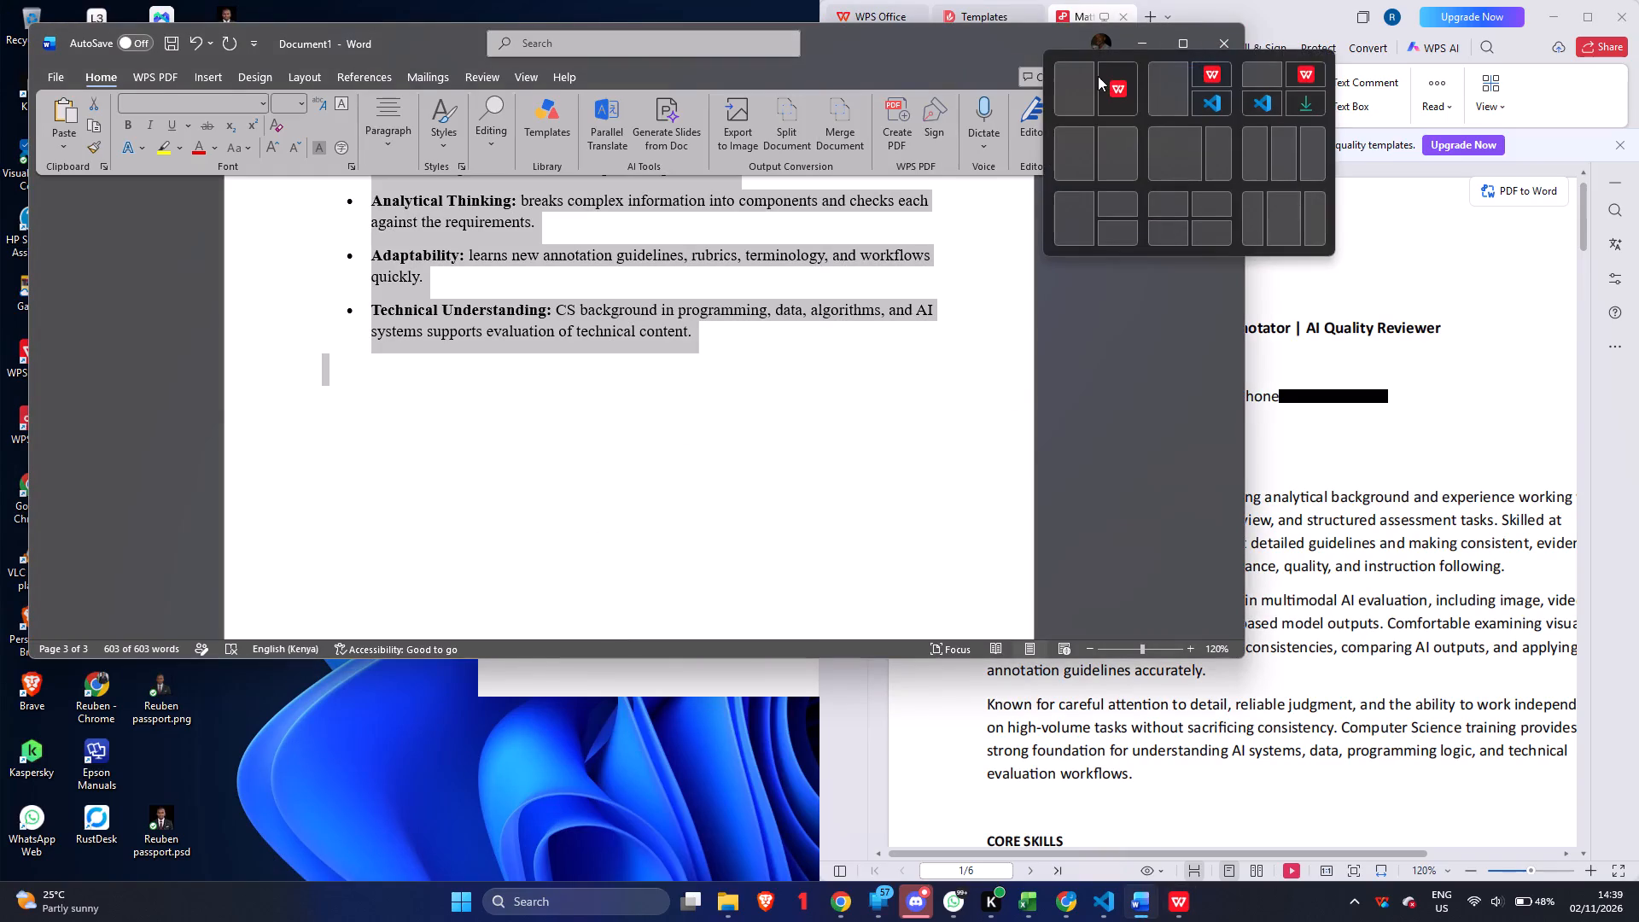
left_click(1098, 76)
Compare the opening sections of the Word resume and the reference PDF, with the PDF zoomed to 100%.
scroll(596, 658, "up", 3)
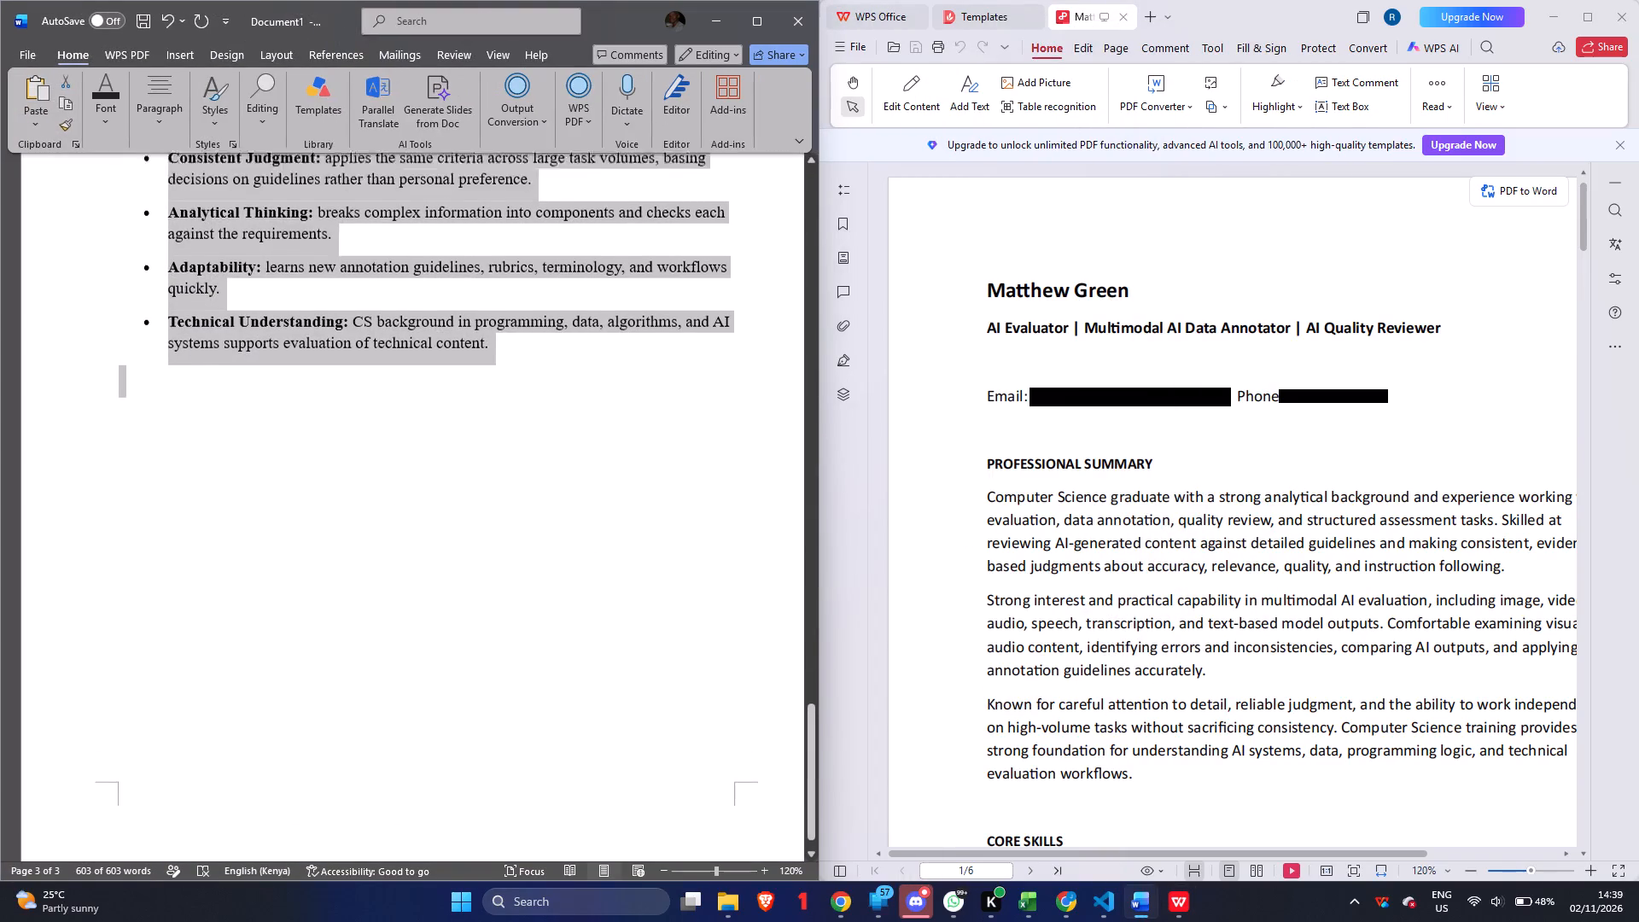
scroll(597, 695, "up", 3)
scroll(597, 696, "up", 20)
scroll(597, 696, "up", 6)
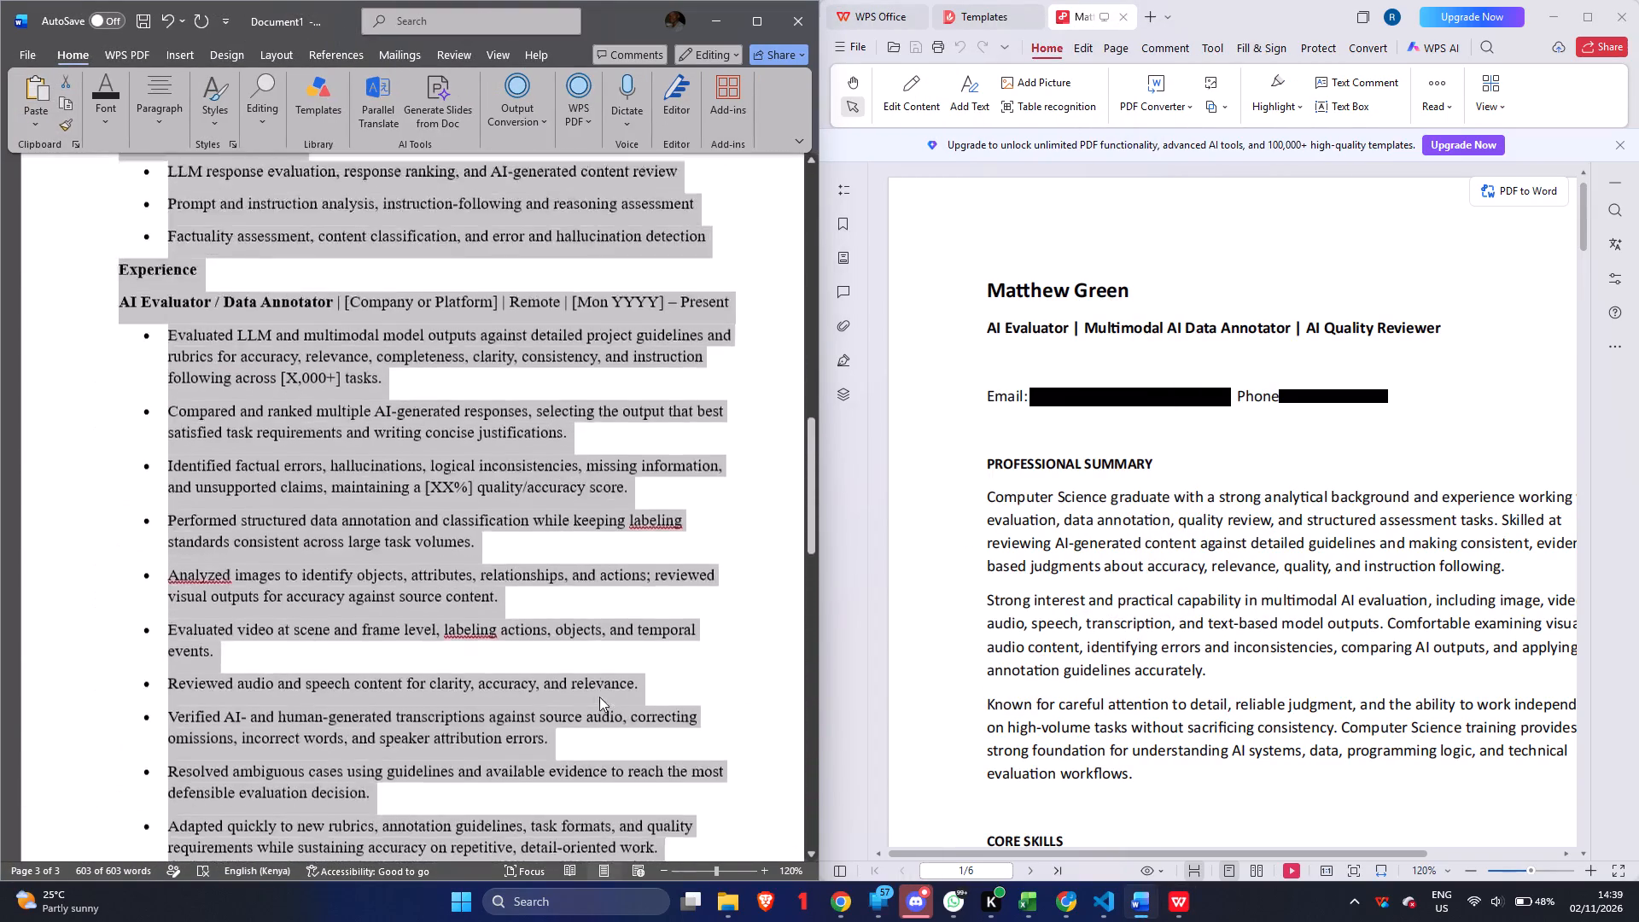
scroll(599, 697, "up", 19)
scroll(602, 697, "up", 9)
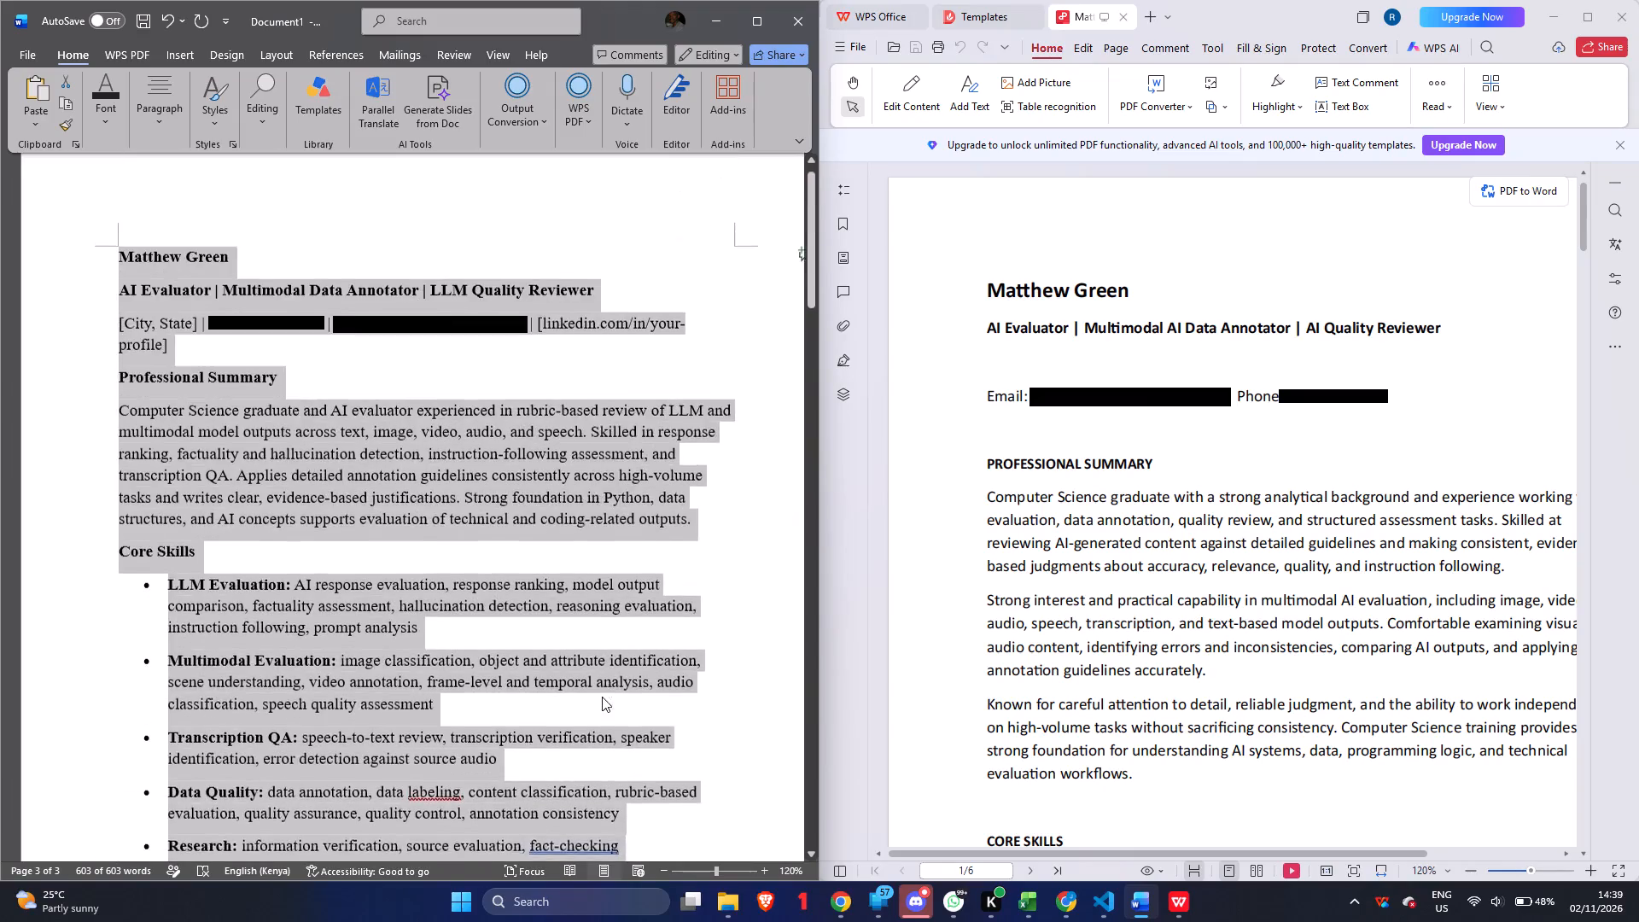
scroll(602, 697, "up", 3)
left_click(1464, 875)
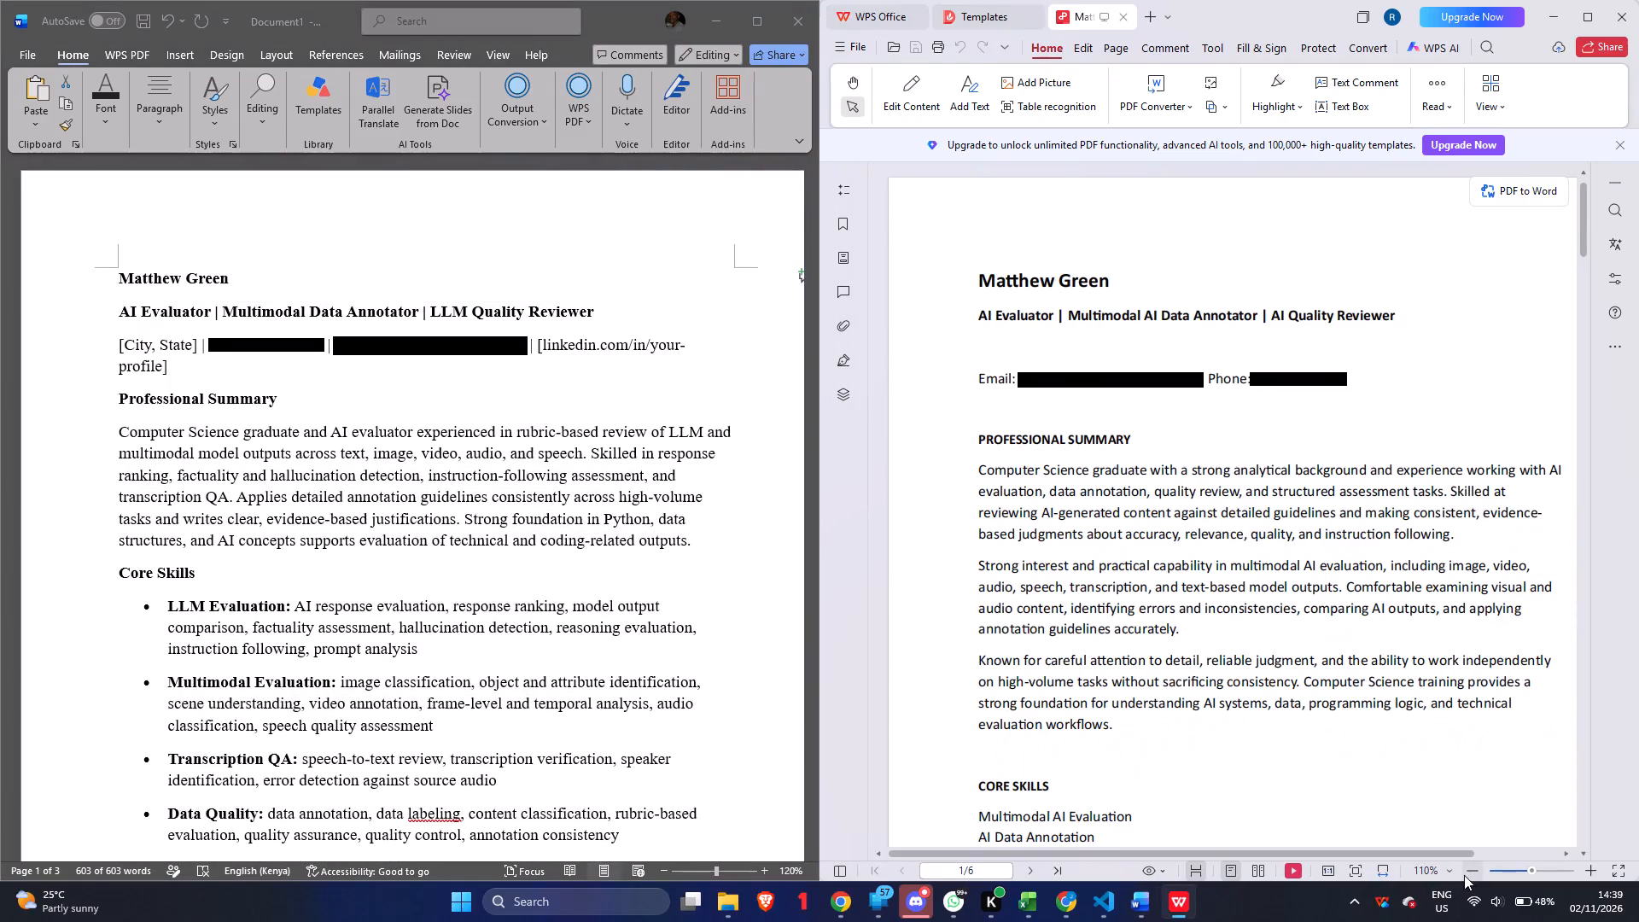
left_click(1464, 875)
scroll(1254, 718, "down", 1)
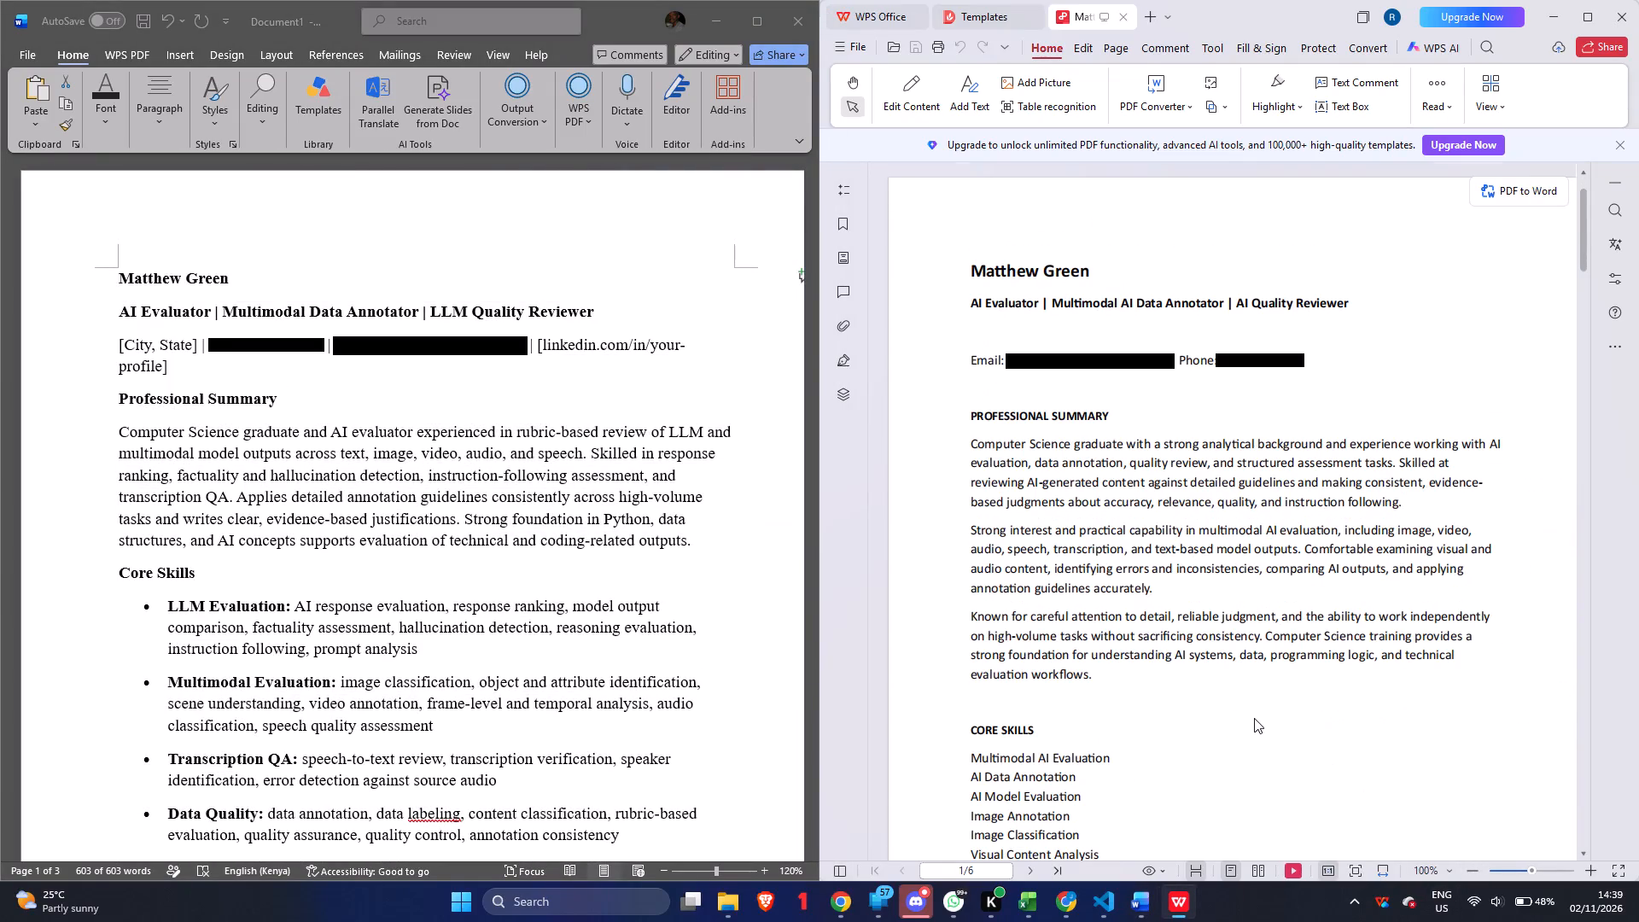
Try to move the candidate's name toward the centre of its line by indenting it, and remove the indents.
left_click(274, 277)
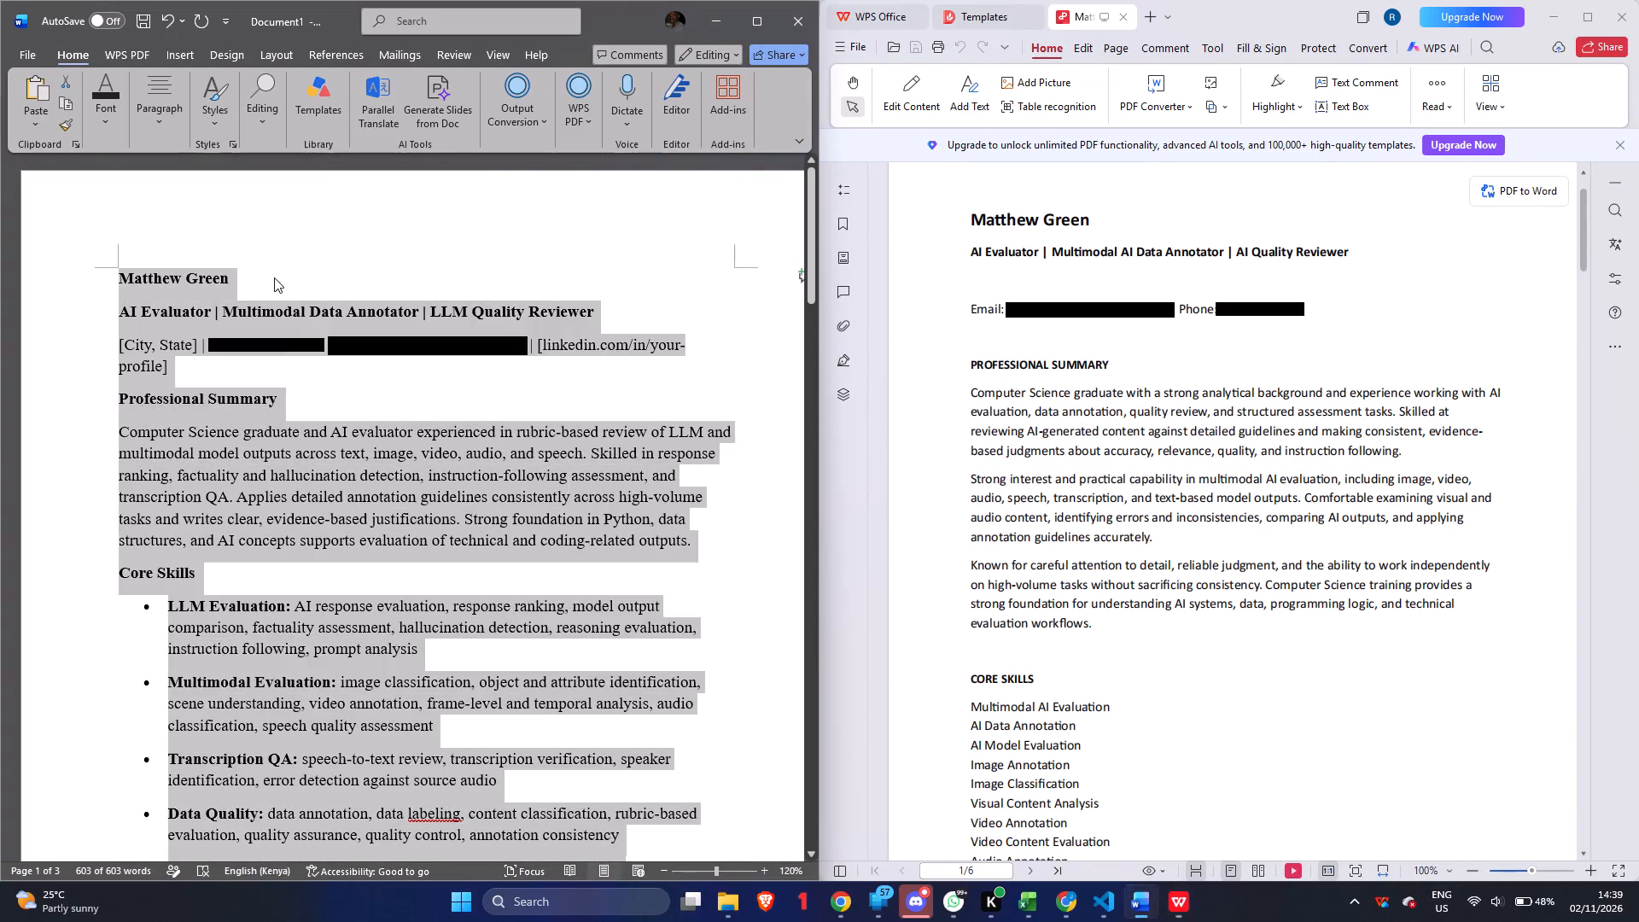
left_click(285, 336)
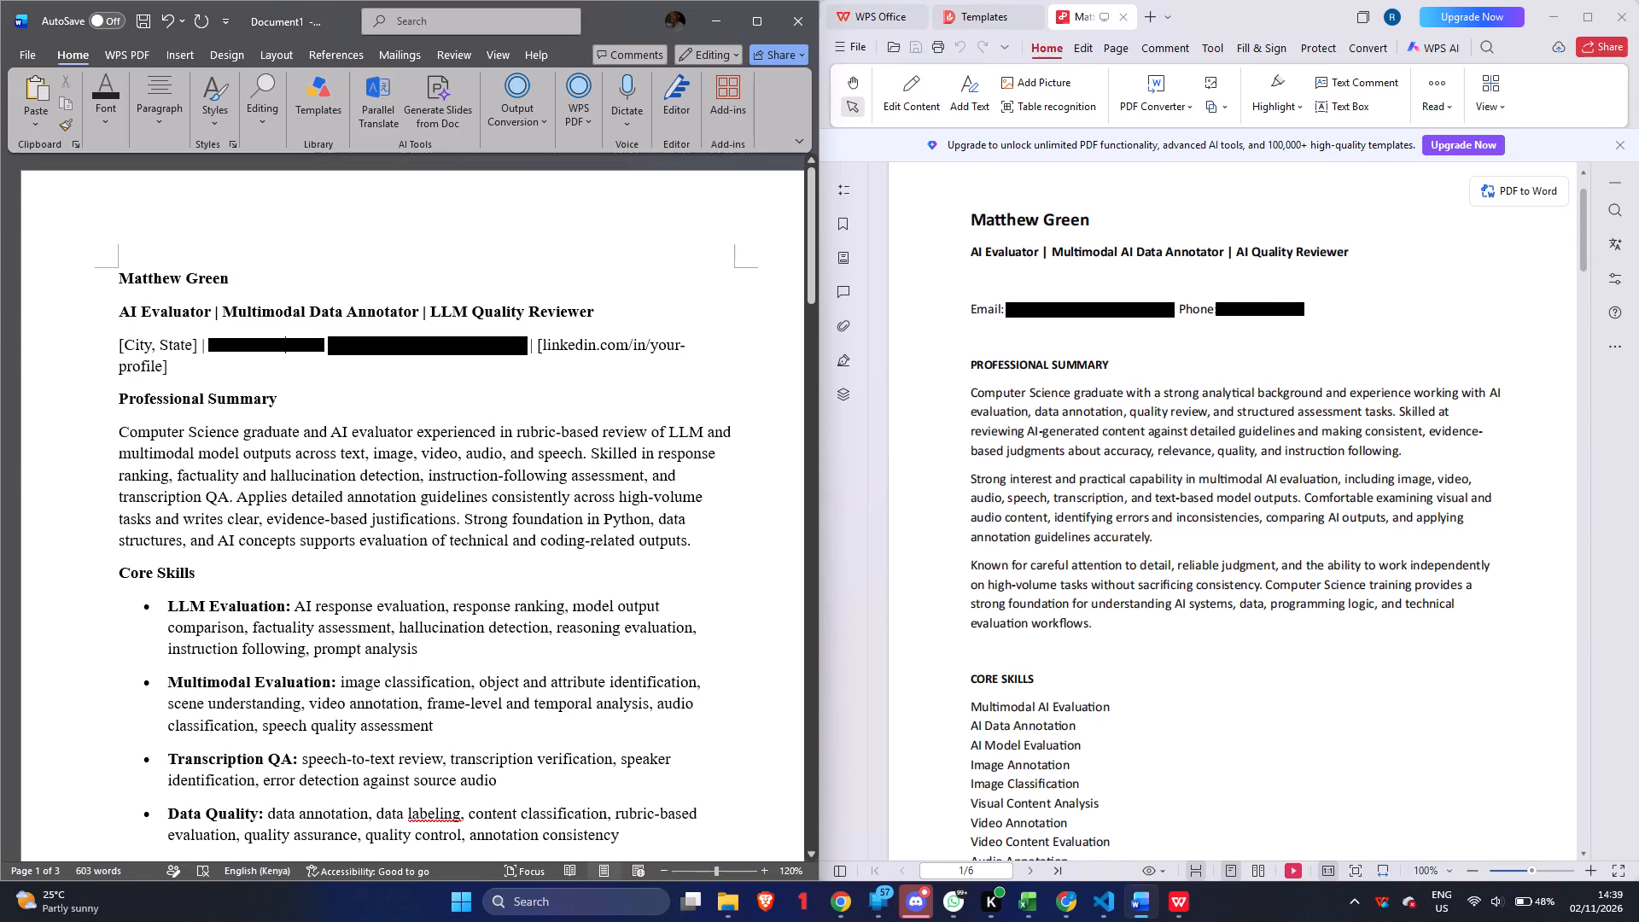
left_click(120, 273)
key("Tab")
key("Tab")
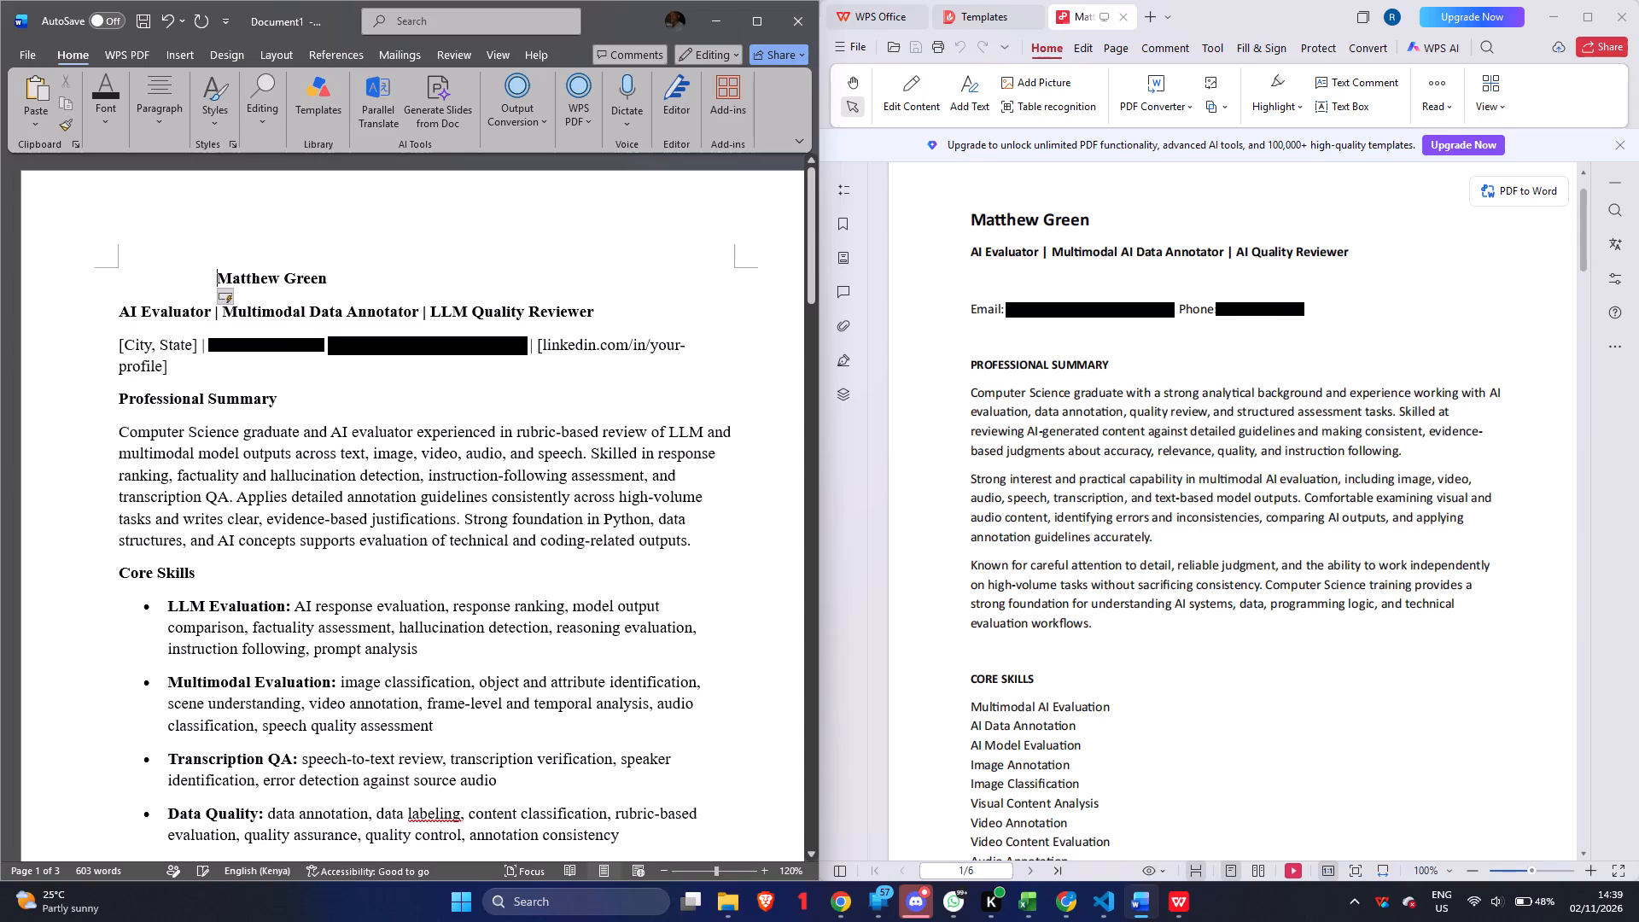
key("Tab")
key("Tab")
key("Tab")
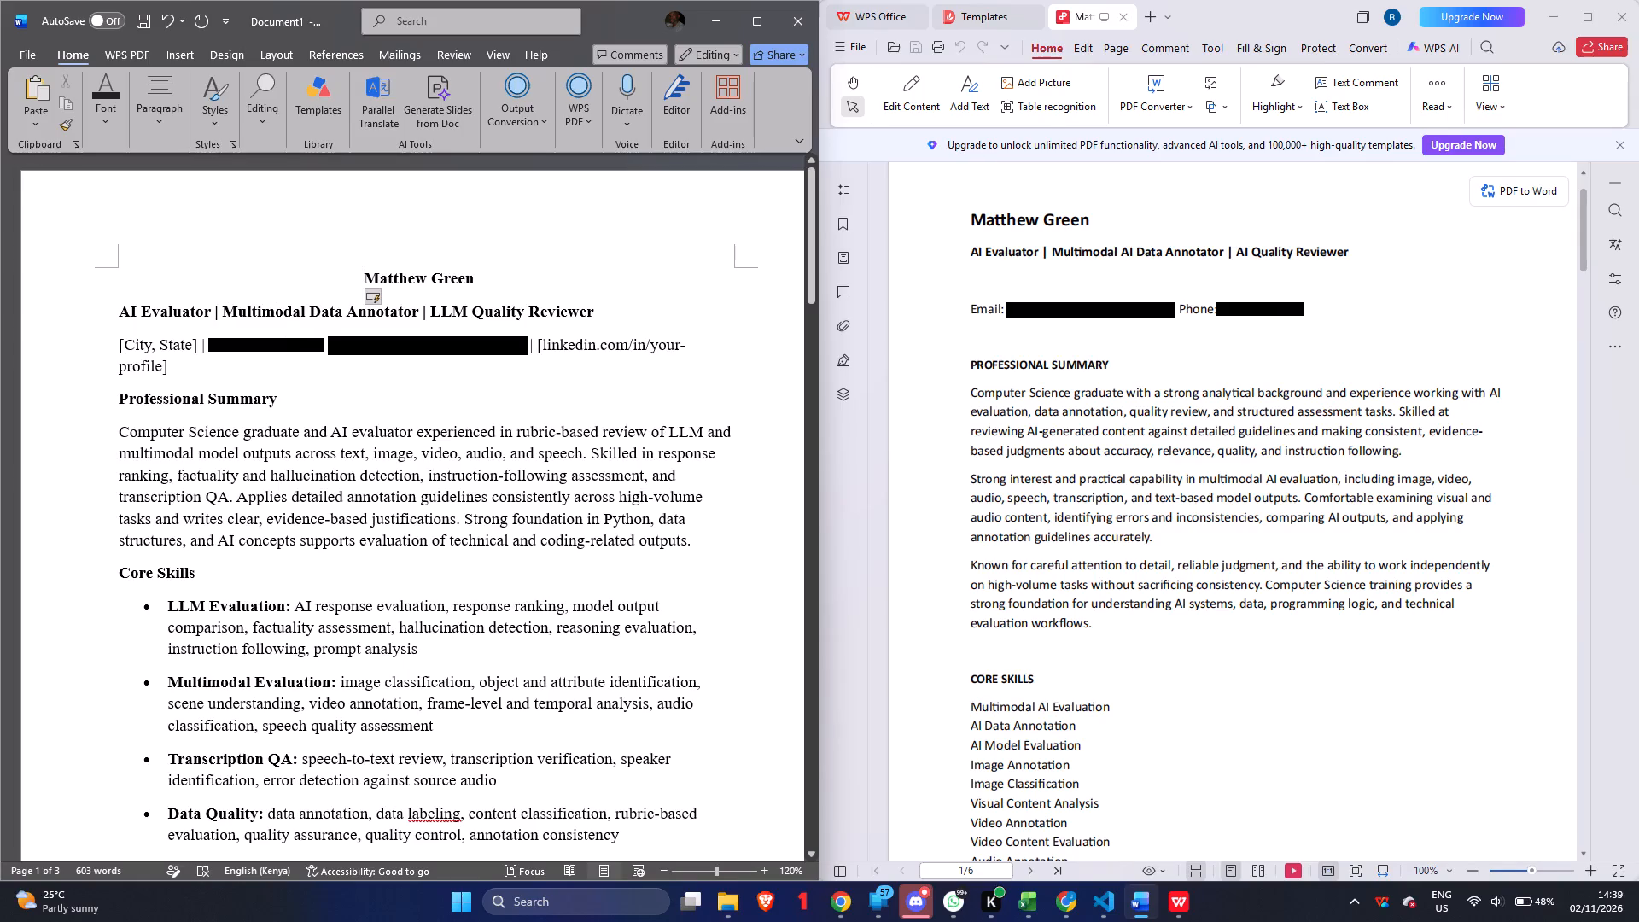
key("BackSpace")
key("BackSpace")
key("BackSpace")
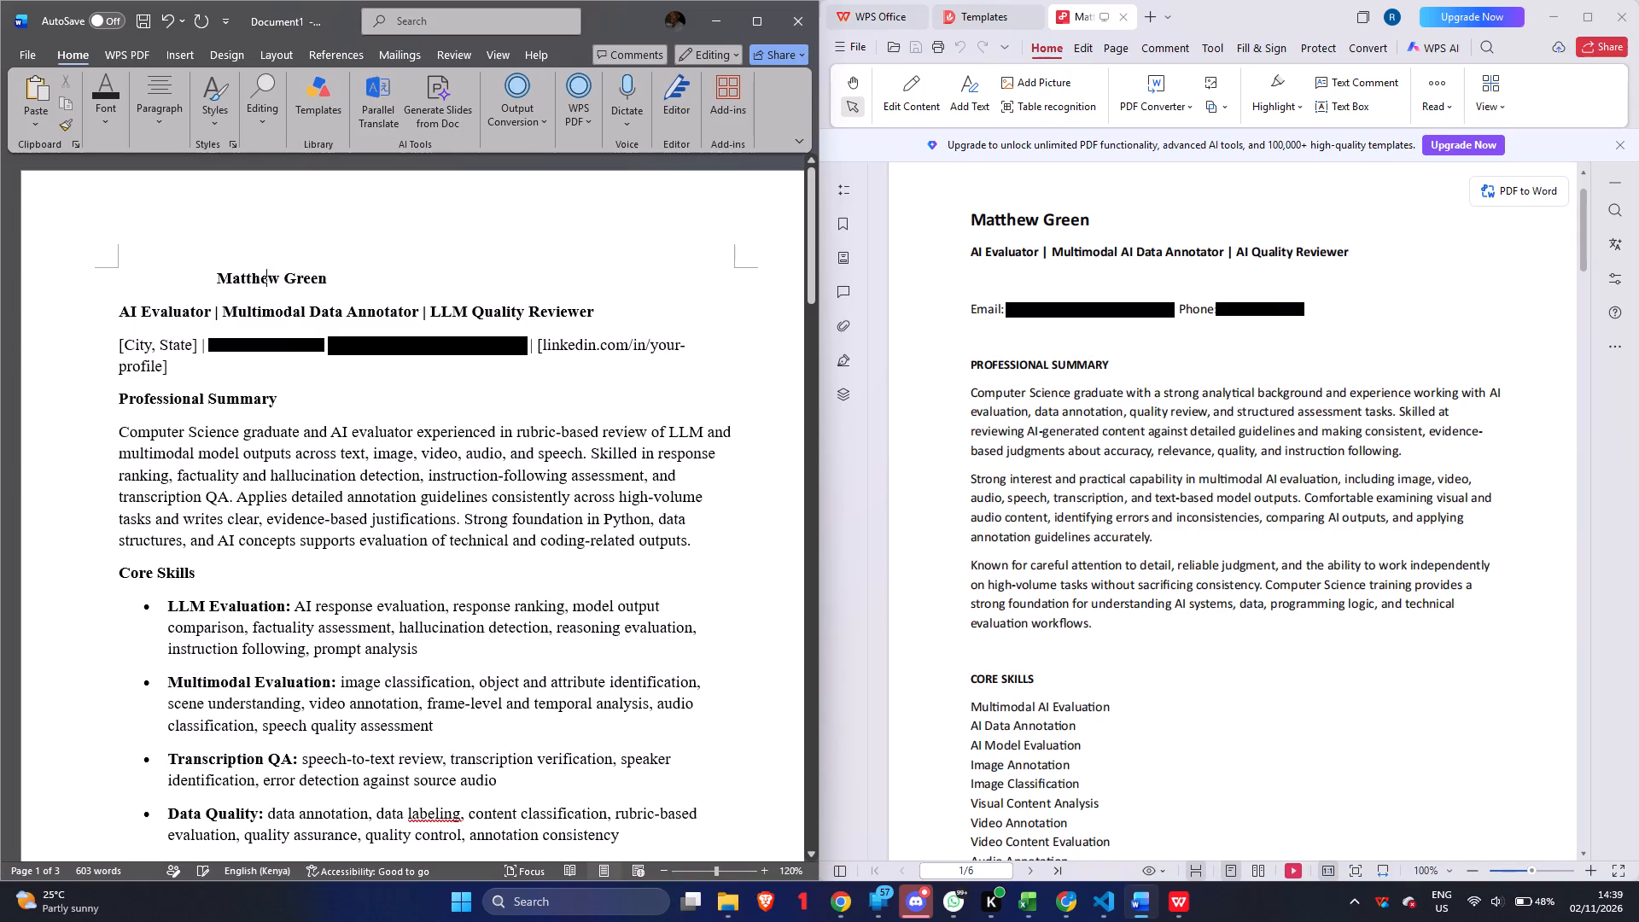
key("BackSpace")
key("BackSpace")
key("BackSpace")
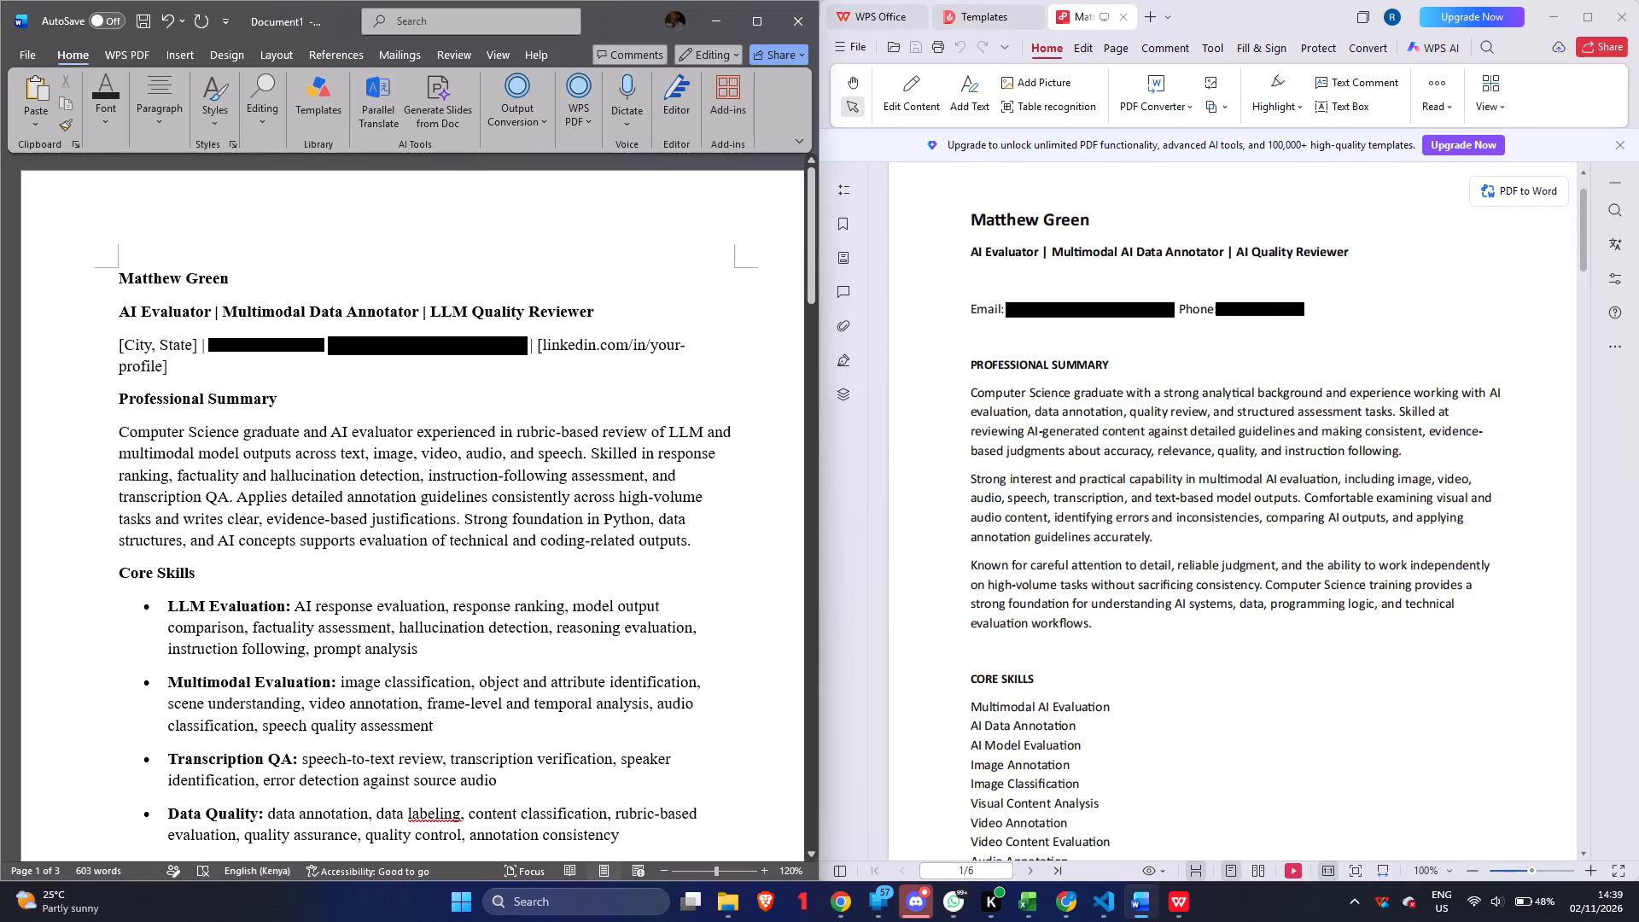
Centre the candidate's name at the top of the resume.
key("ctrl+e")
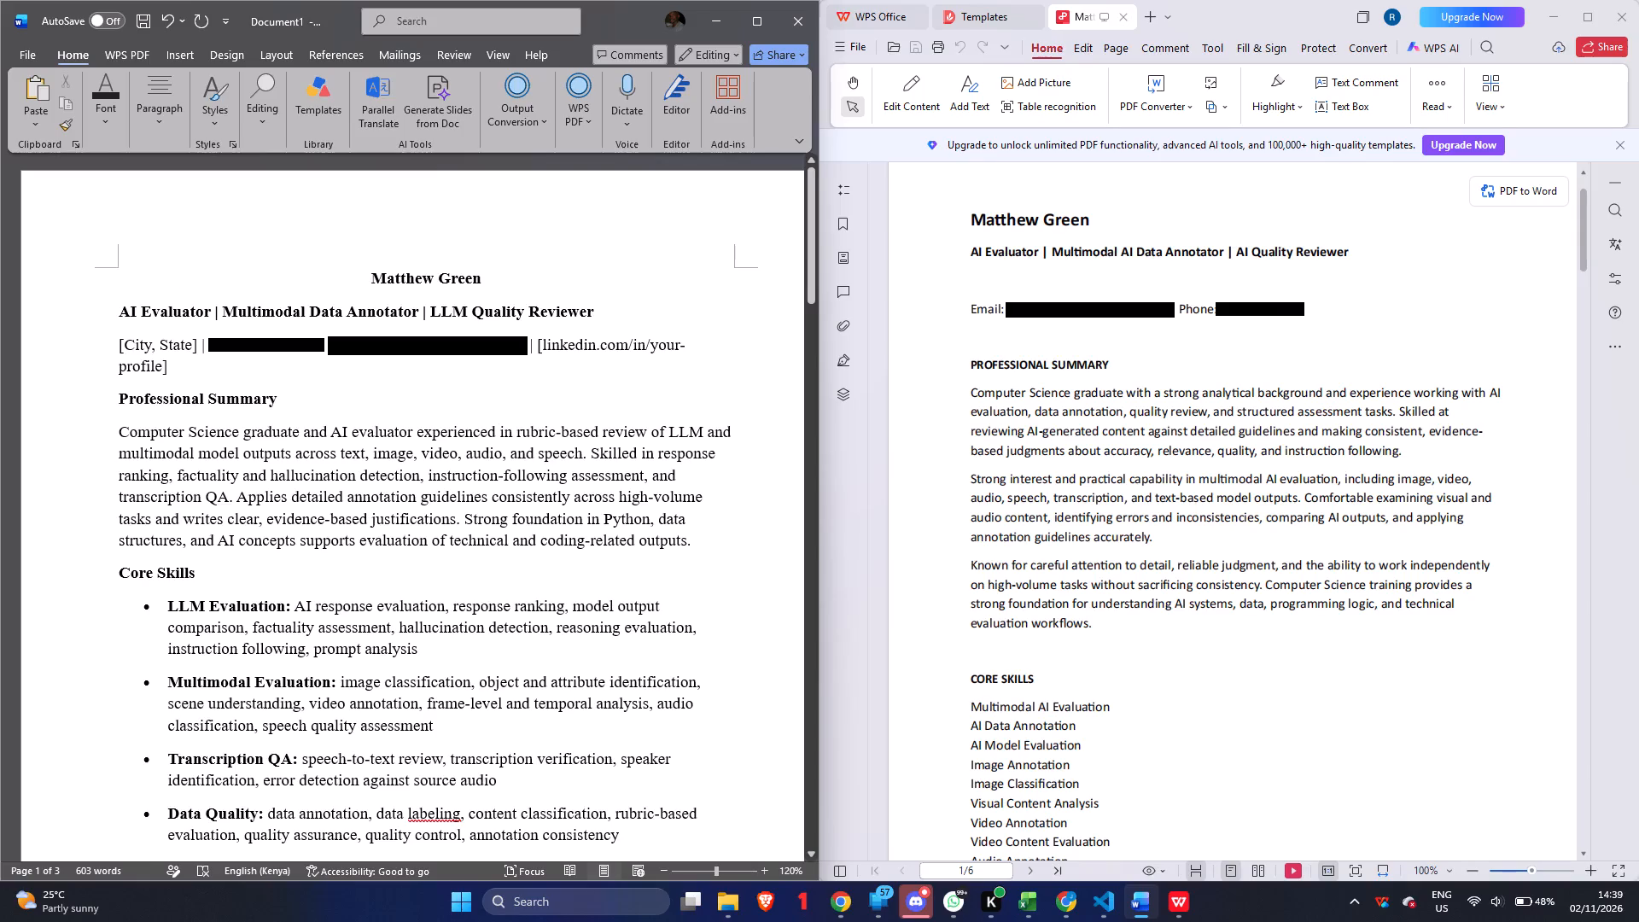
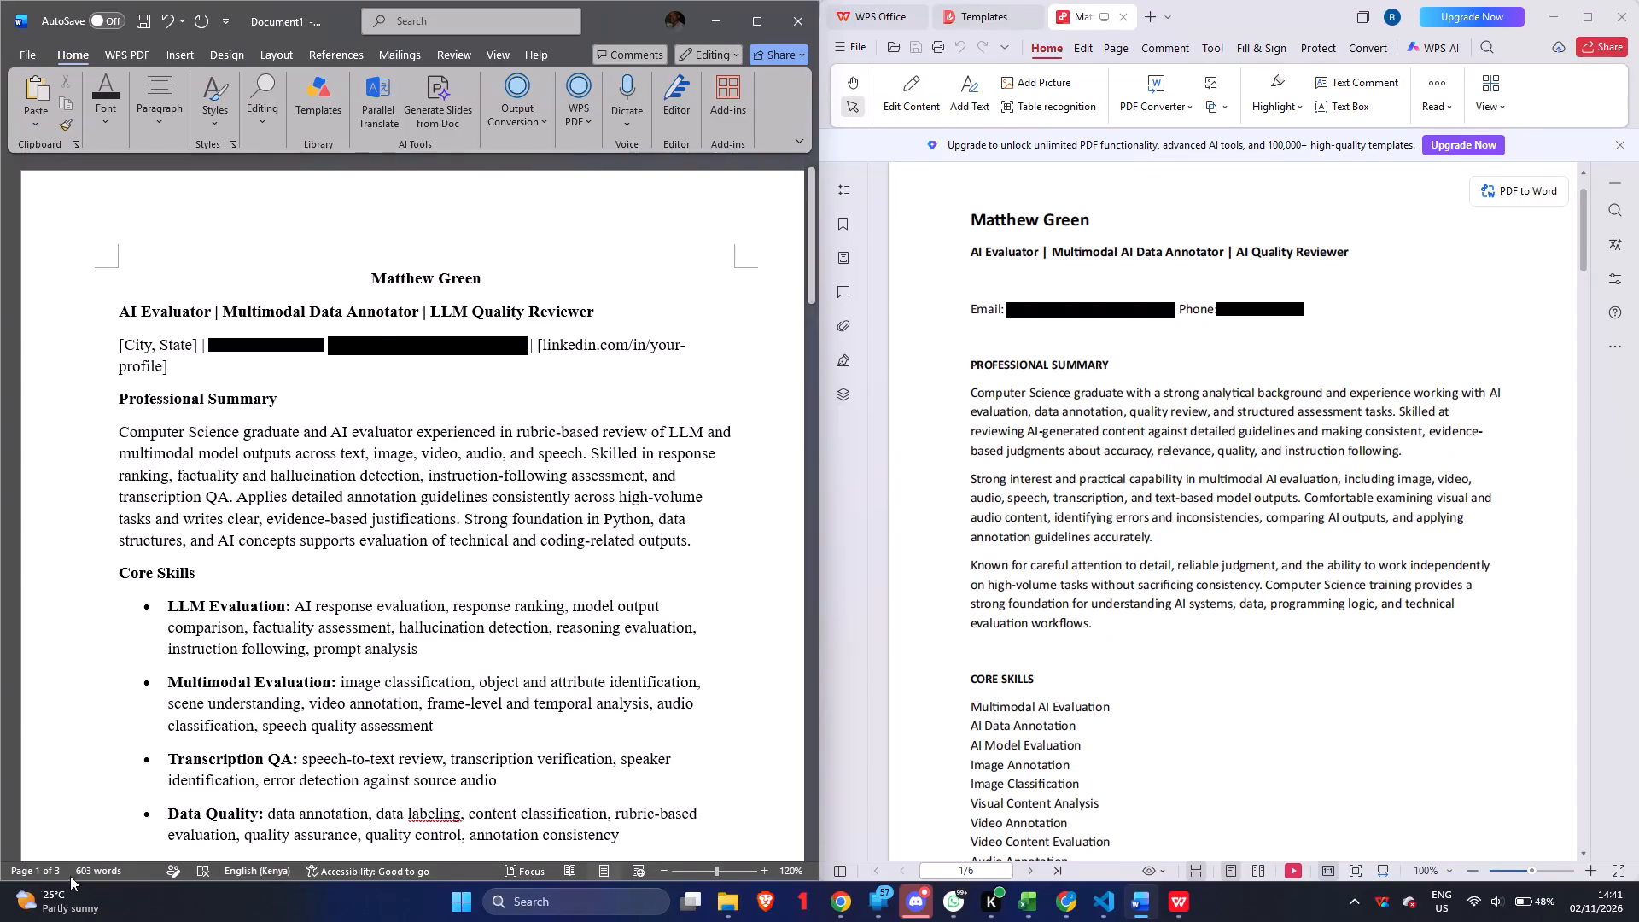
Compare the Professional Summary and Core Skills sections of the Word resume with those in the reference PDF.
scroll(831, 709, "down", 1)
scroll(988, 656, "down", 1)
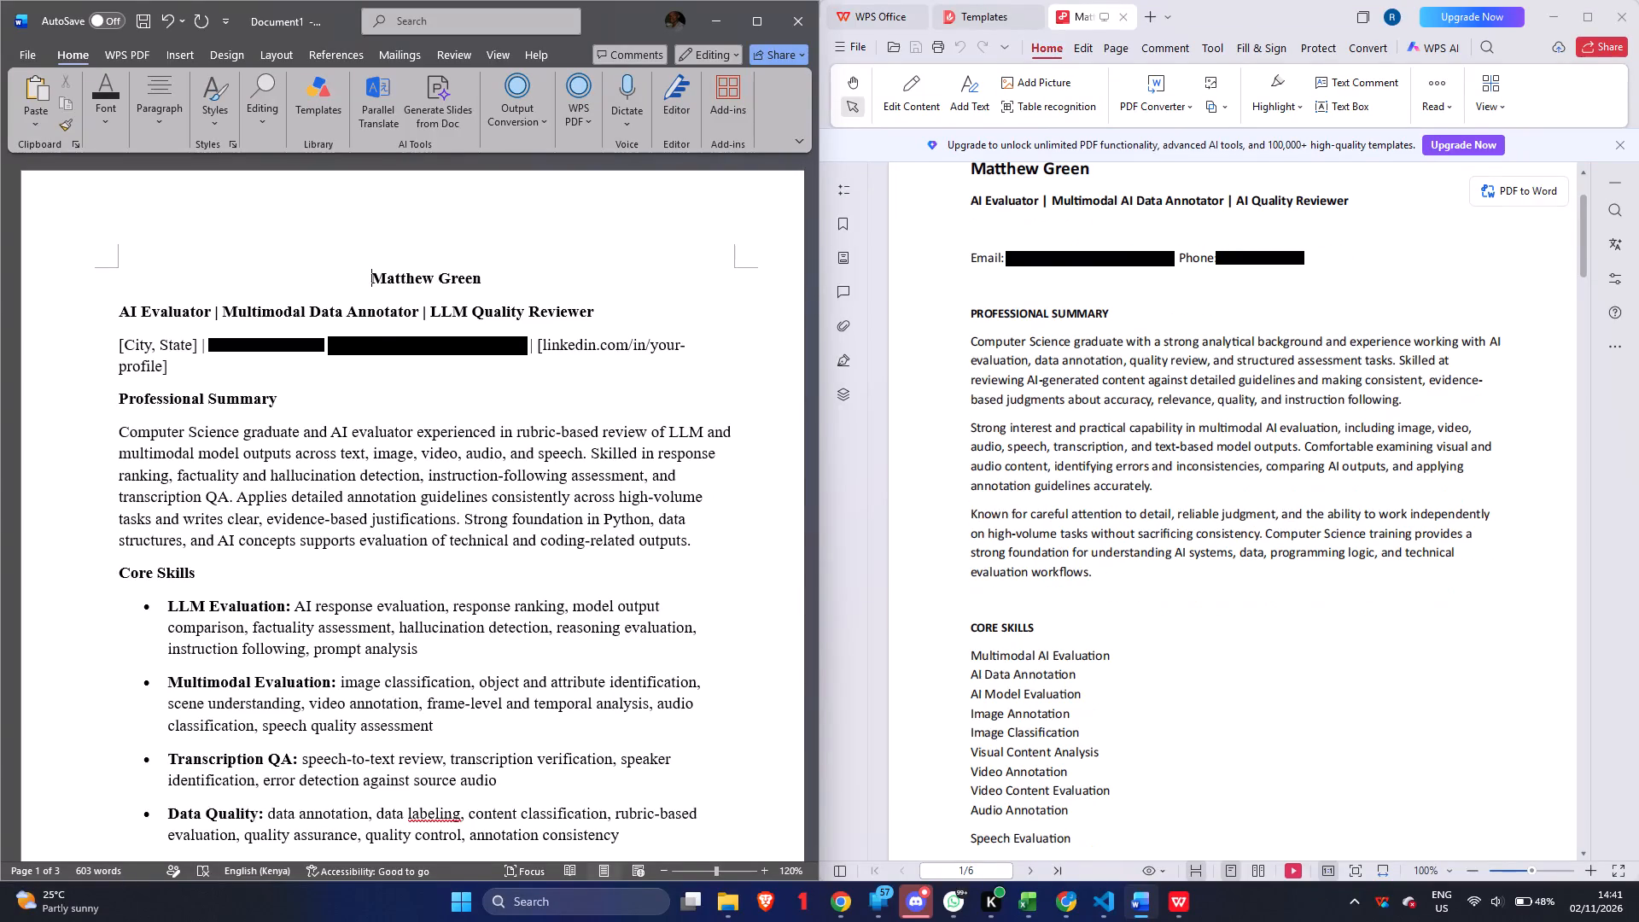
scroll(855, 673, "down", 1)
scroll(543, 722, "down", 1)
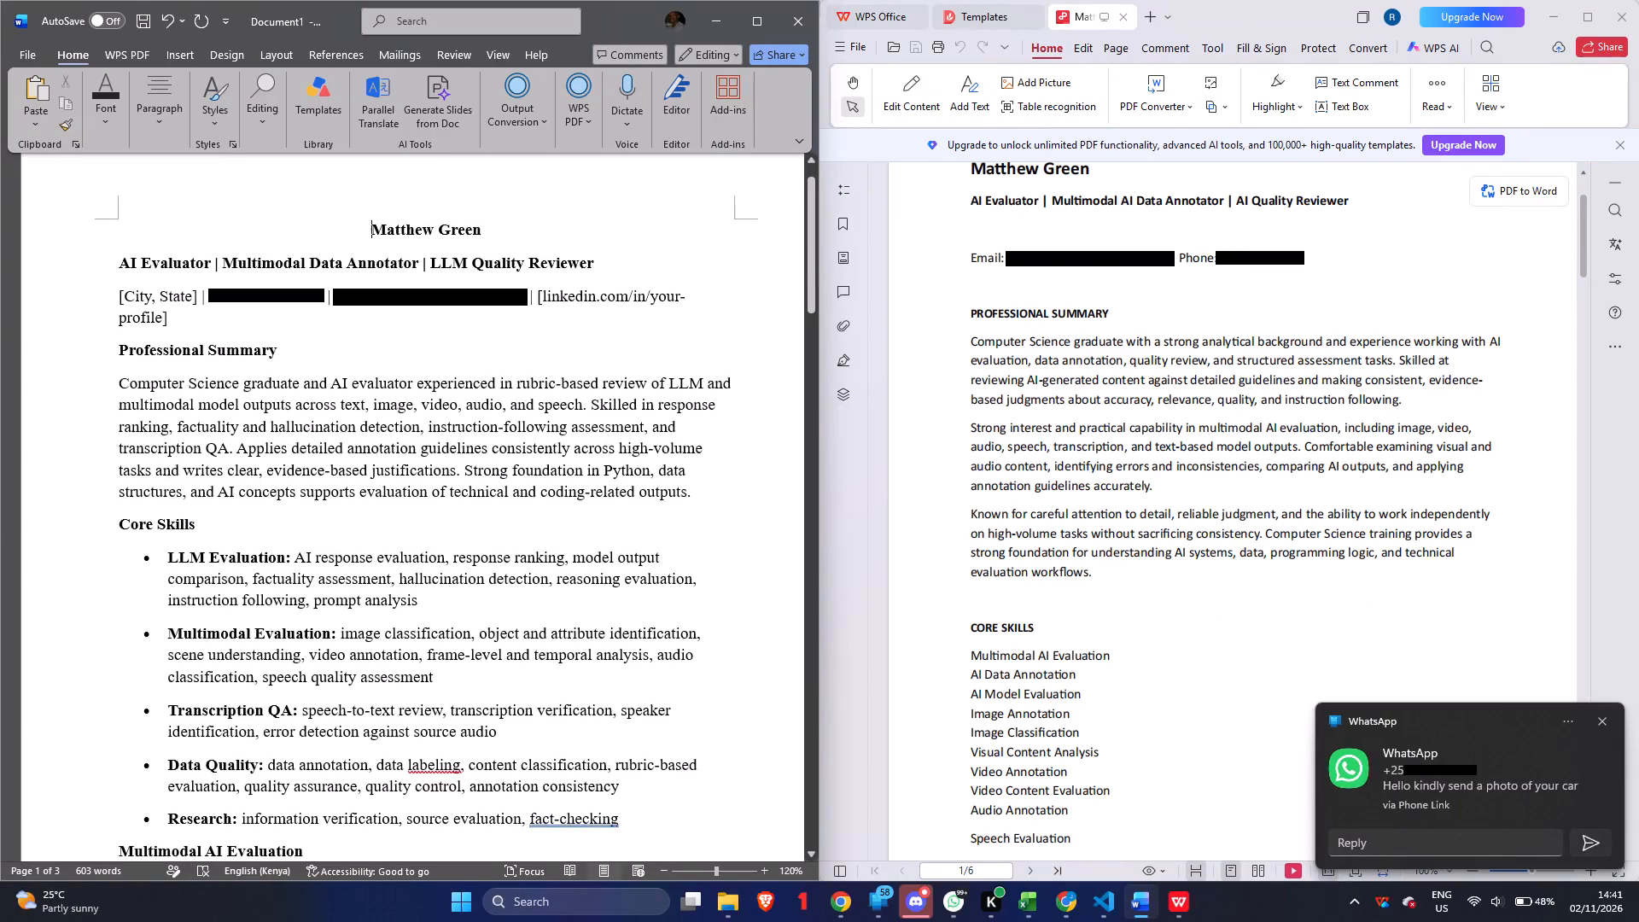
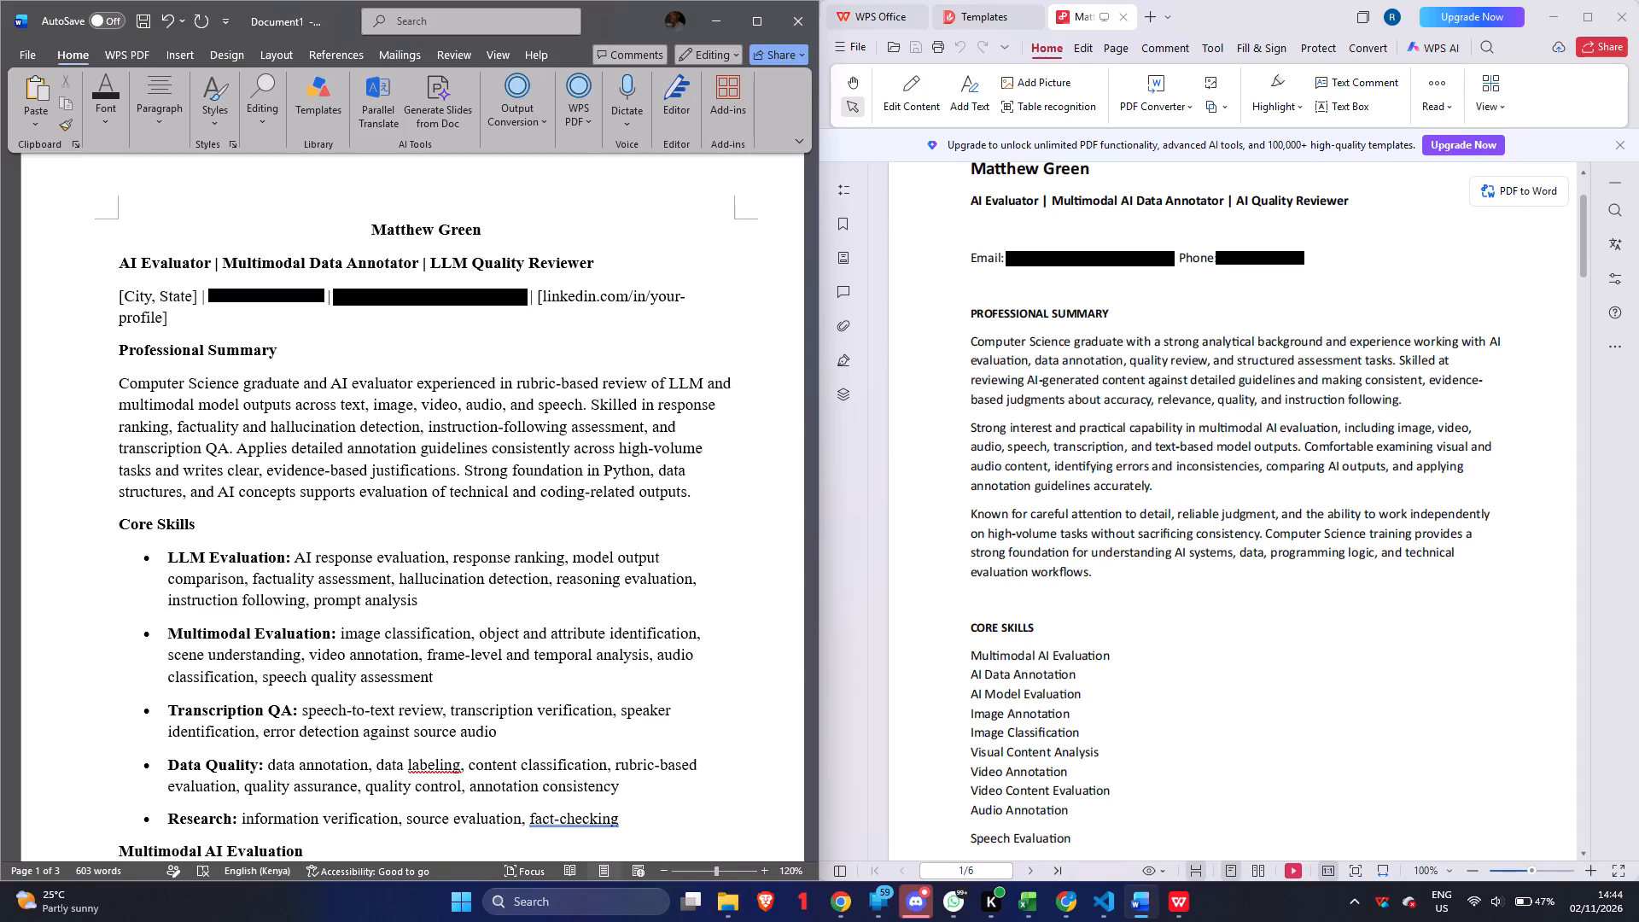
Replace the Word resume's Professional Summary text with the reference PDF's three-paragraph summary as text only, keeping Core Skills on its own line.
left_click_drag(970, 345, 1108, 550)
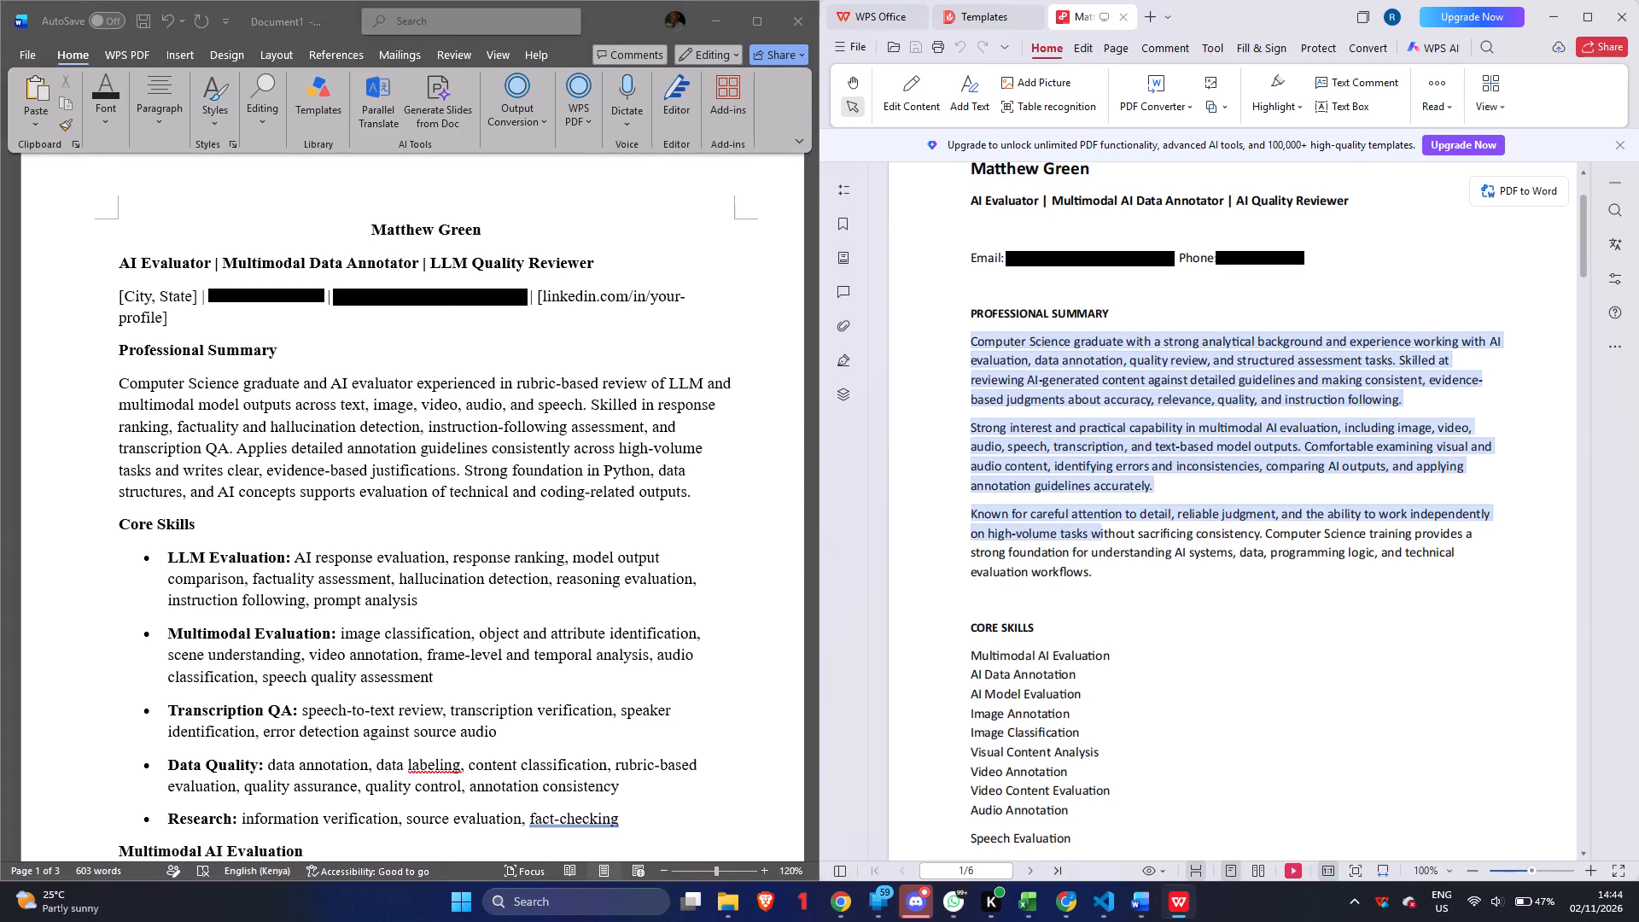
left_click_drag(1108, 550, 1151, 610)
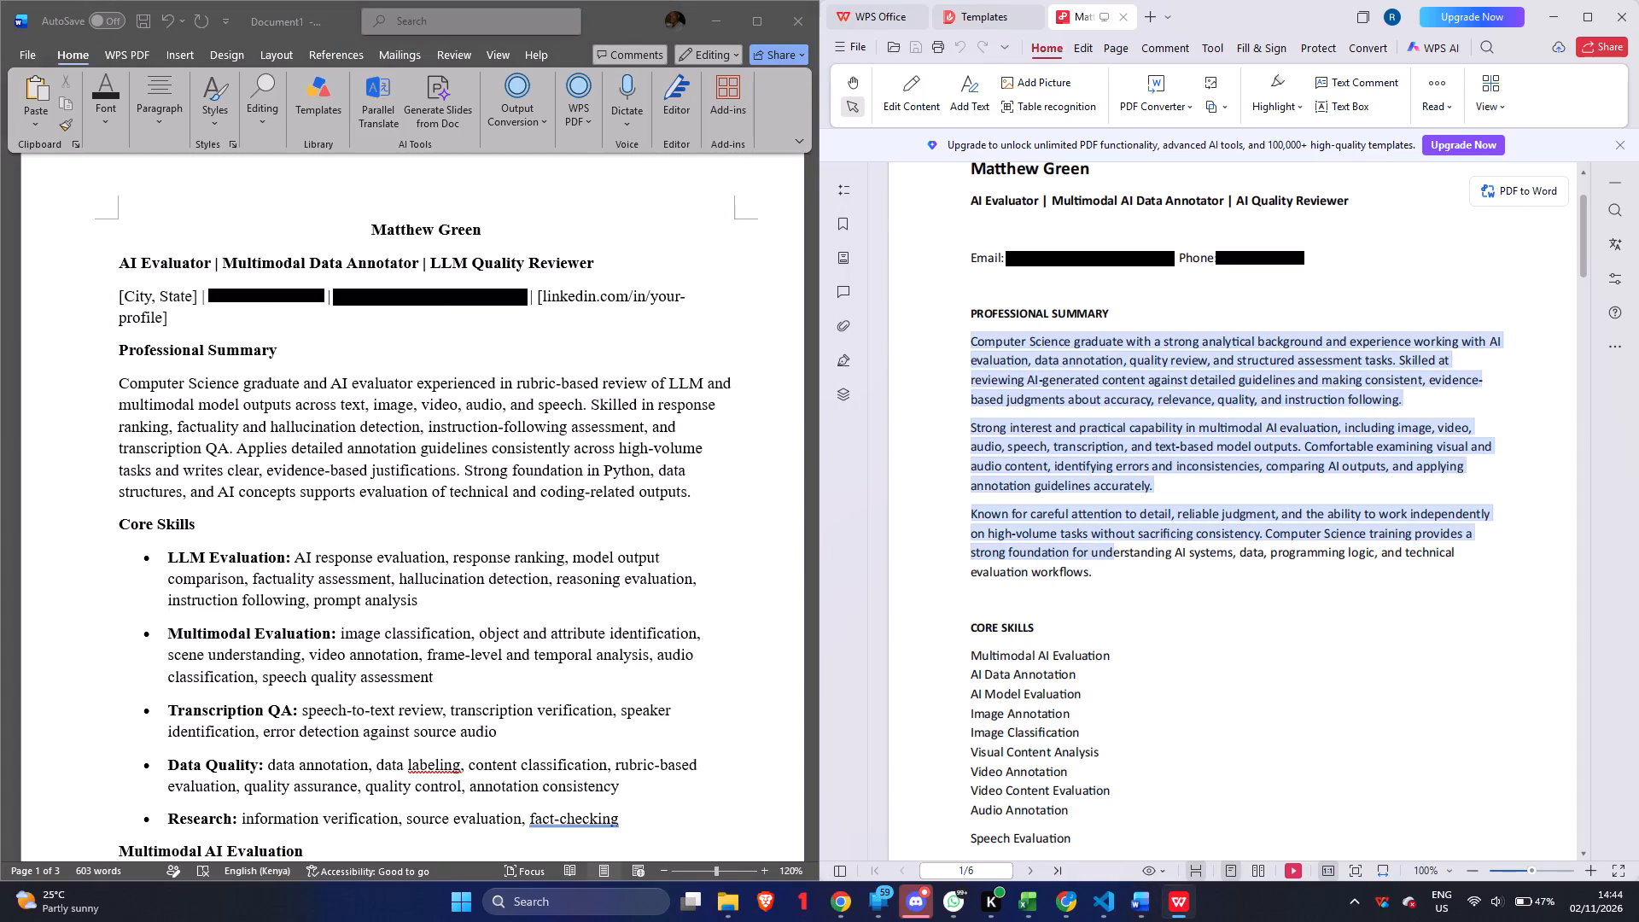
left_click_drag(1151, 610, 1087, 603)
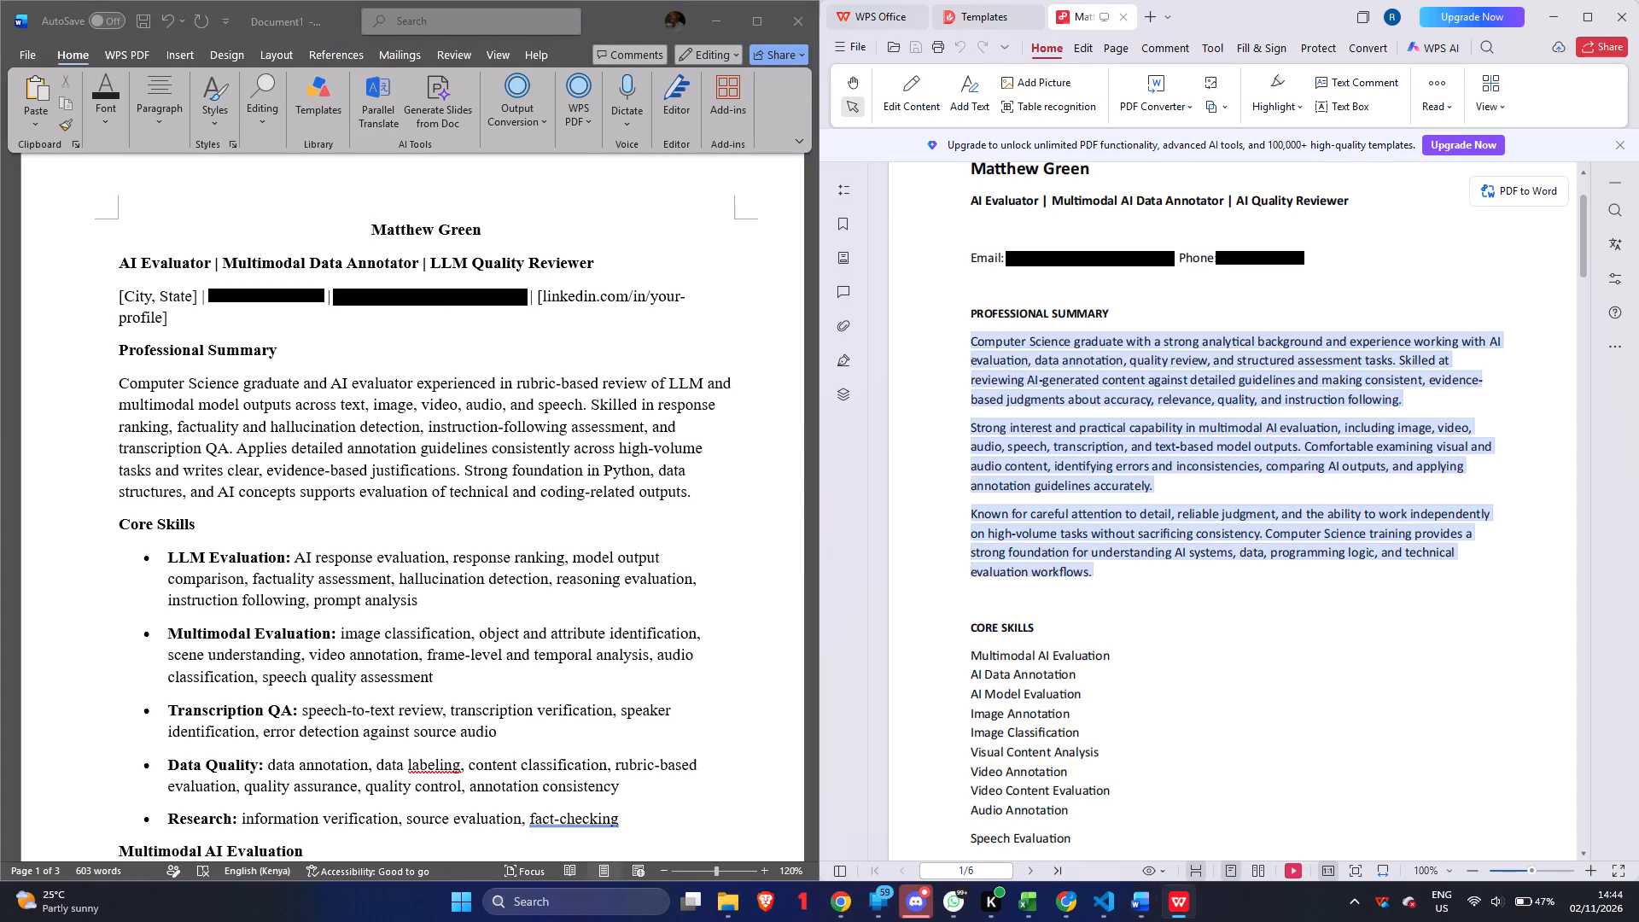
left_click_drag(1087, 603, 1091, 592)
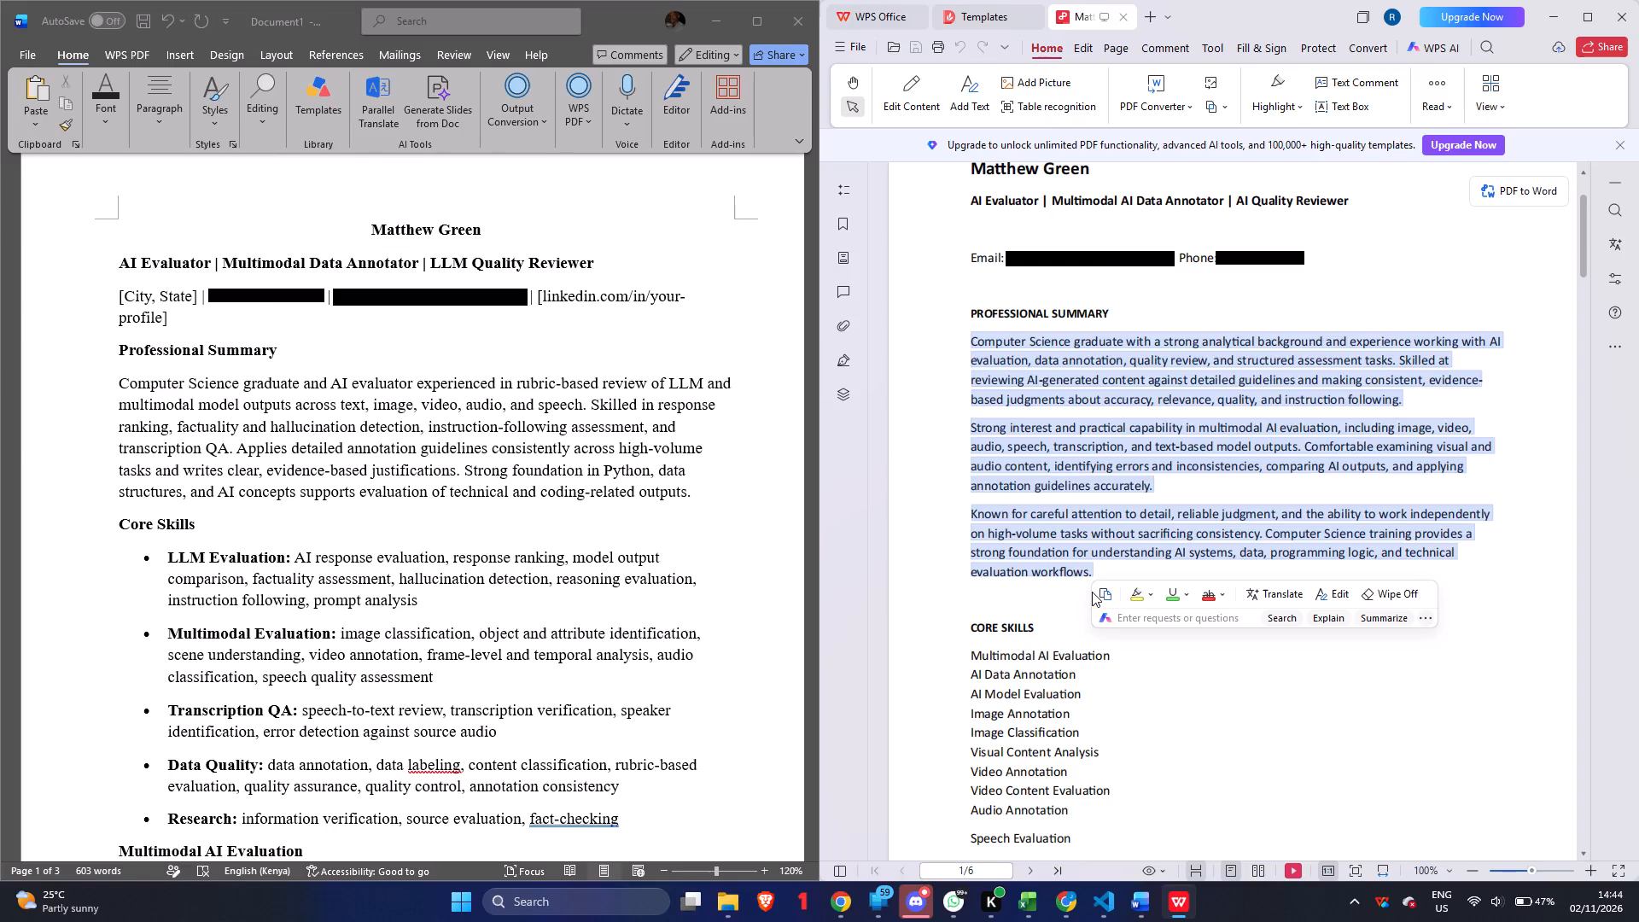
key("ctrl+c")
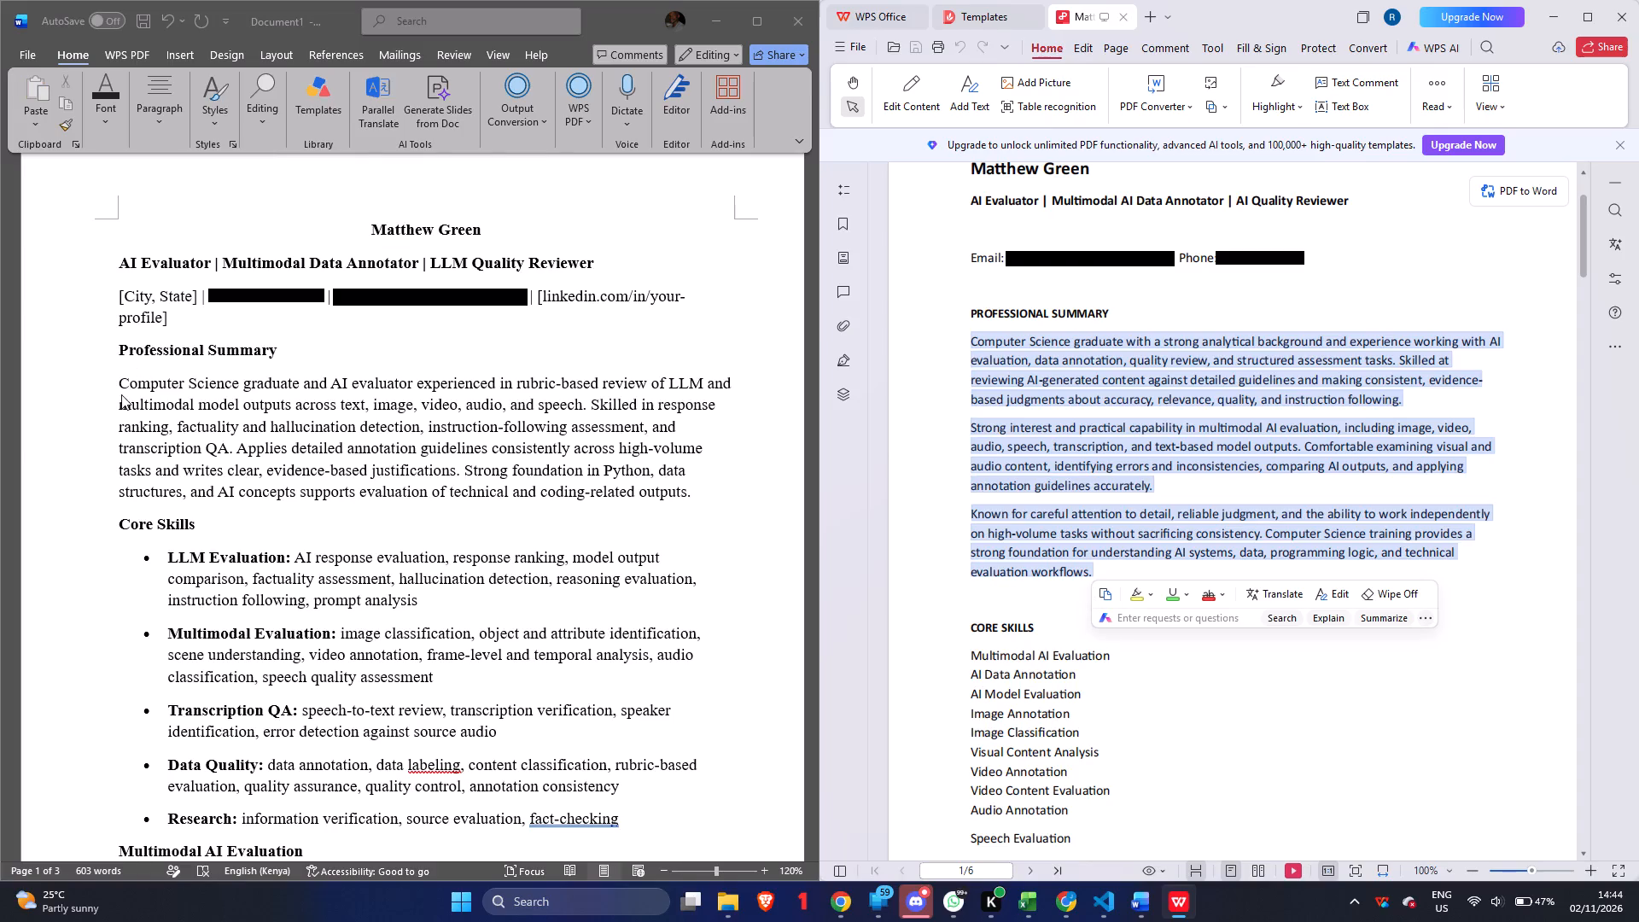
left_click(121, 394)
left_click_drag(113, 382, 664, 491)
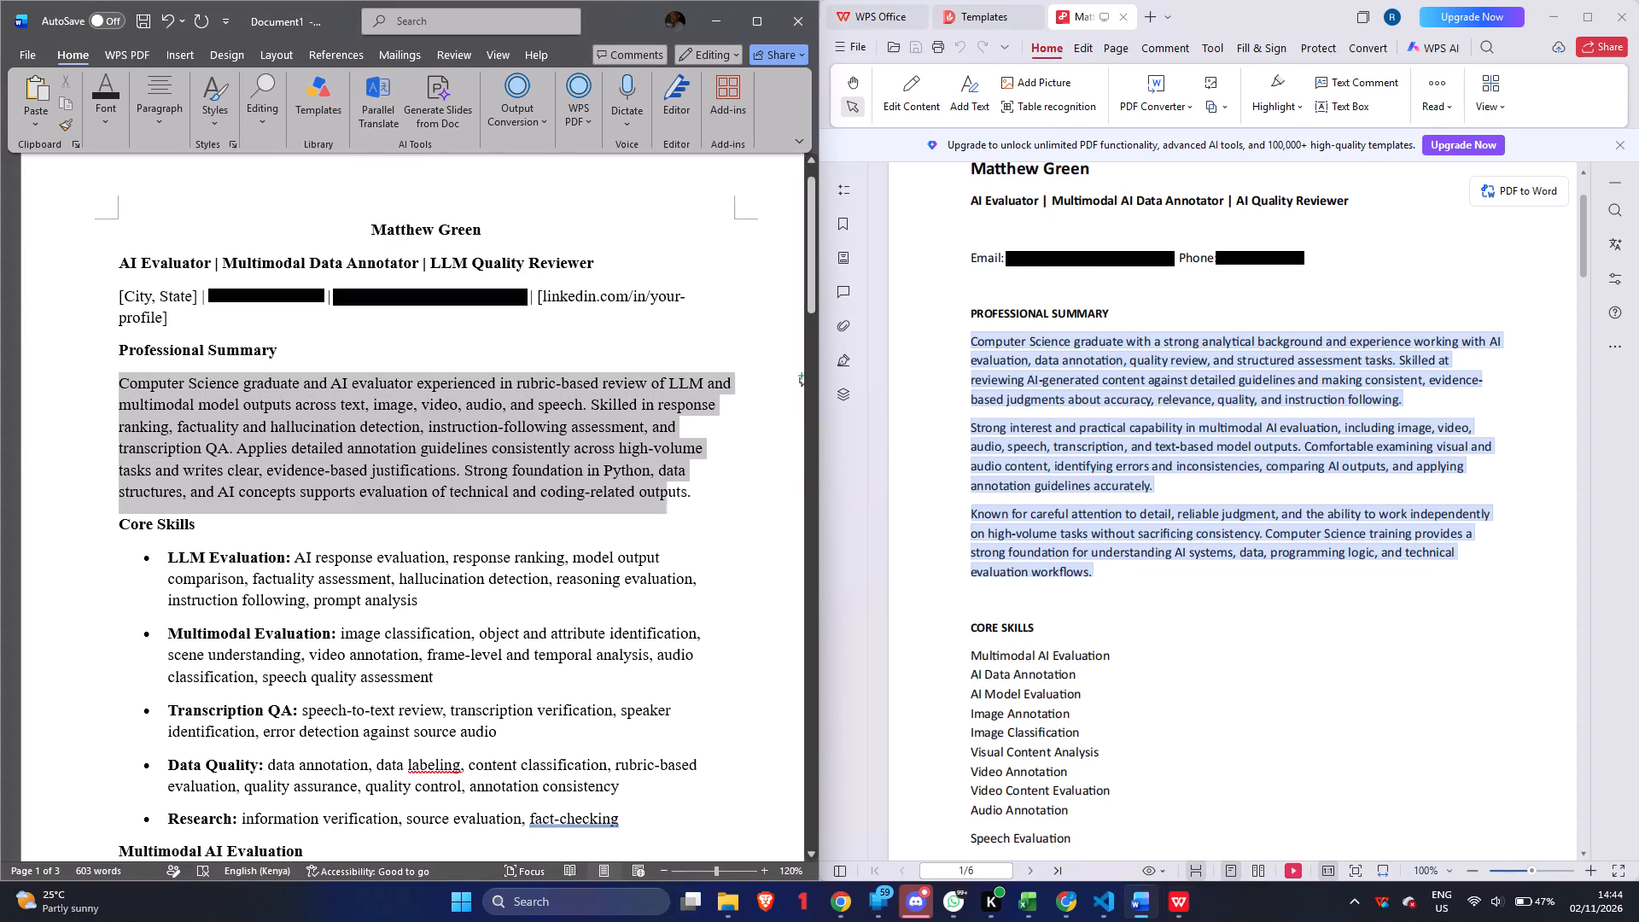
left_click_drag(664, 491, 692, 483)
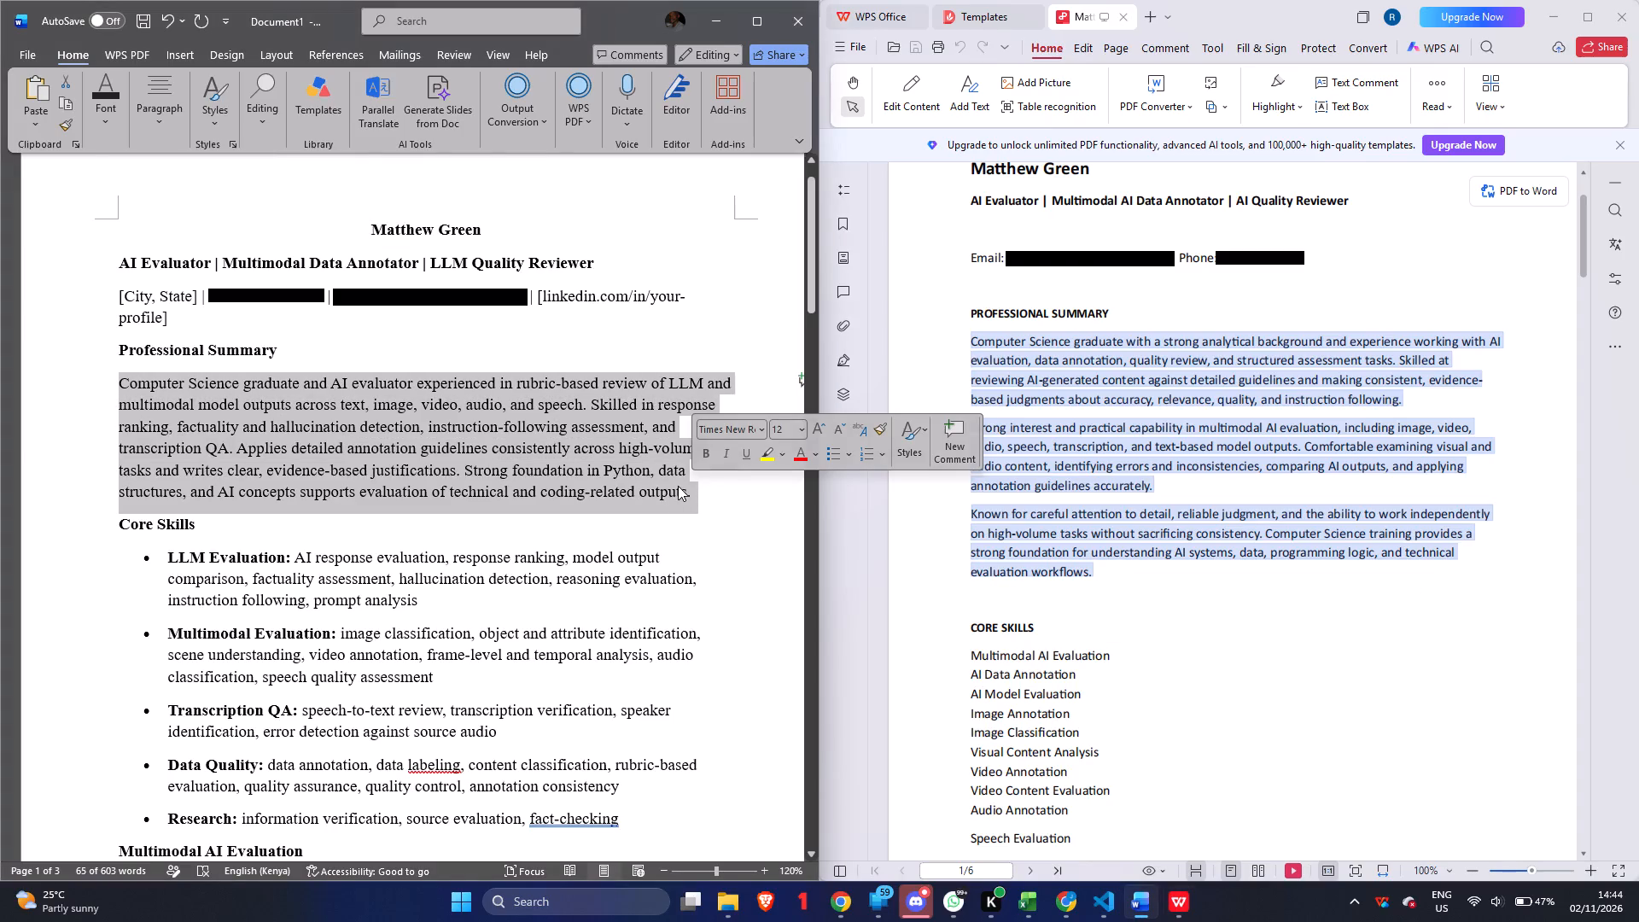
right_click(642, 462)
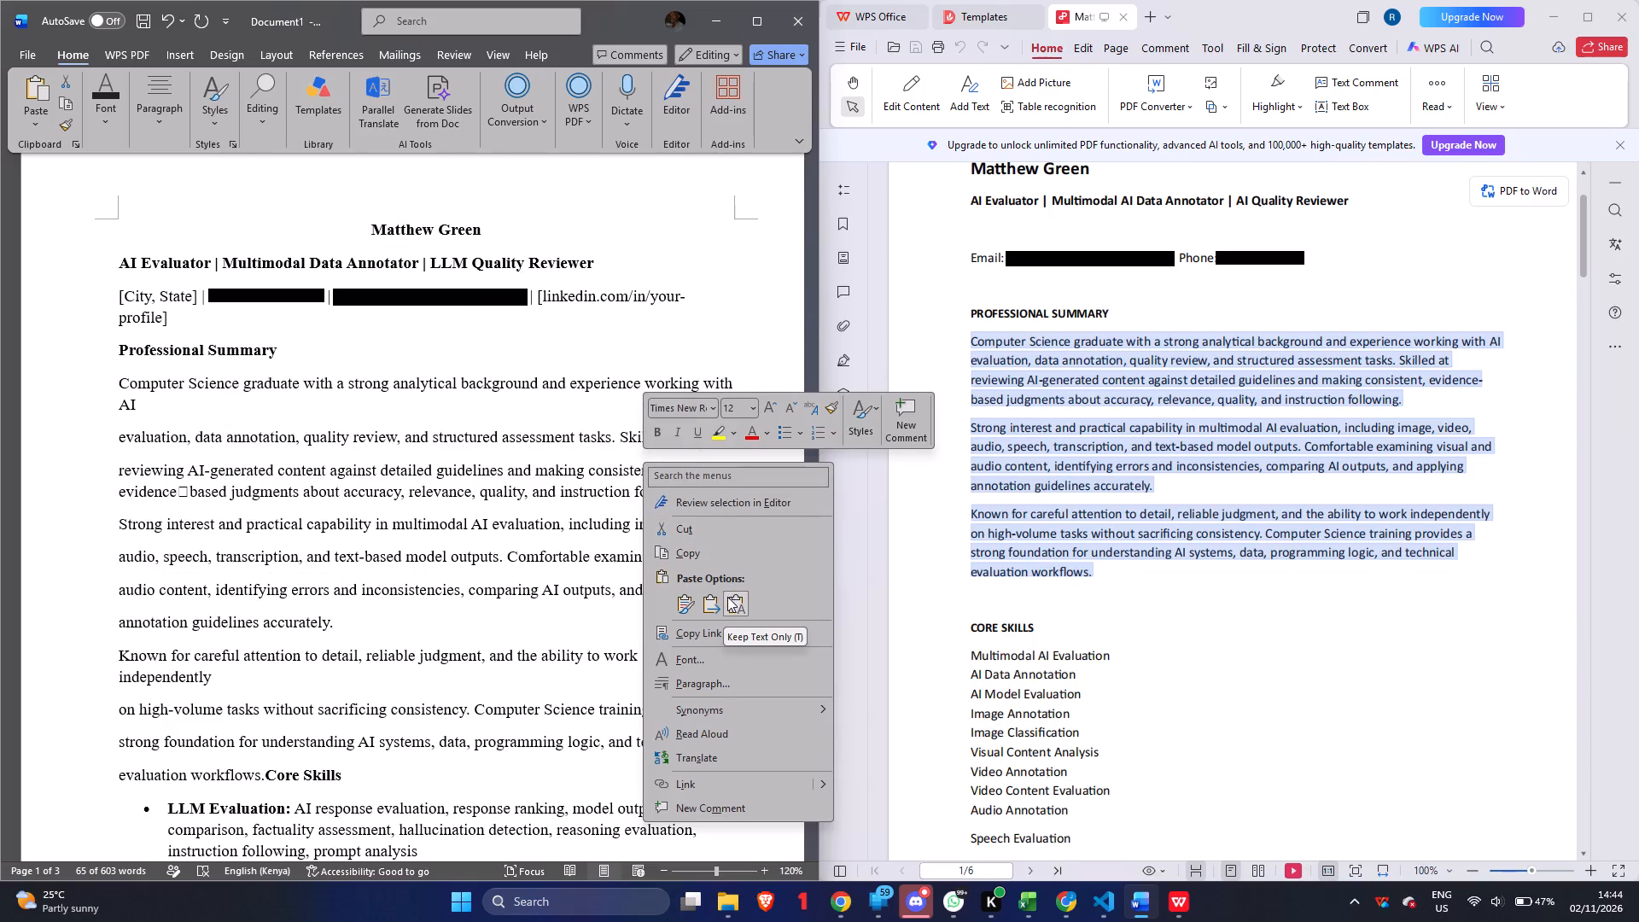
left_click(732, 603)
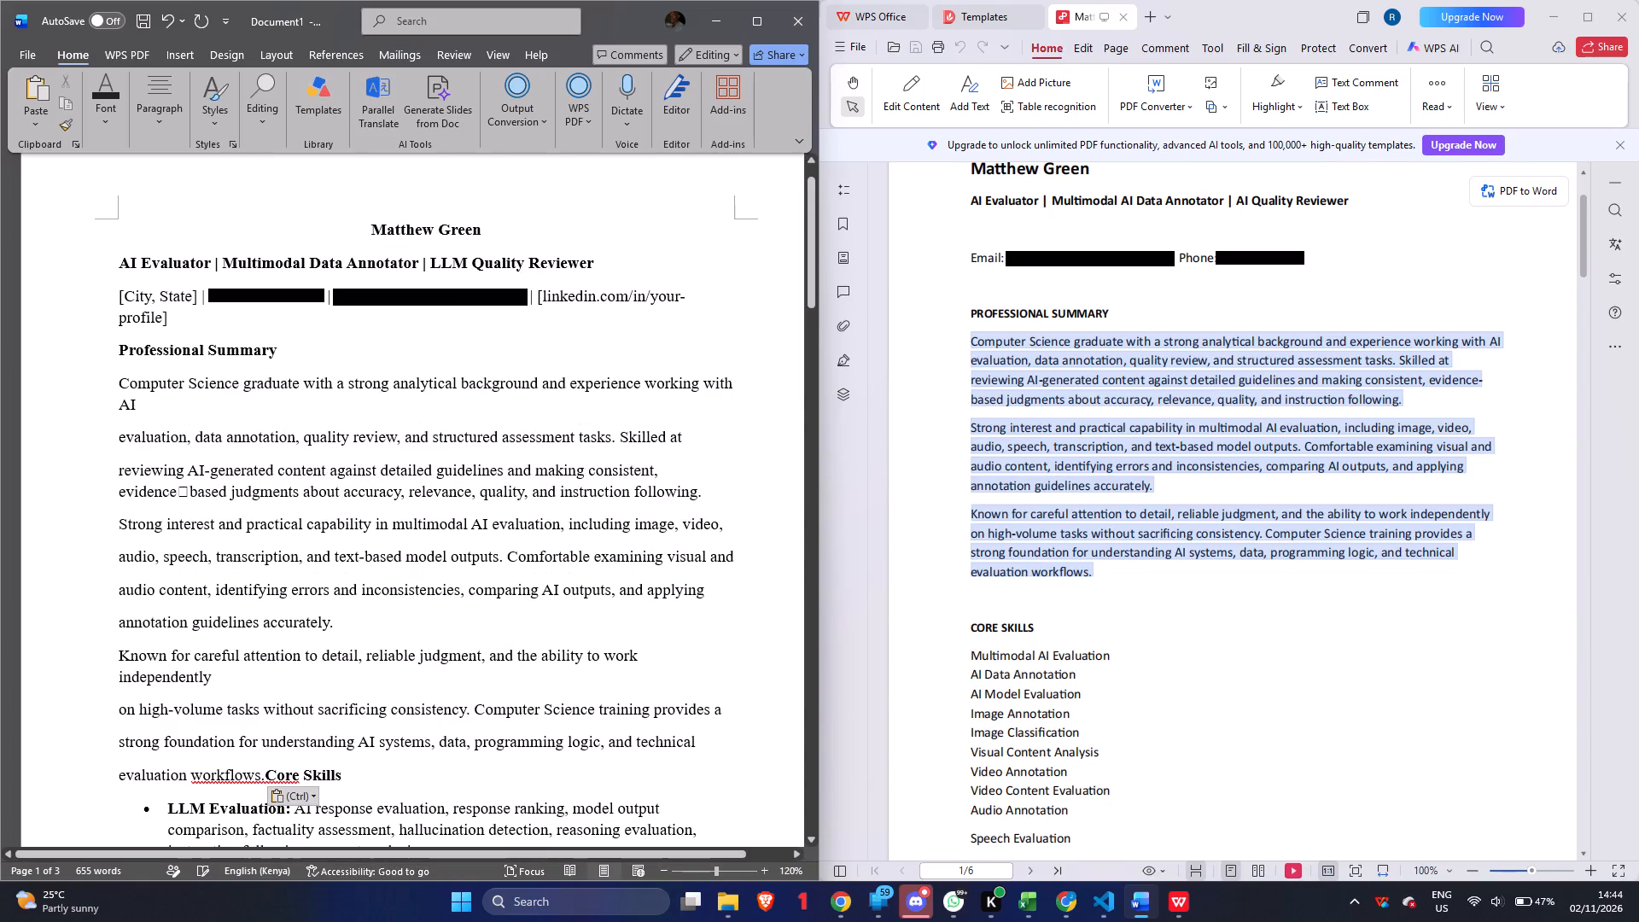
key("Return")
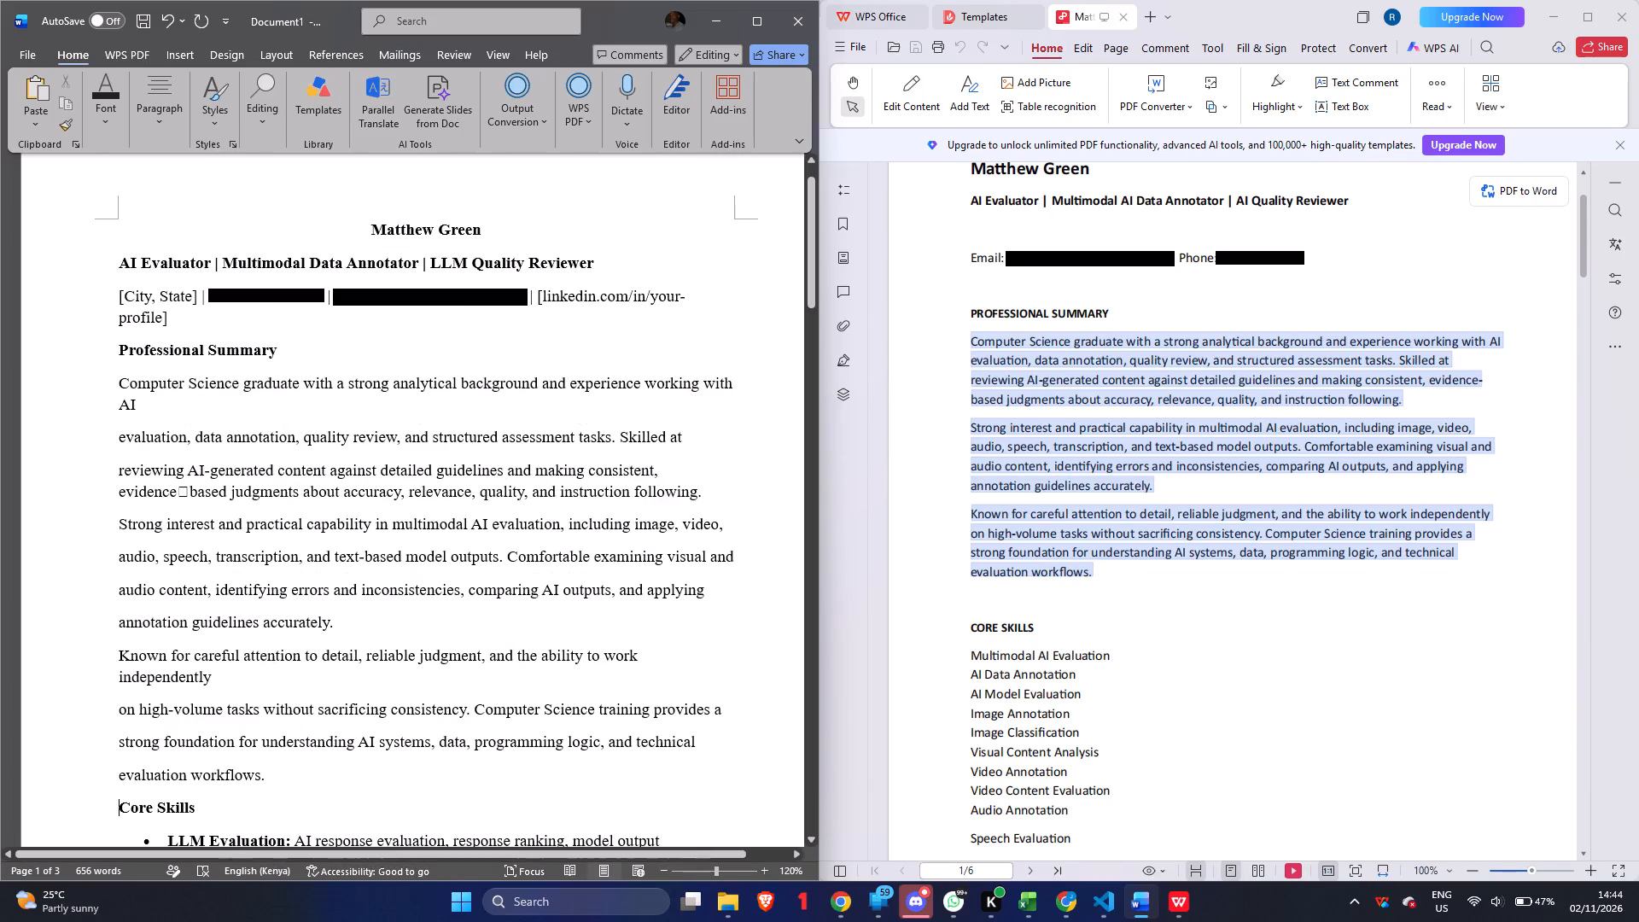
Replace the stray character between "evidence" and "based" in the pasted summary with a space.
left_click(182, 498)
key("Delete")
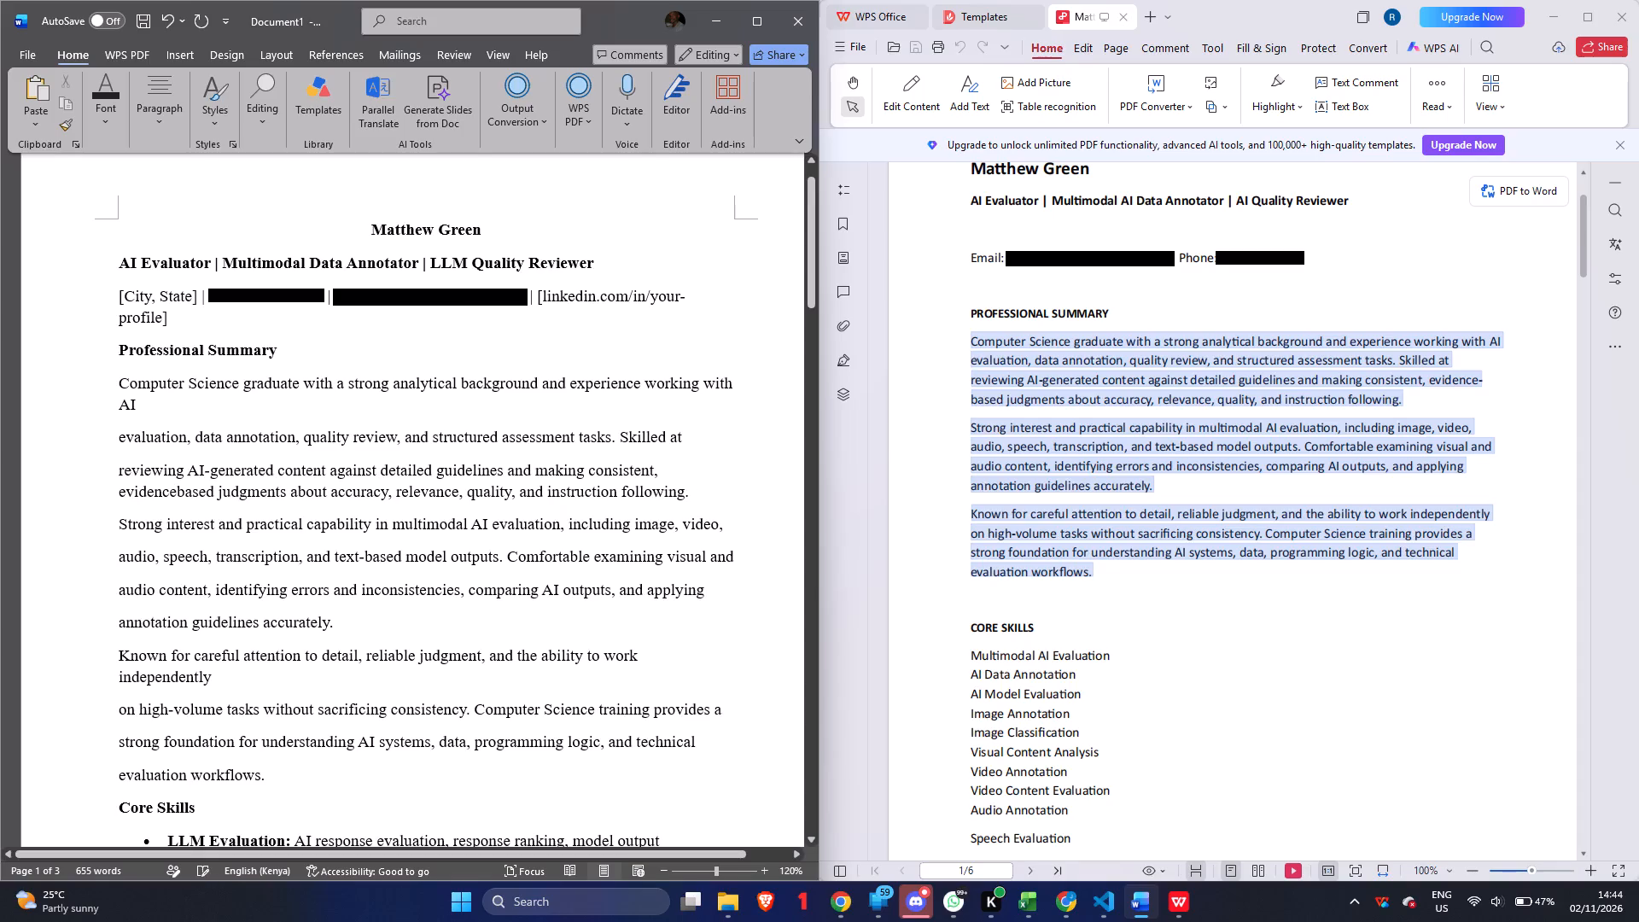
key("space")
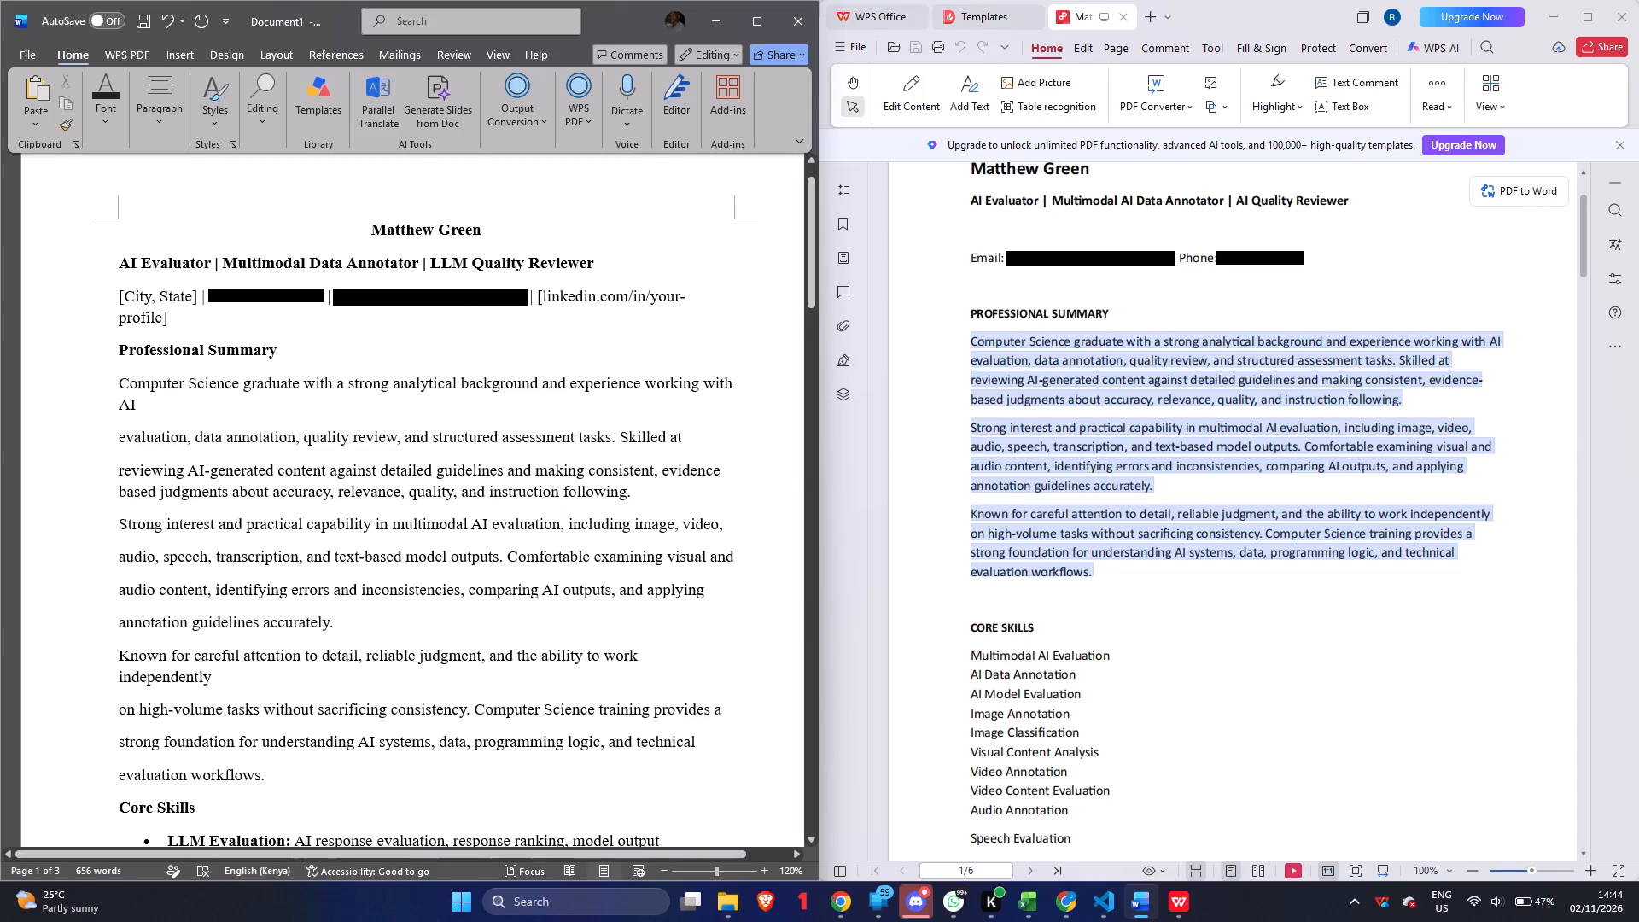
Join the broken lines of the first summary paragraph, starting "Computer Science graduate", into one continuous paragraph.
left_click(121, 439)
key("BackSpace")
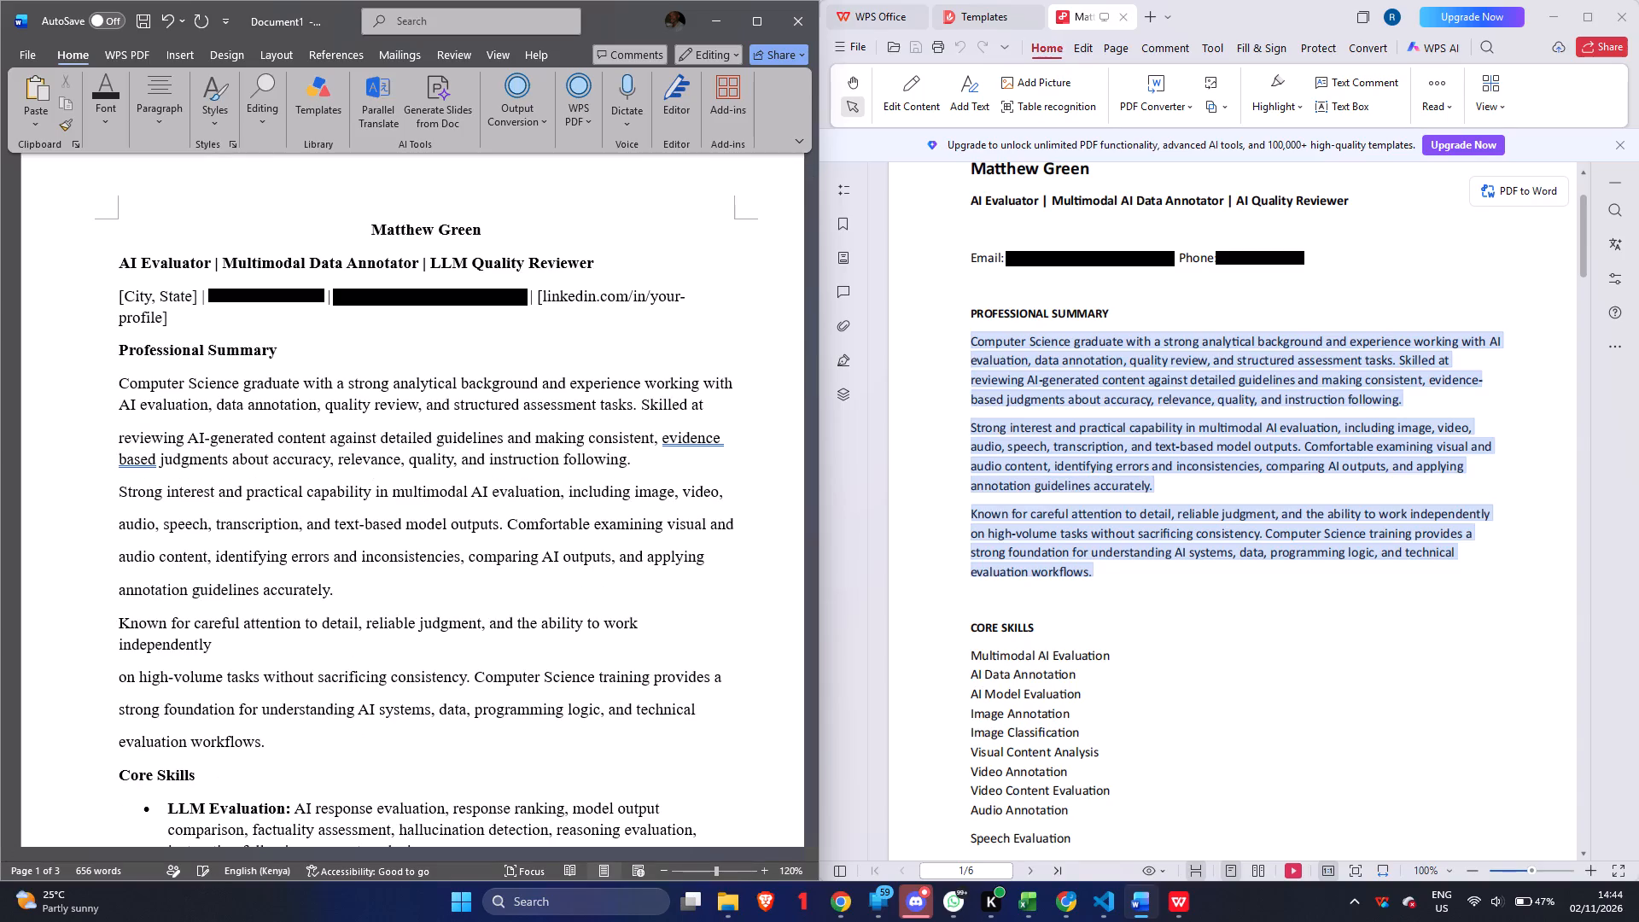
key("BackSpace")
key("space")
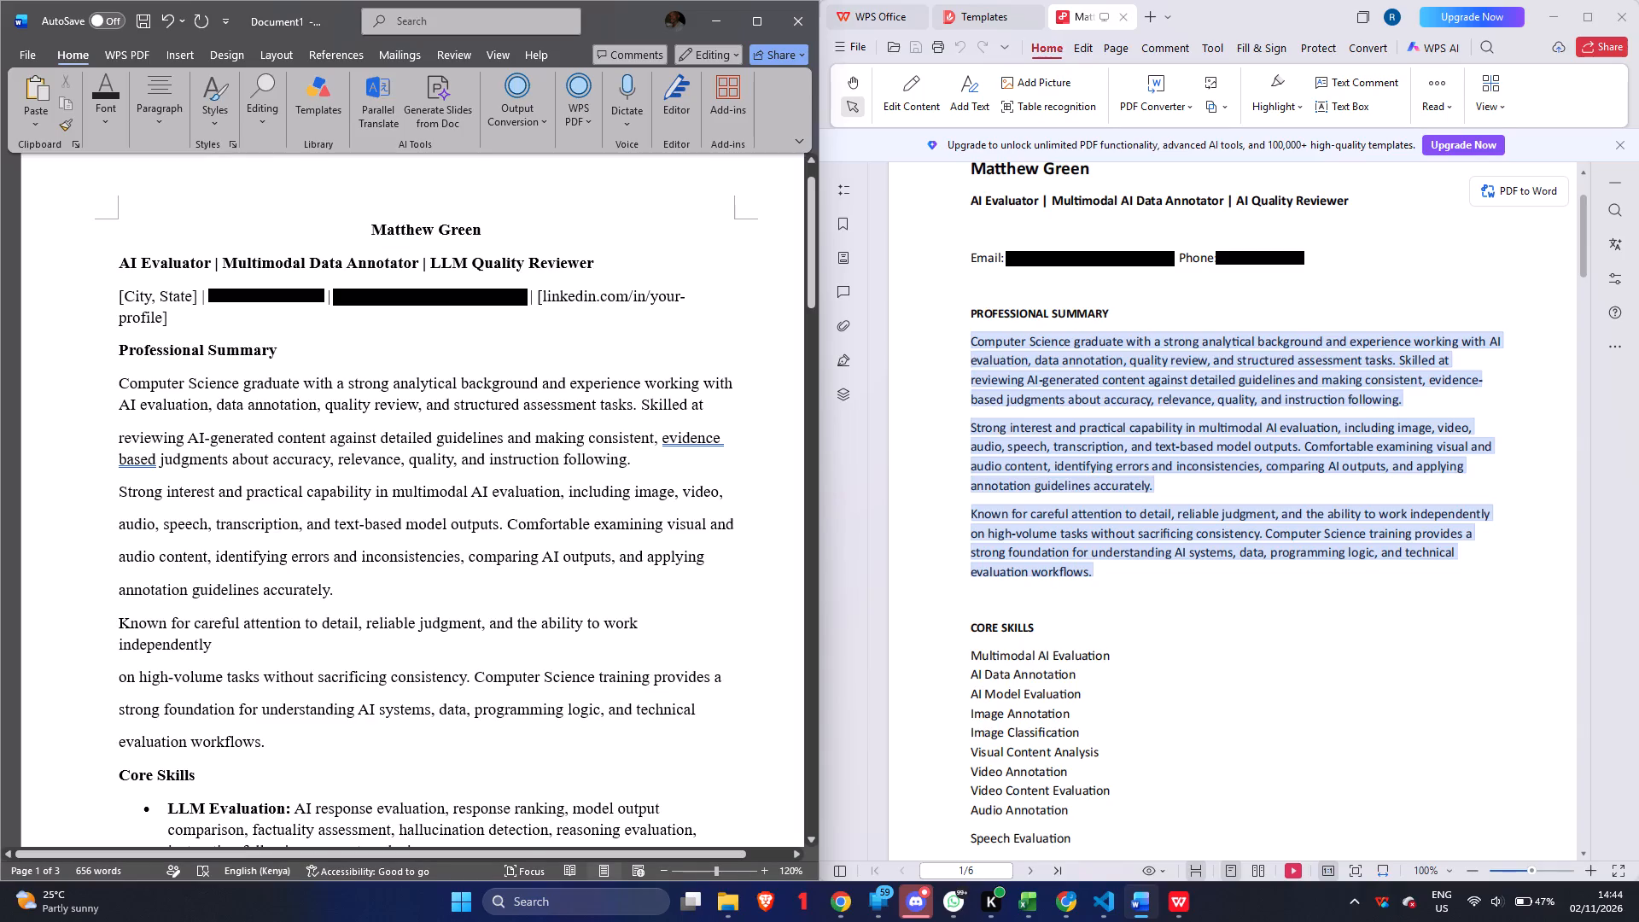
left_click(119, 442)
key("BackSpace")
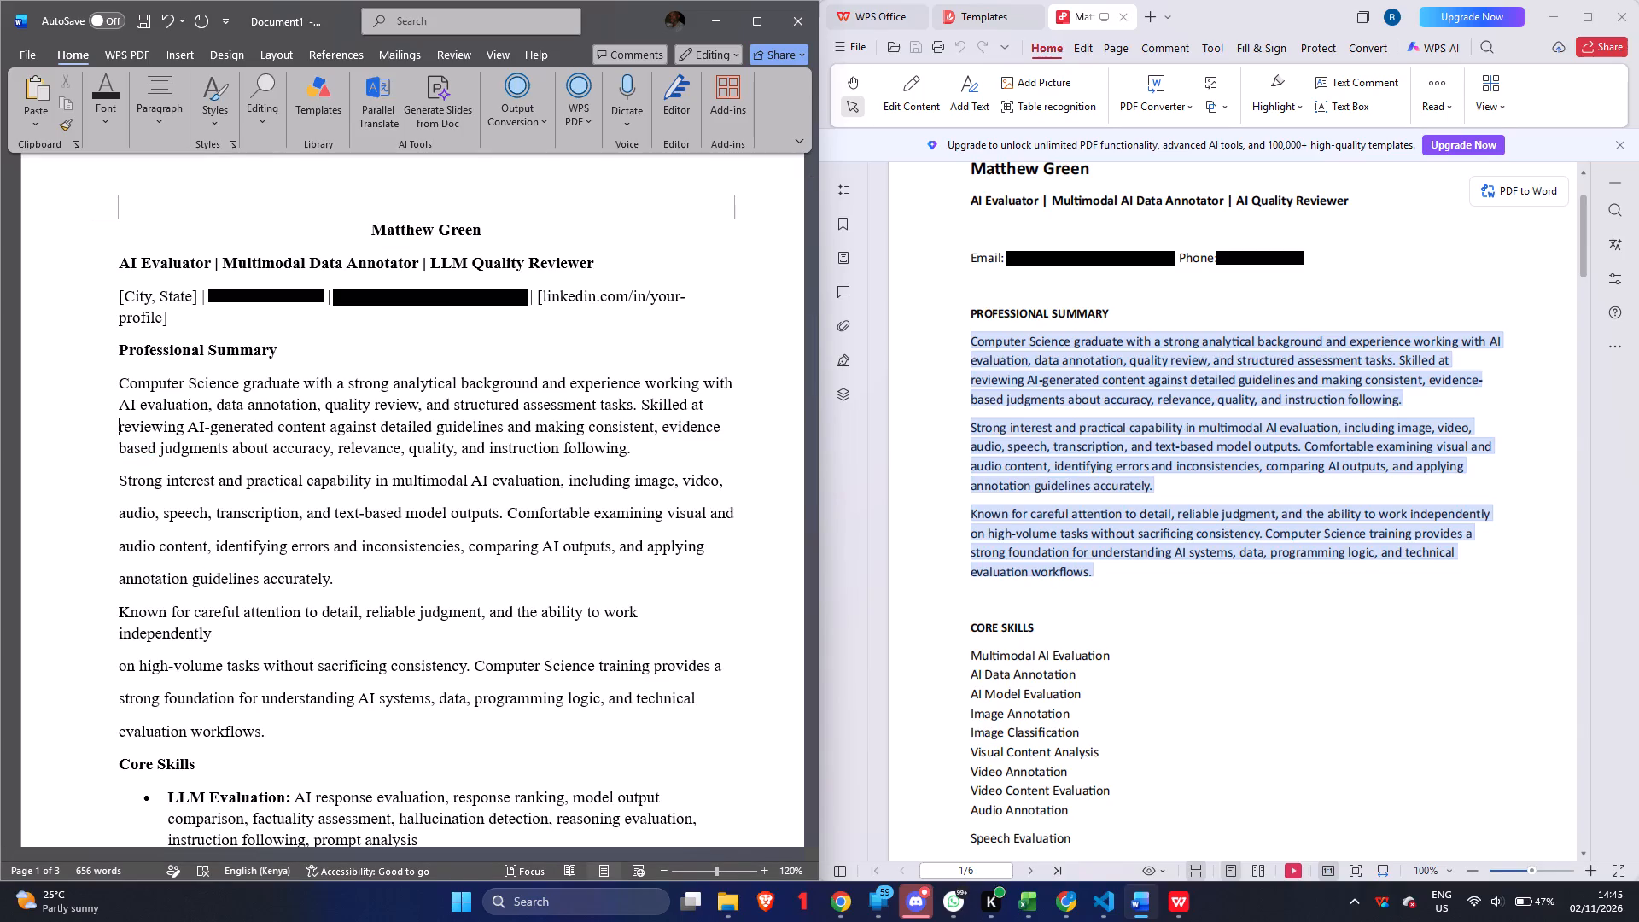
Join the broken lines of the second summary paragraph, starting "Strong interest and practical capability", into one continuous paragraph.
left_click(119, 511)
key("BackSpace")
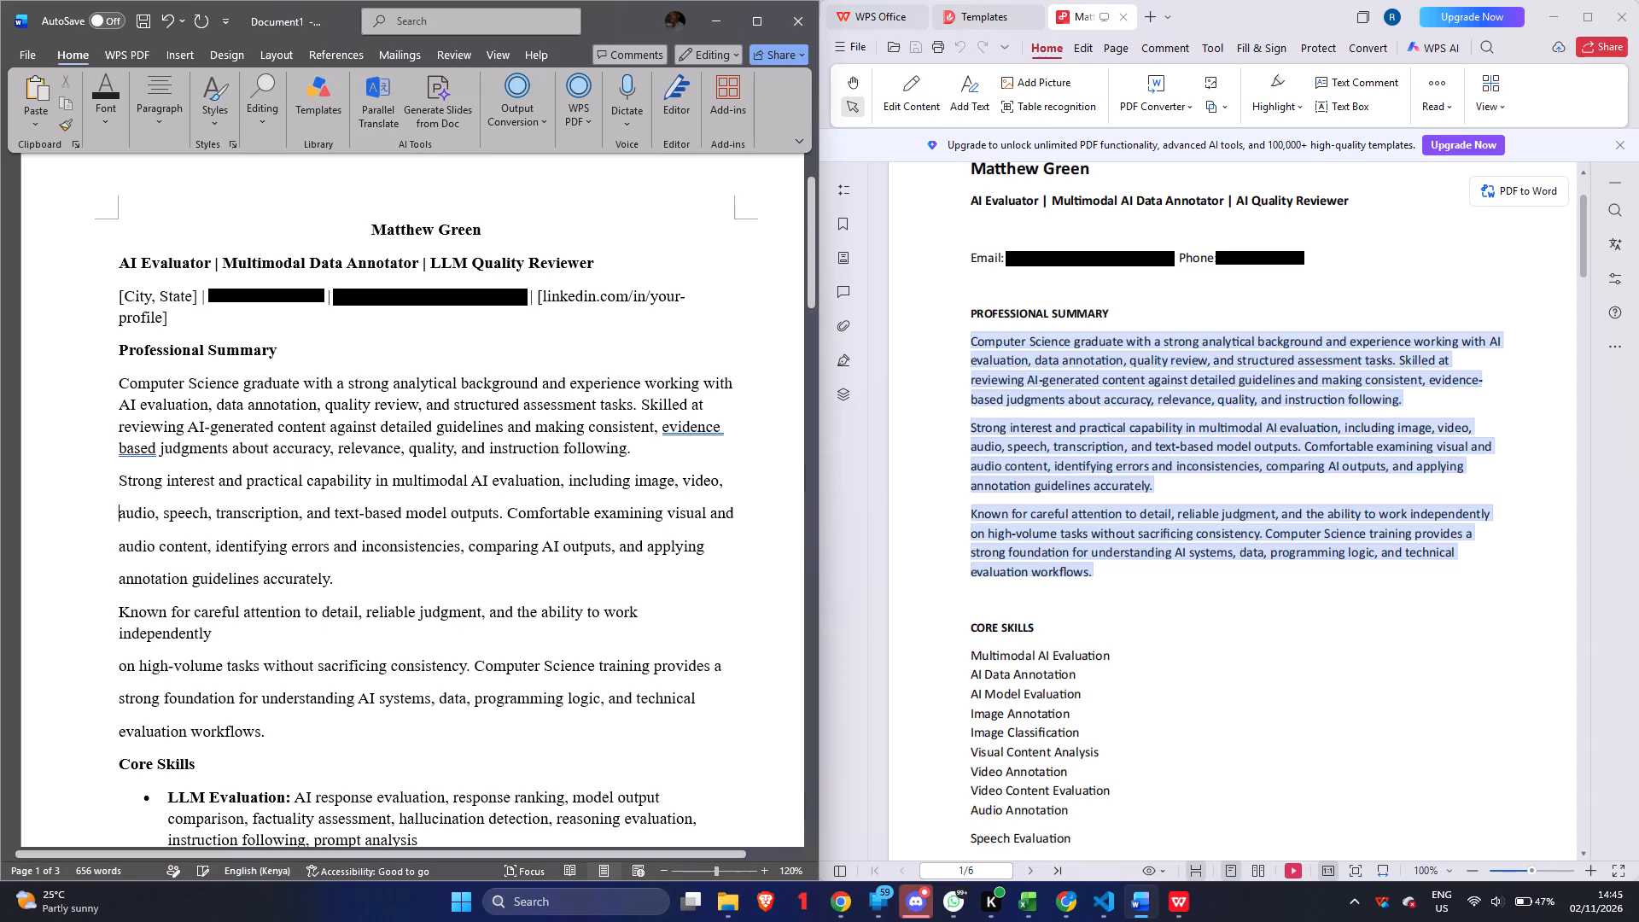
left_click(116, 536)
key("BackSpace")
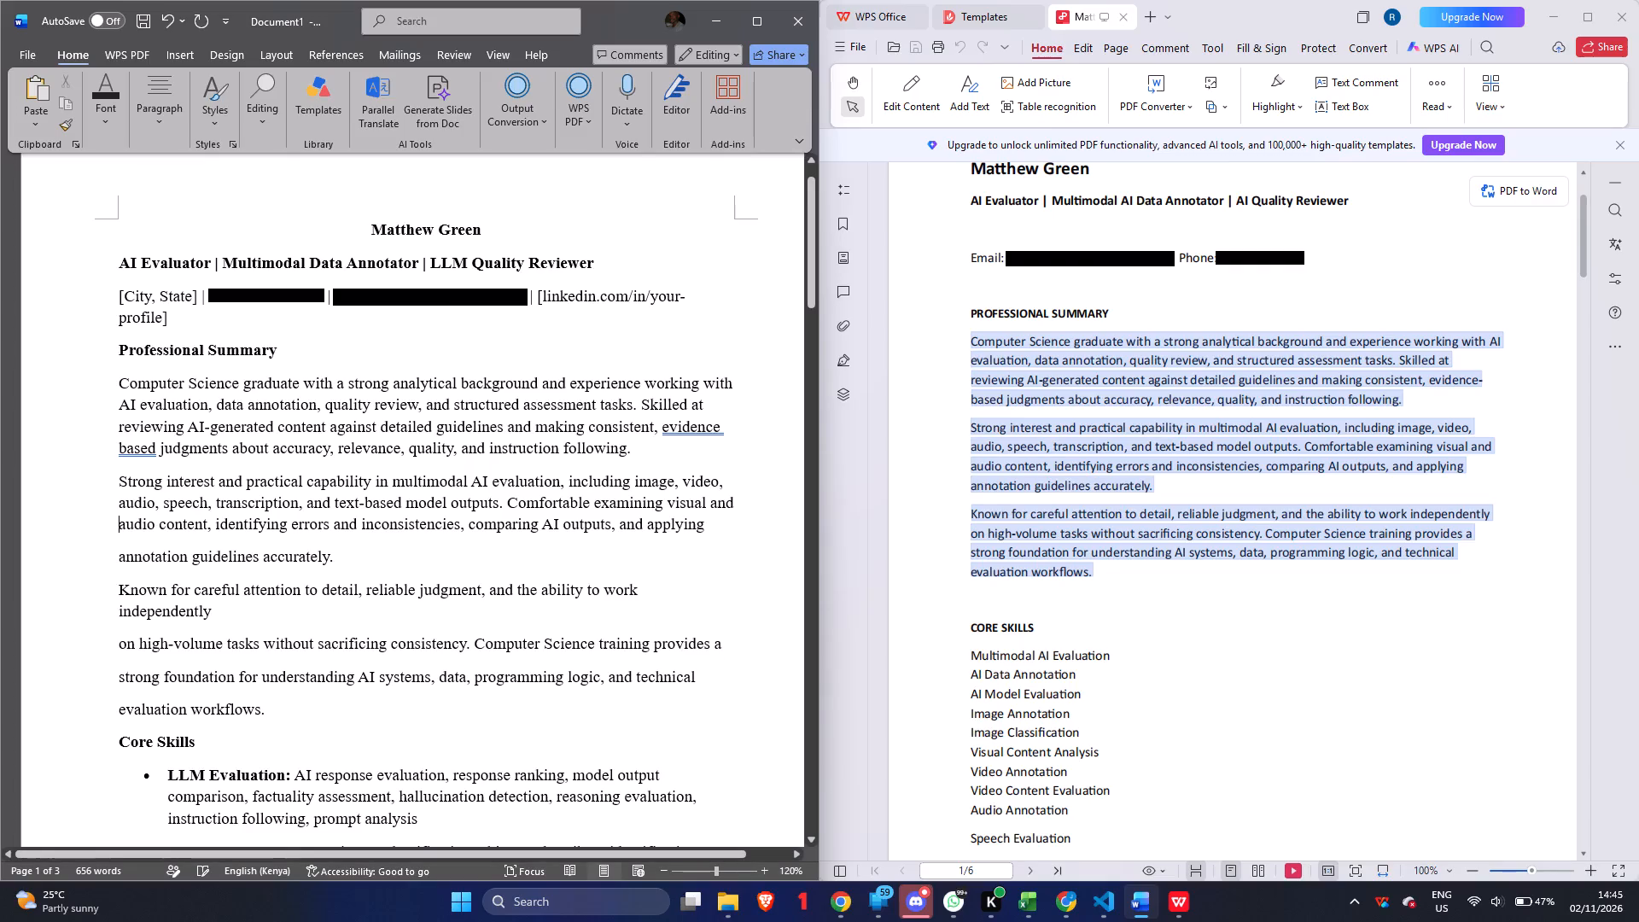
left_click(120, 558)
key("BackSpace")
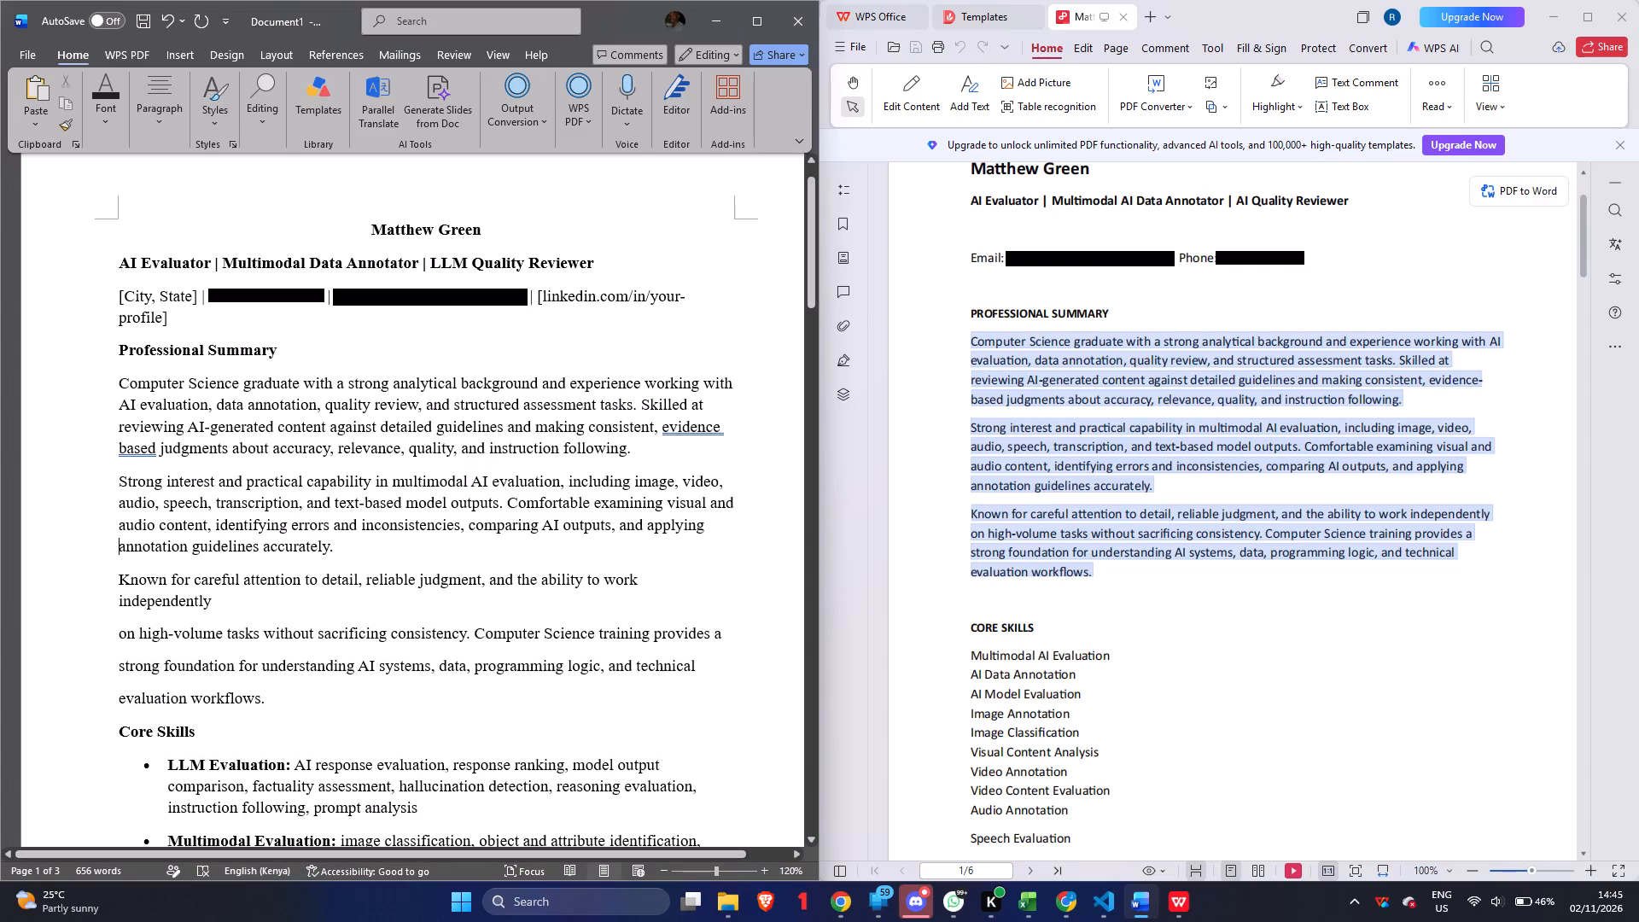
Join the broken lines of the third summary paragraph, starting "Known for careful attention to detail", into one continuous paragraph.
left_click(117, 630)
key("BackSpace")
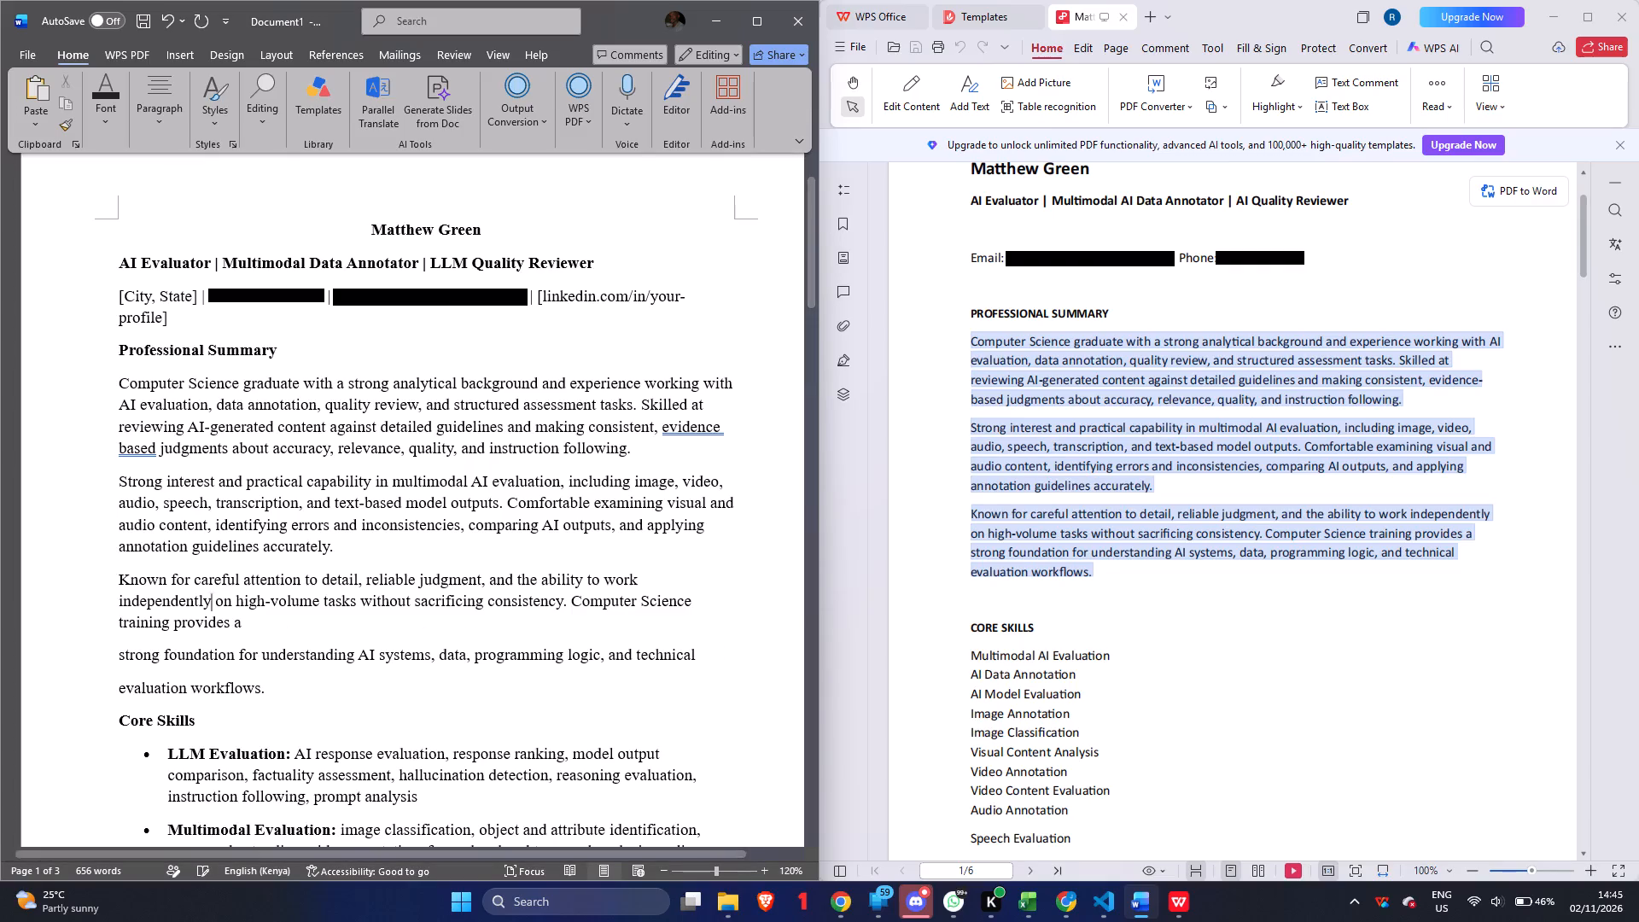
key("BackSpace")
key("space")
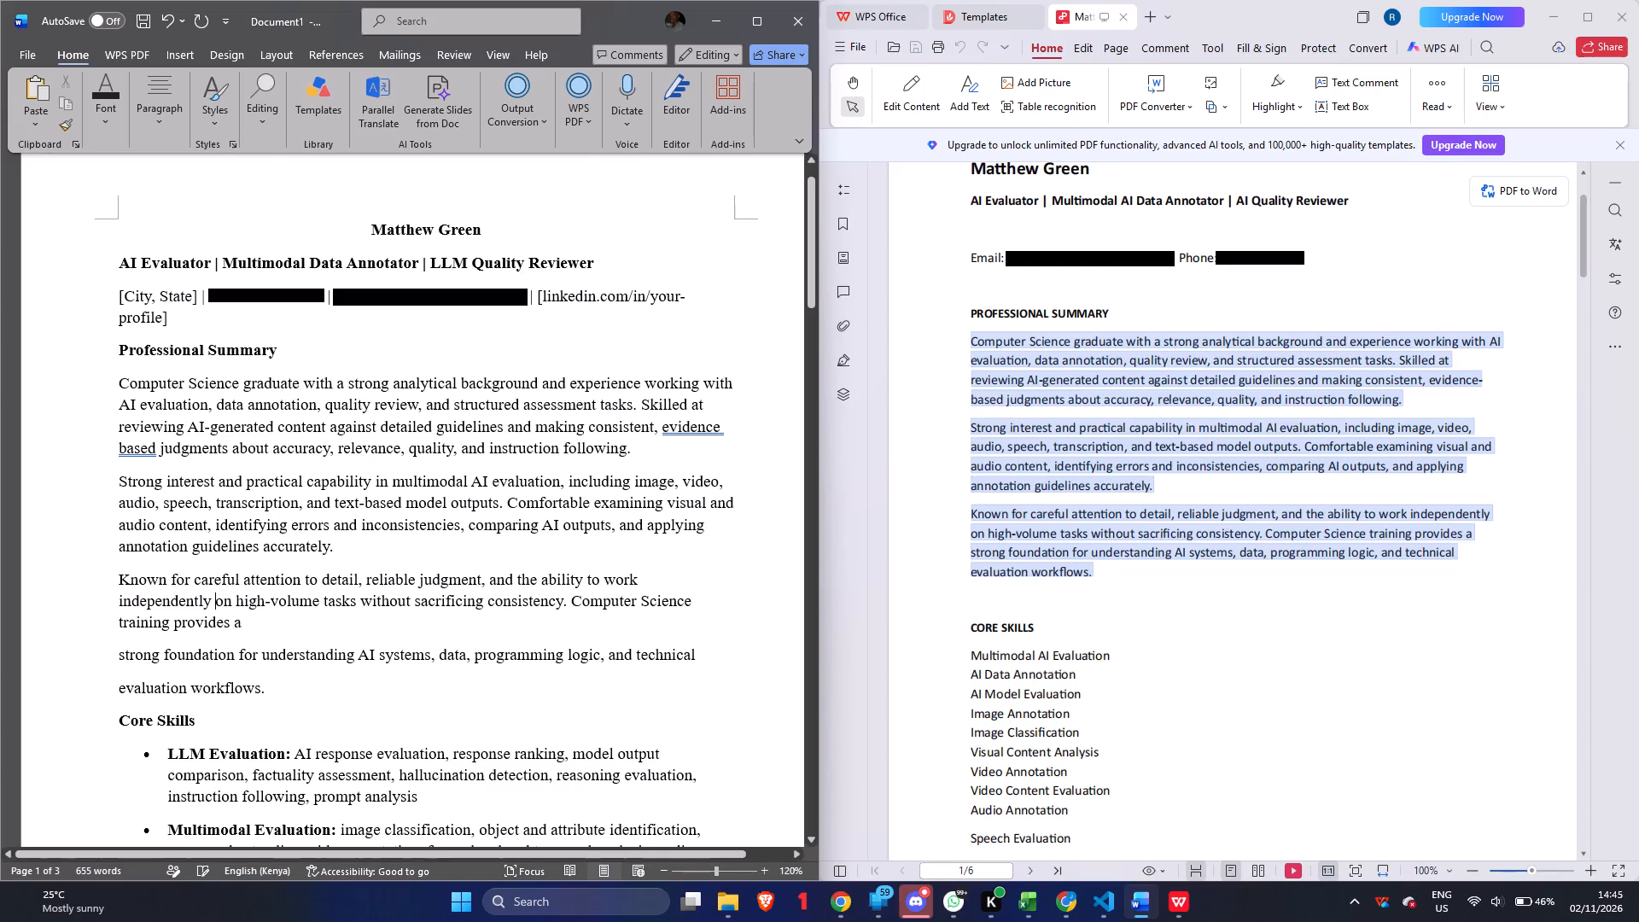
left_click(119, 653)
key("BackSpace")
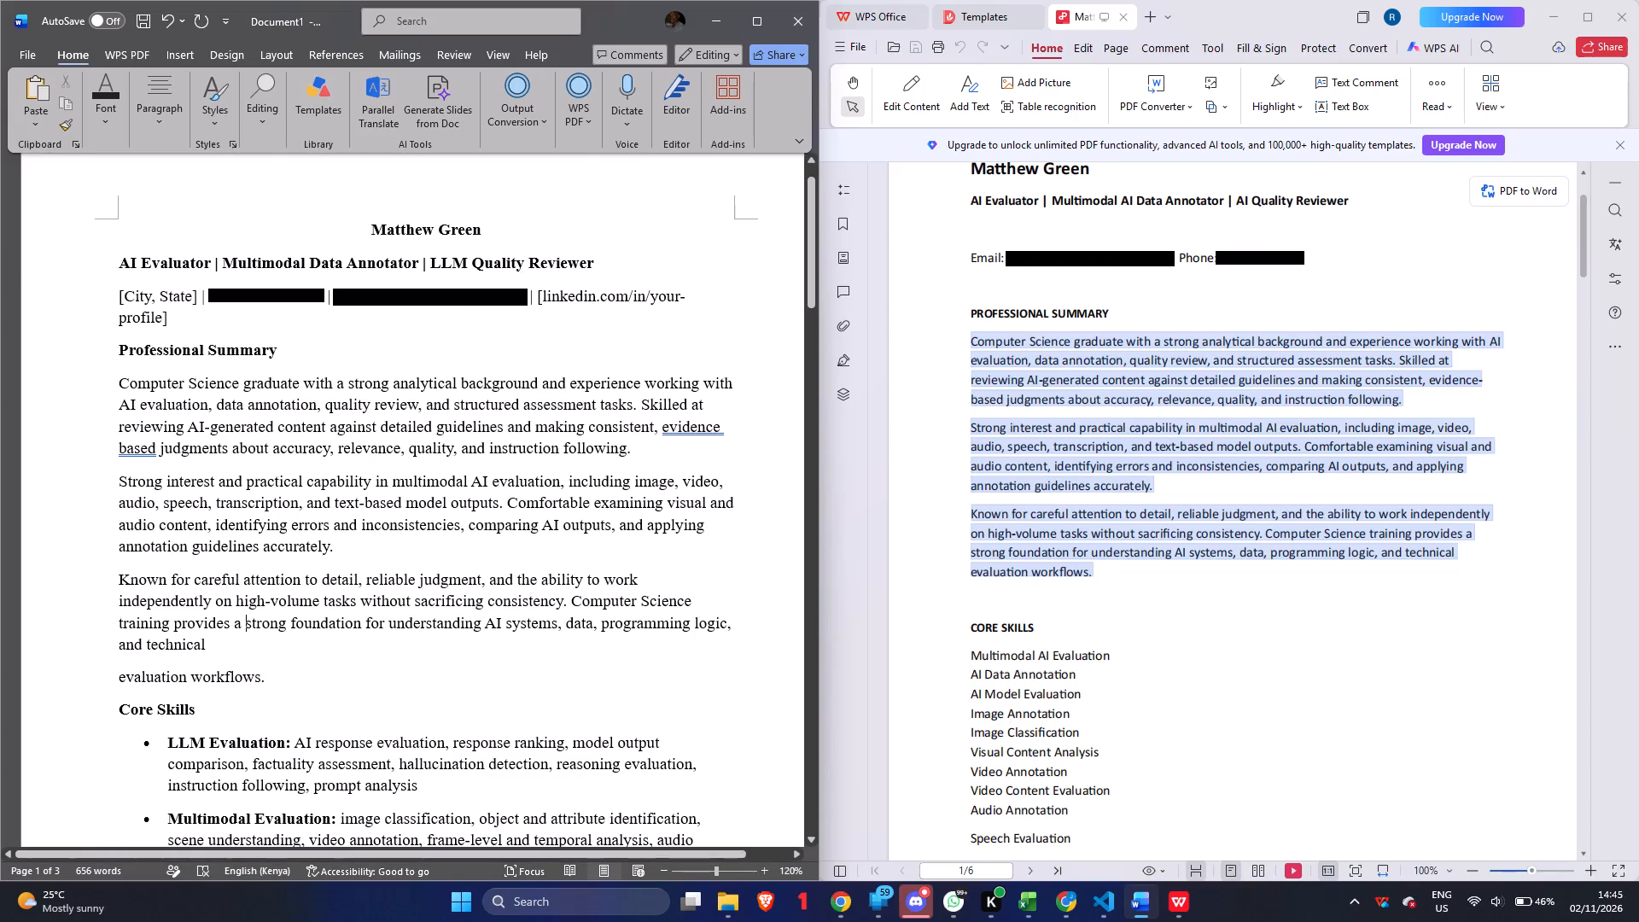
left_click(119, 678)
key("BackSpace")
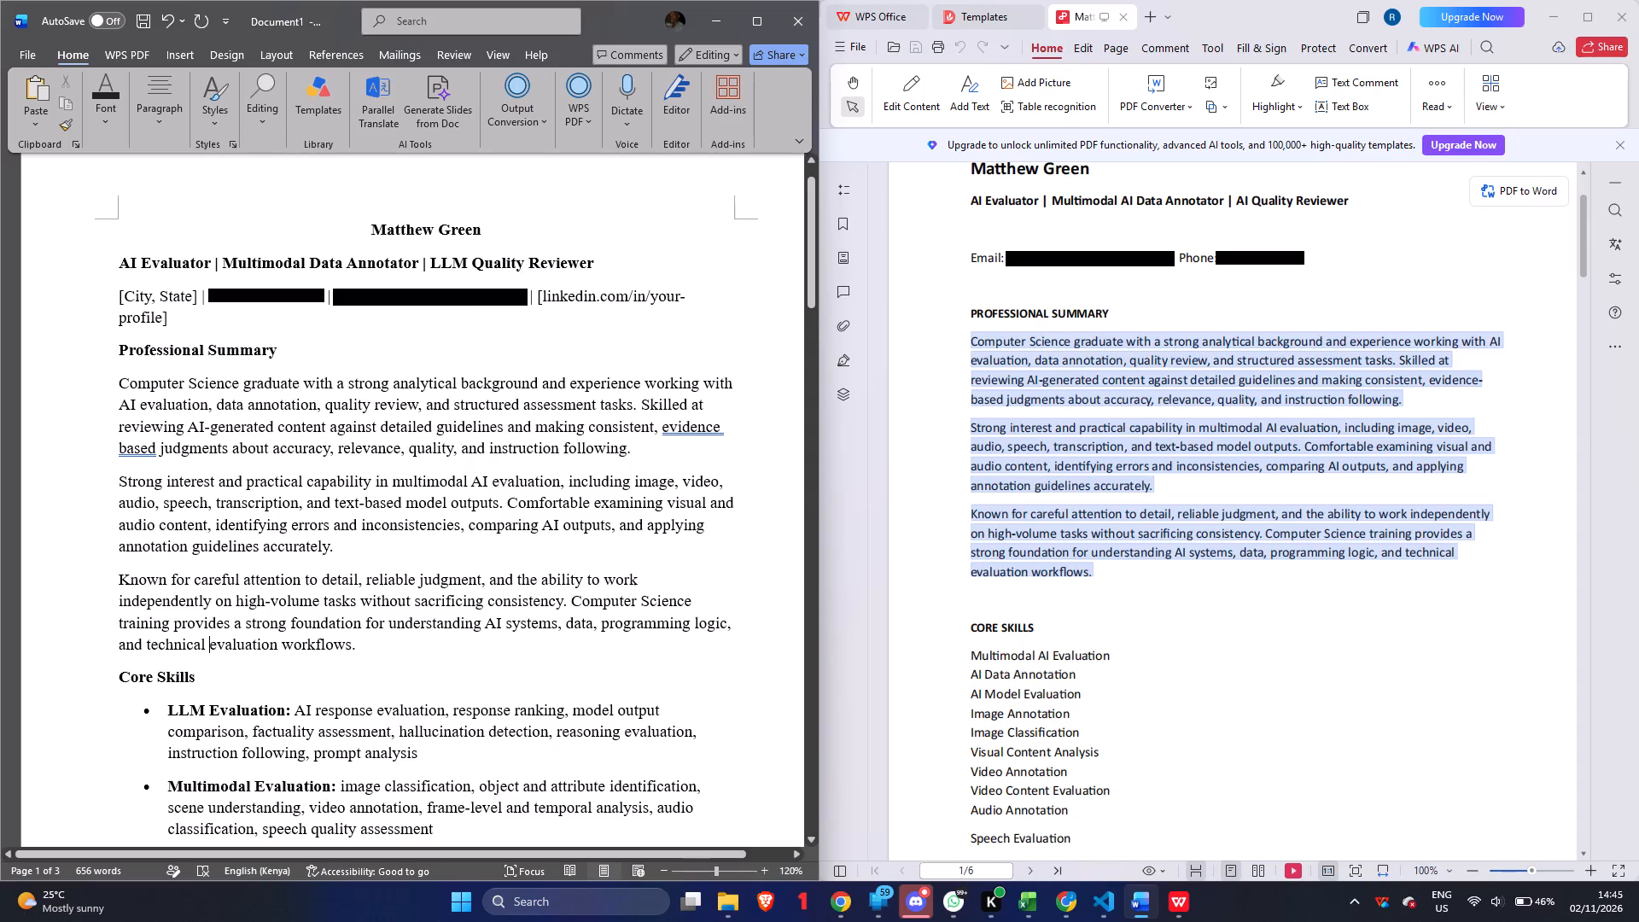
Correct "evidence based" in the first summary paragraph to "evidence-based" using the grammar suggestion, and dismiss the writing tip.
left_click(113, 451)
key("BackSpace")
key("space")
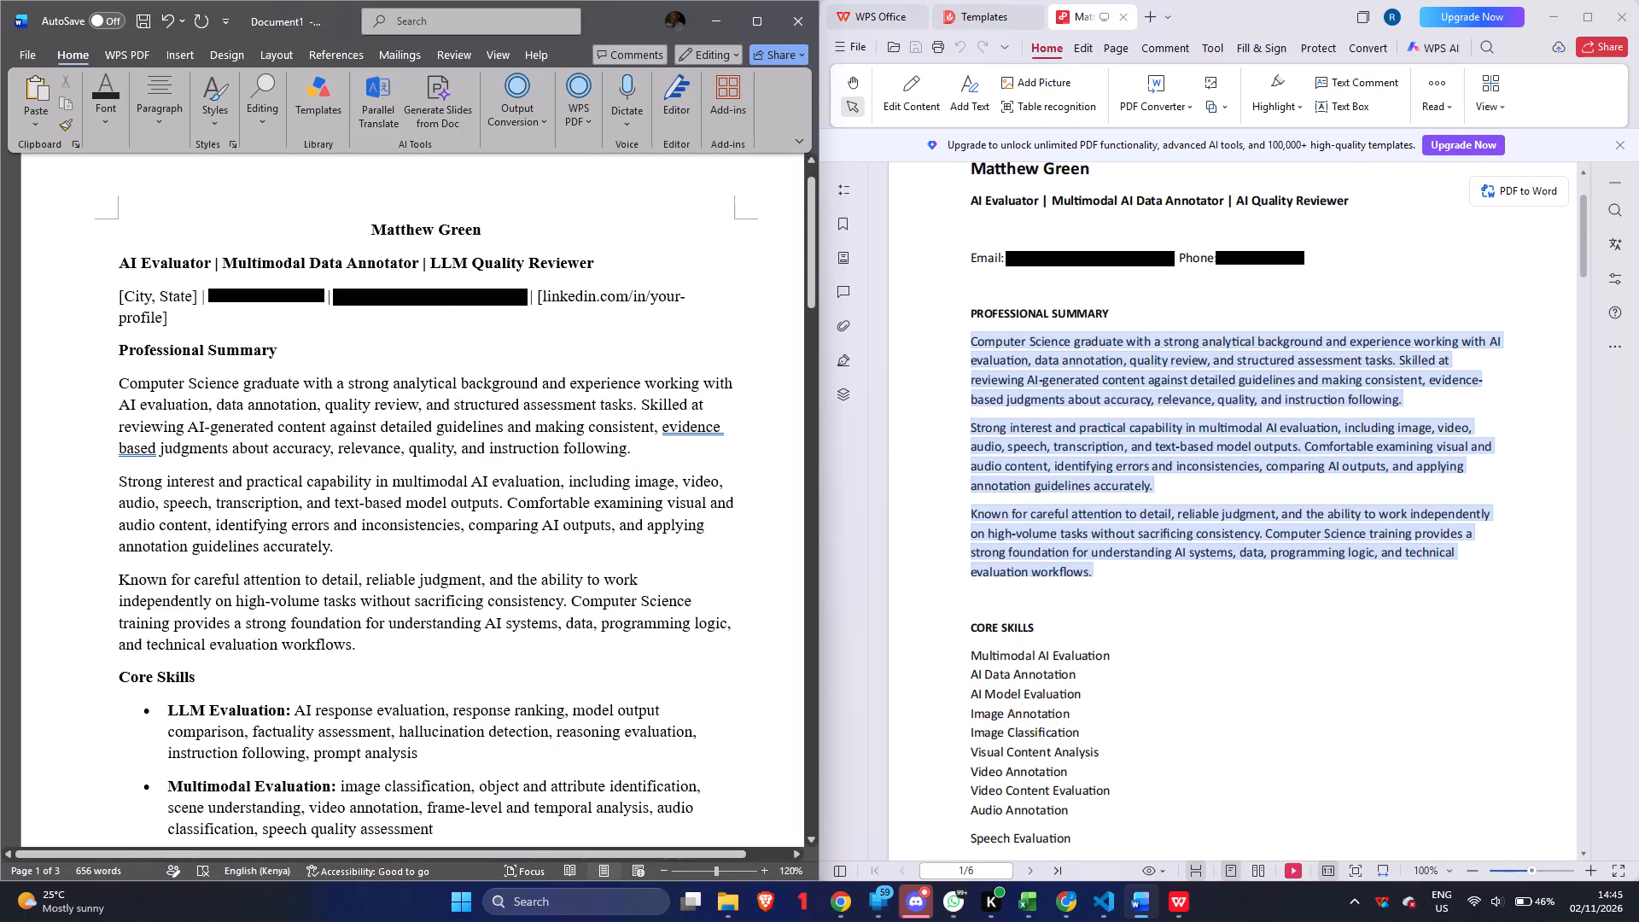
right_click(697, 423)
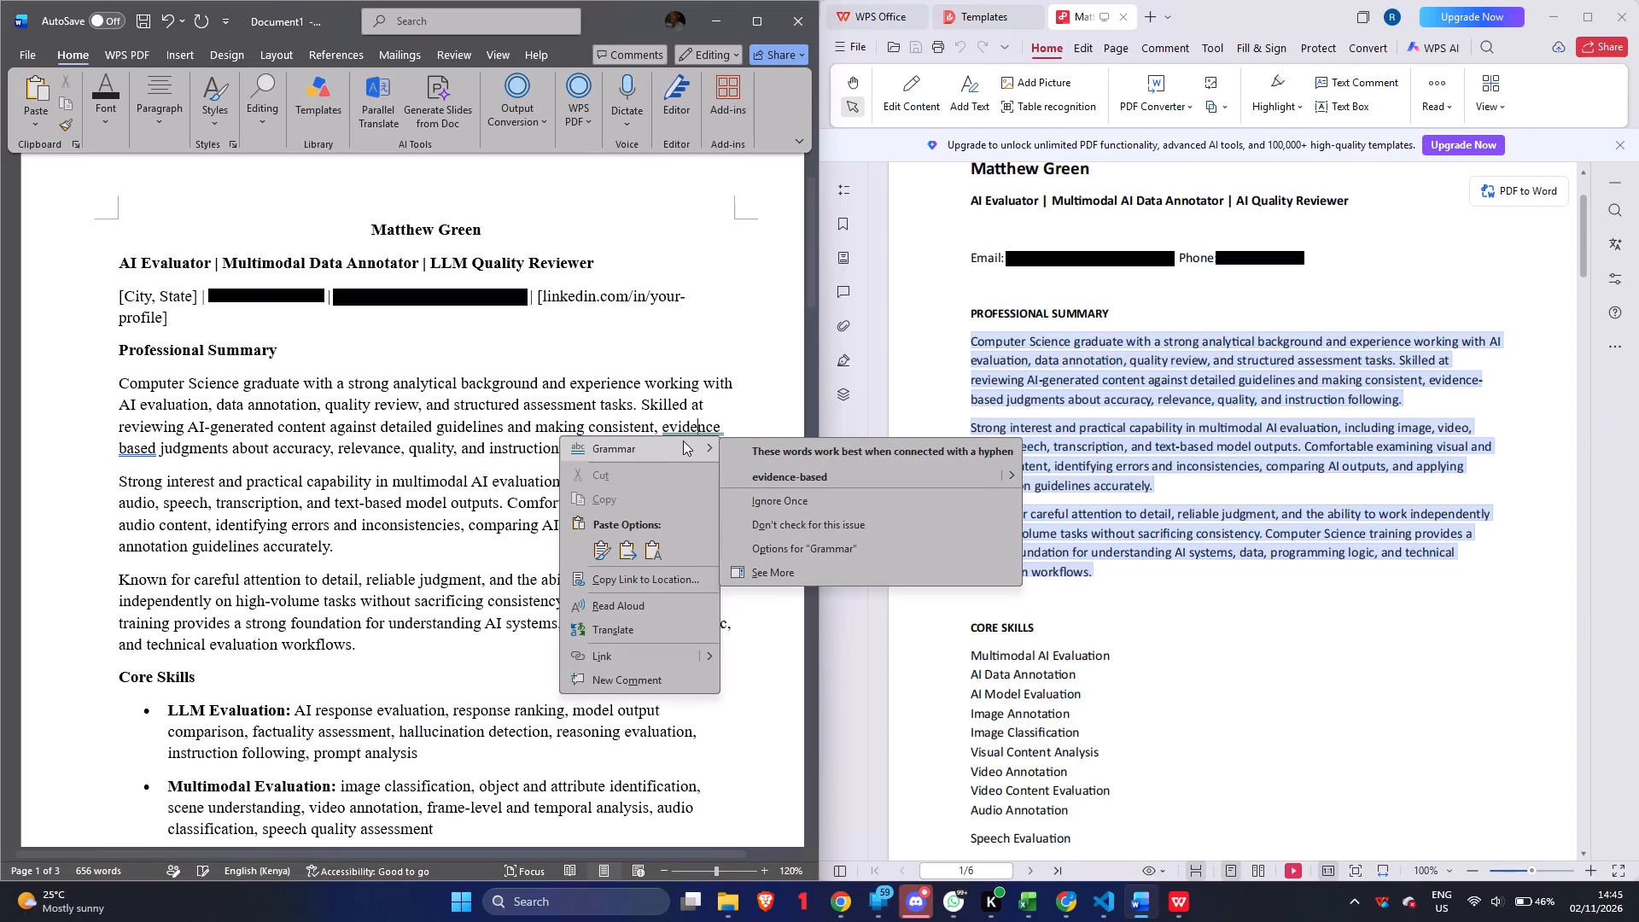
left_click(837, 476)
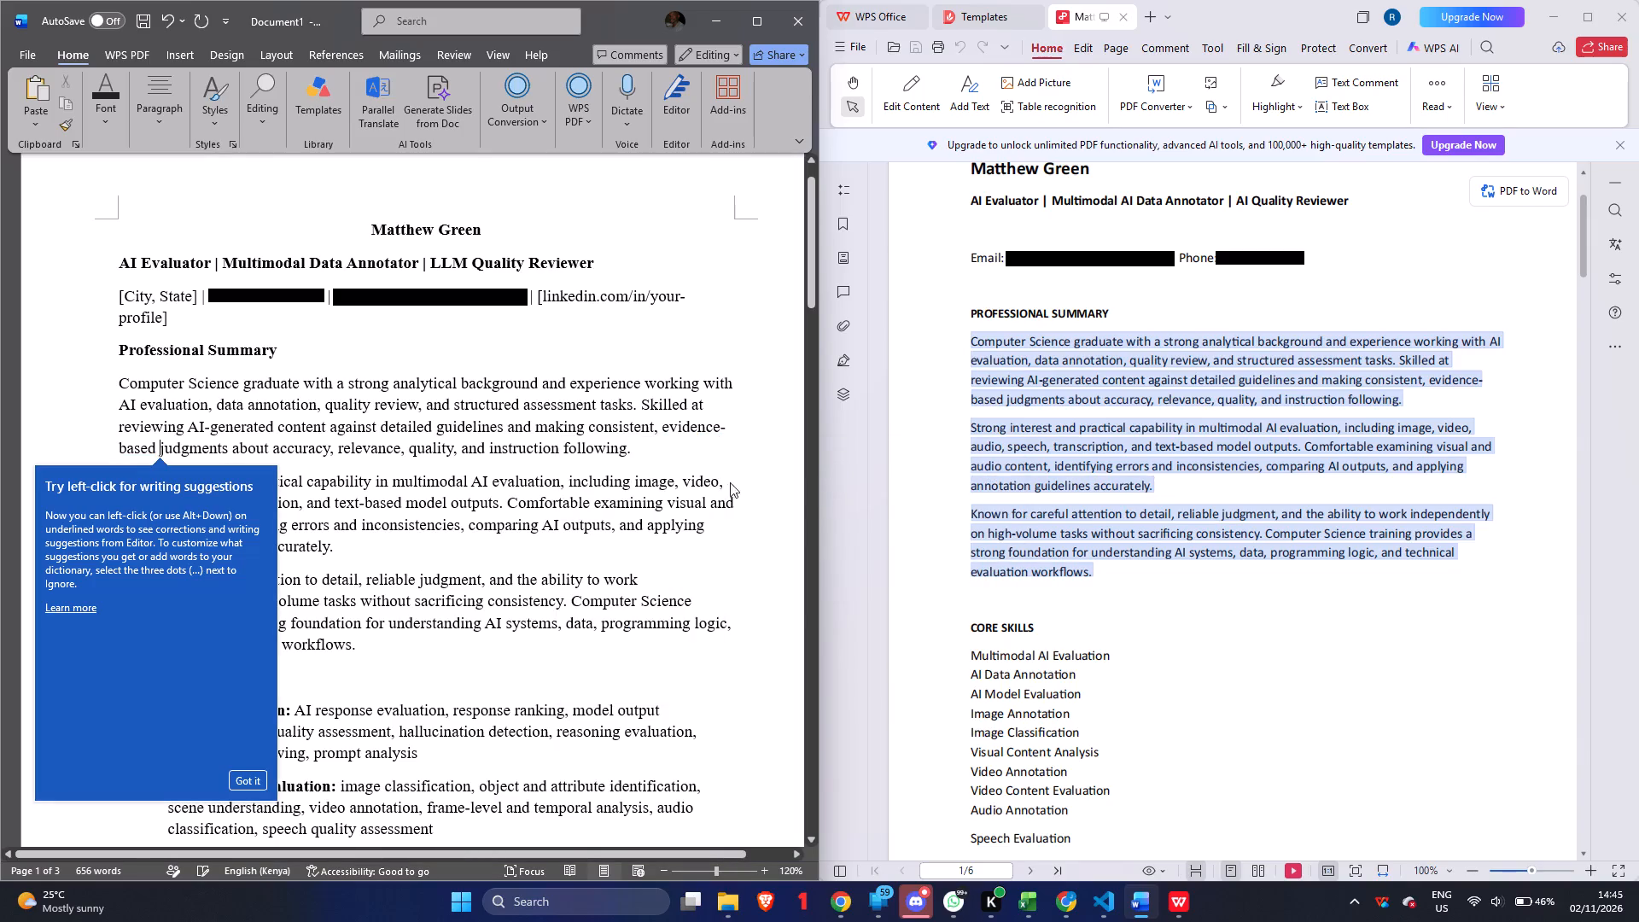
left_click(252, 773)
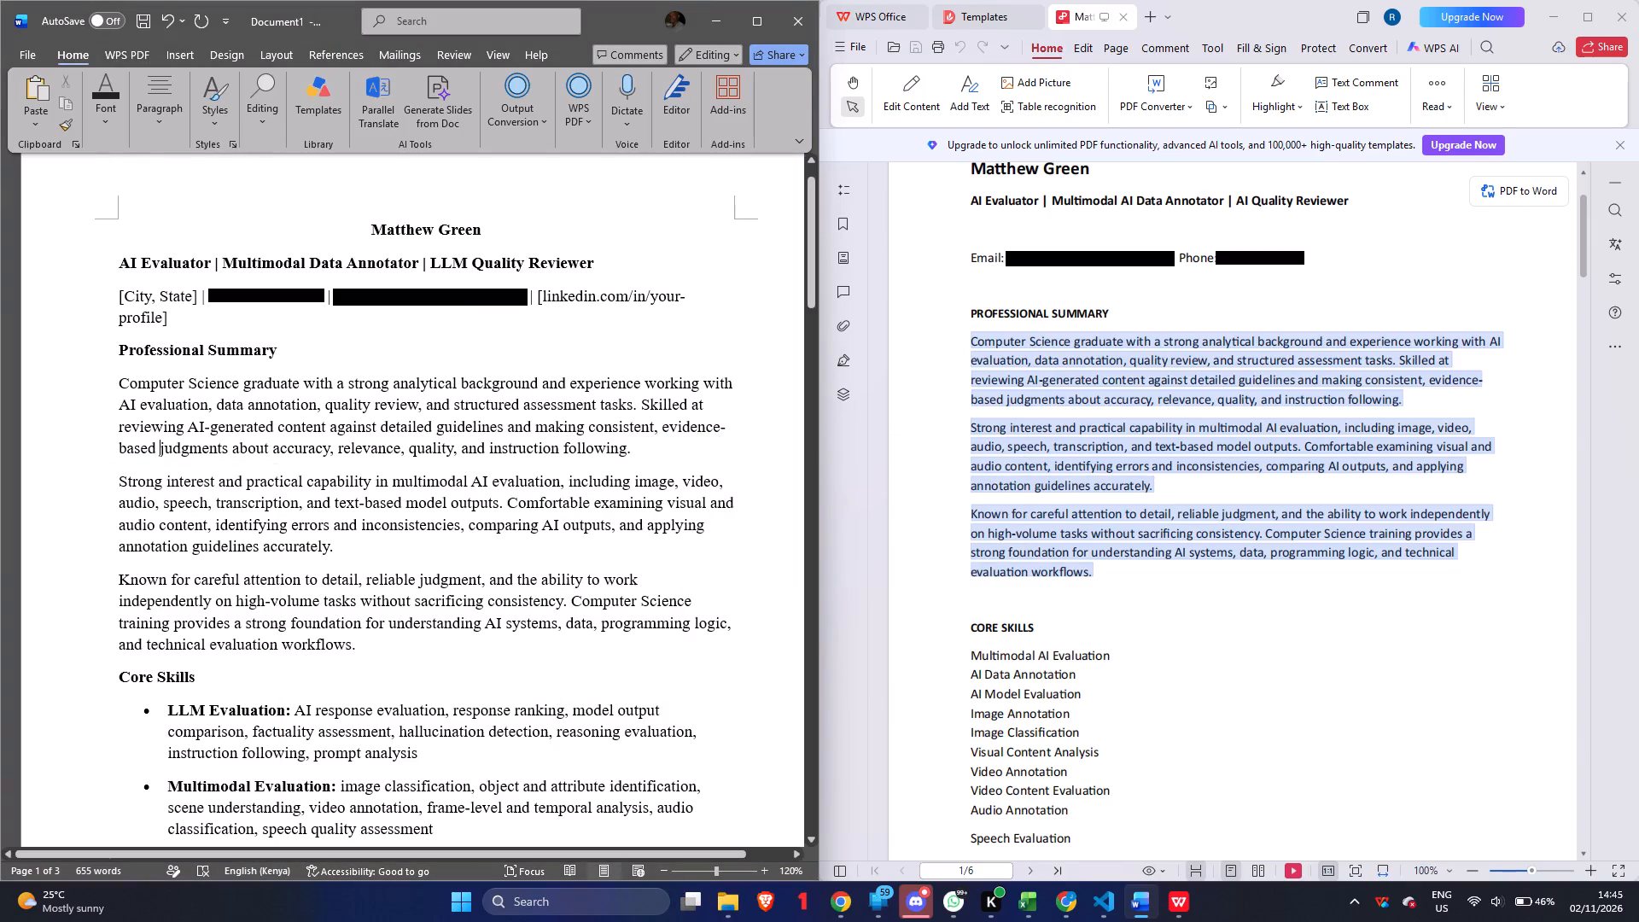
Copy the full Core Skills list, from "Multimodal AI Evaluation" to "Attention to Detail", from the earlier resume PDF.
scroll(225, 548, "down", 4)
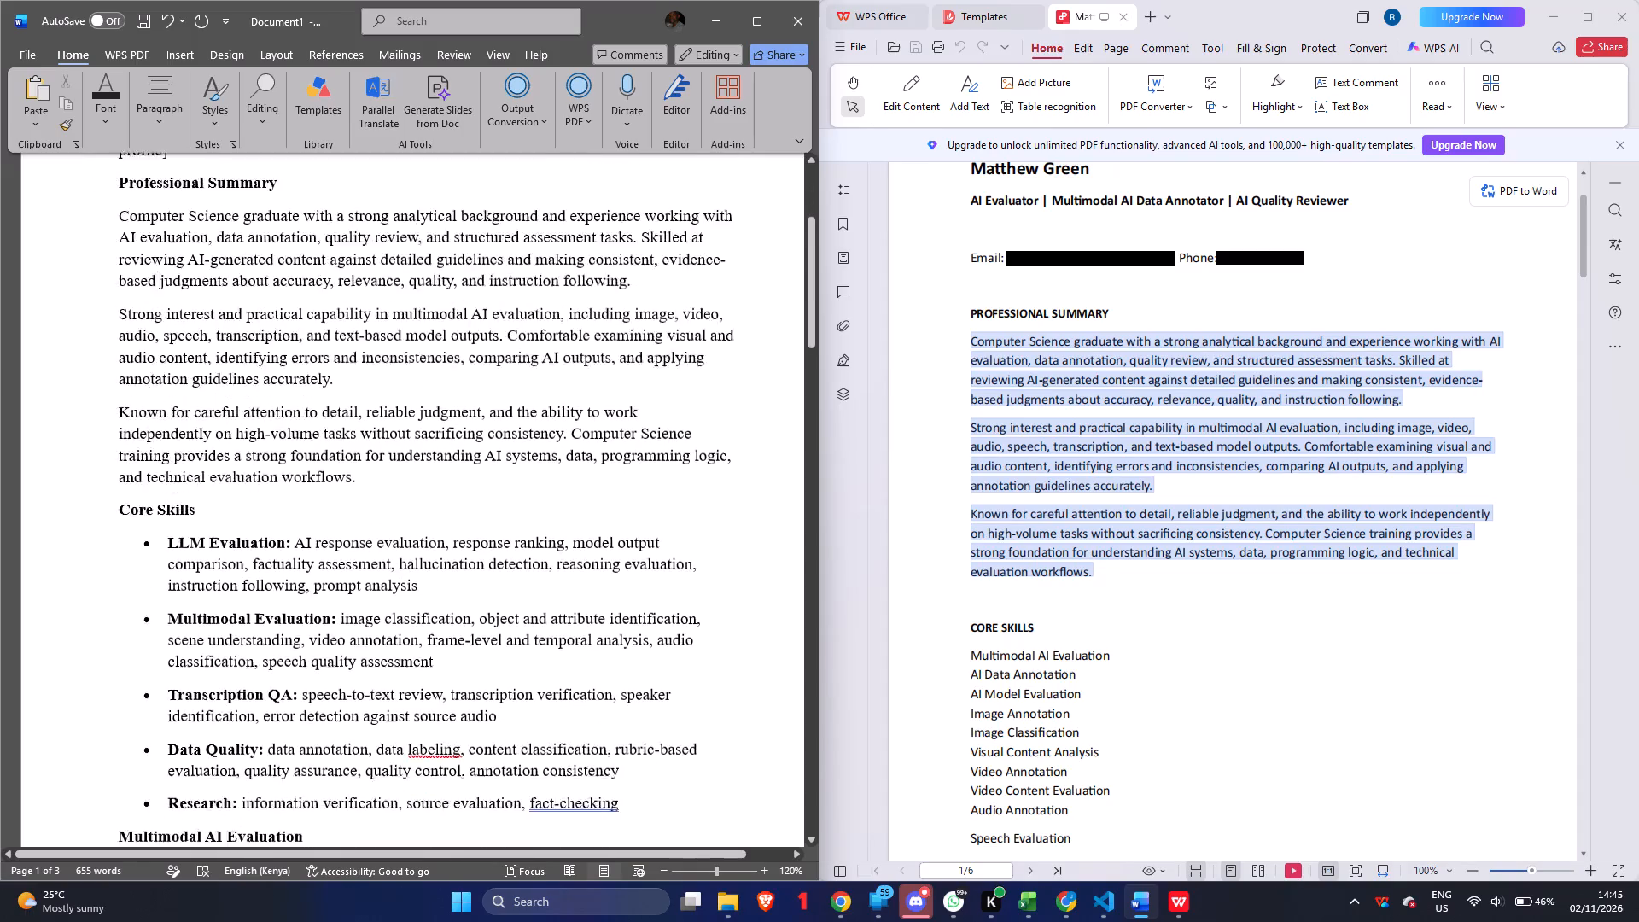
scroll(225, 548, "down", 2)
scroll(903, 620, "down", 6)
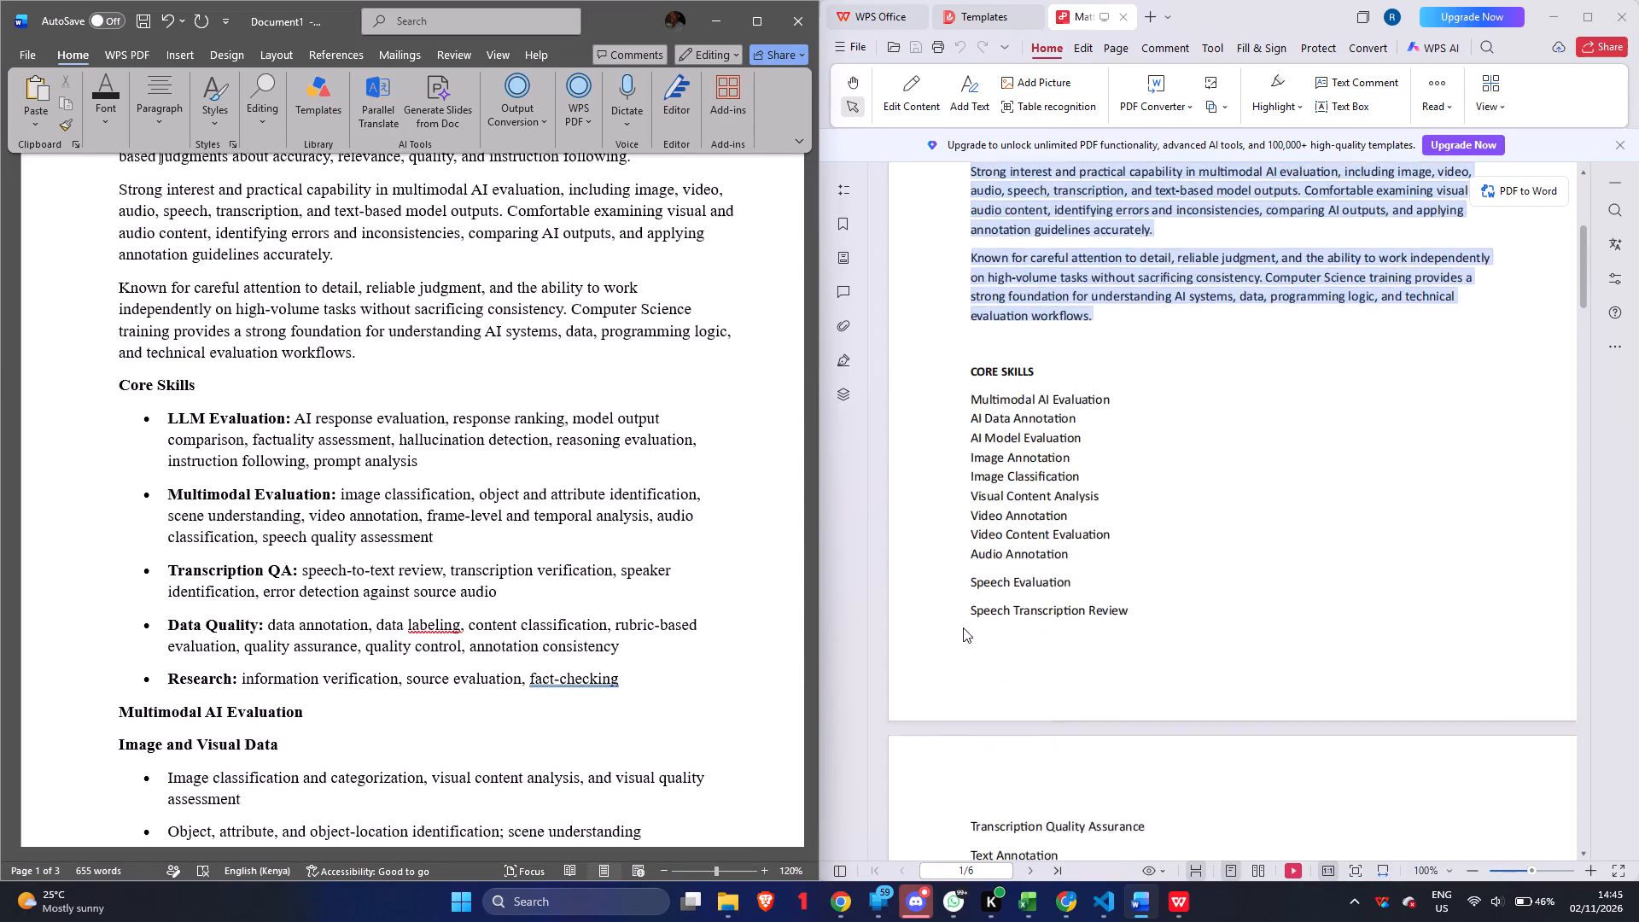
scroll(962, 626, "down", 10)
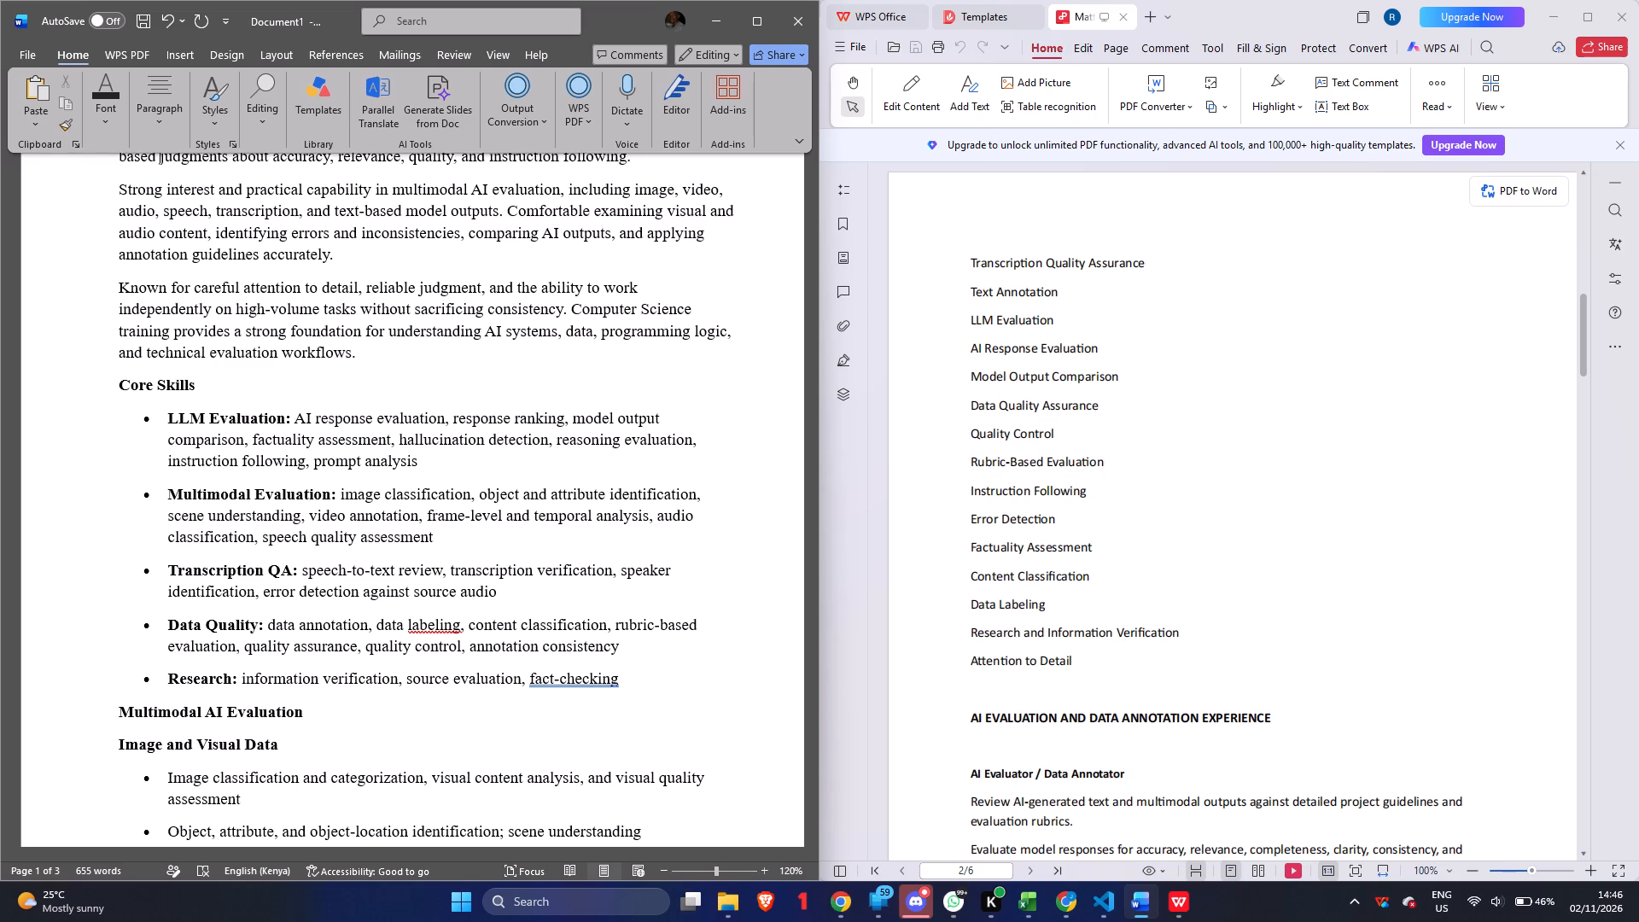
scroll(964, 626, "up", 2)
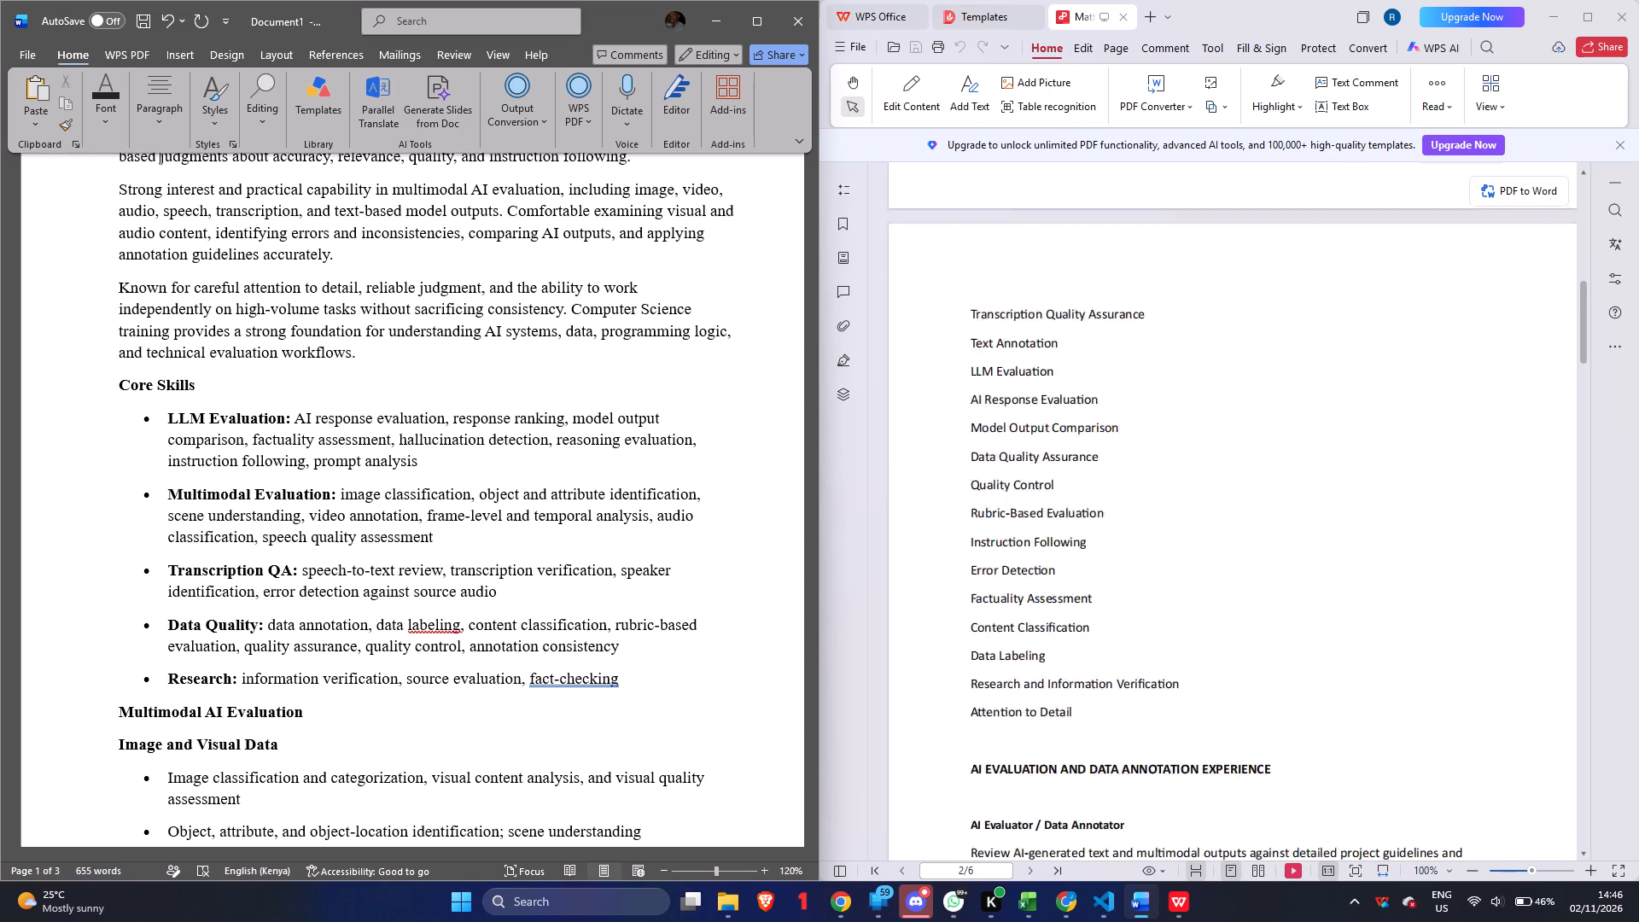
scroll(964, 626, "up", 6)
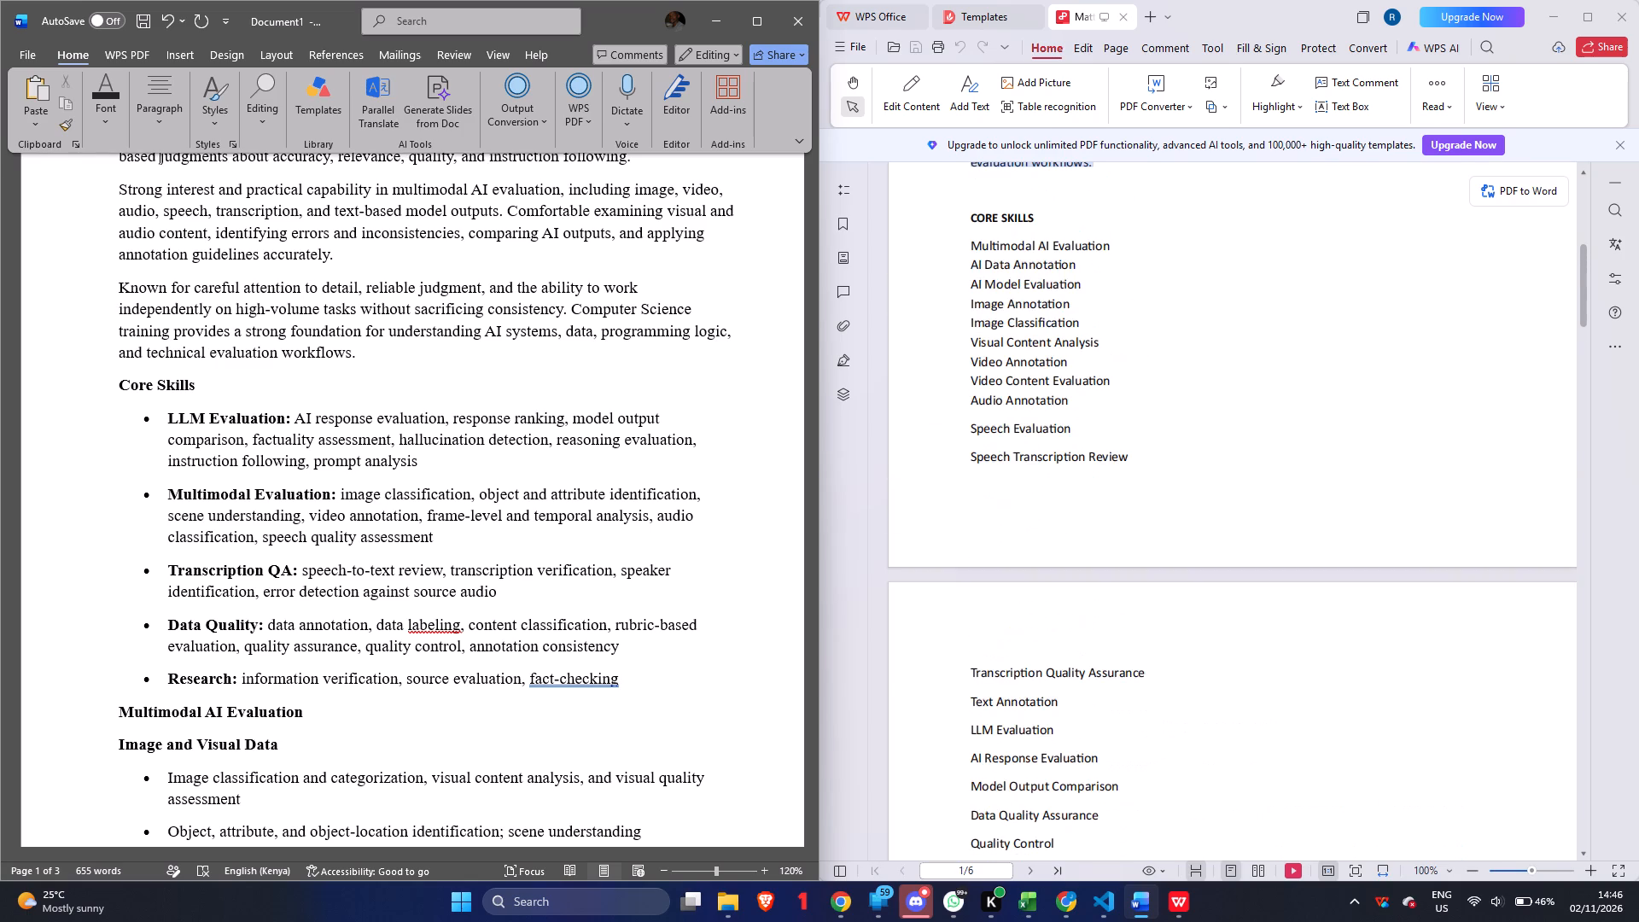
scroll(963, 627, "up", 2)
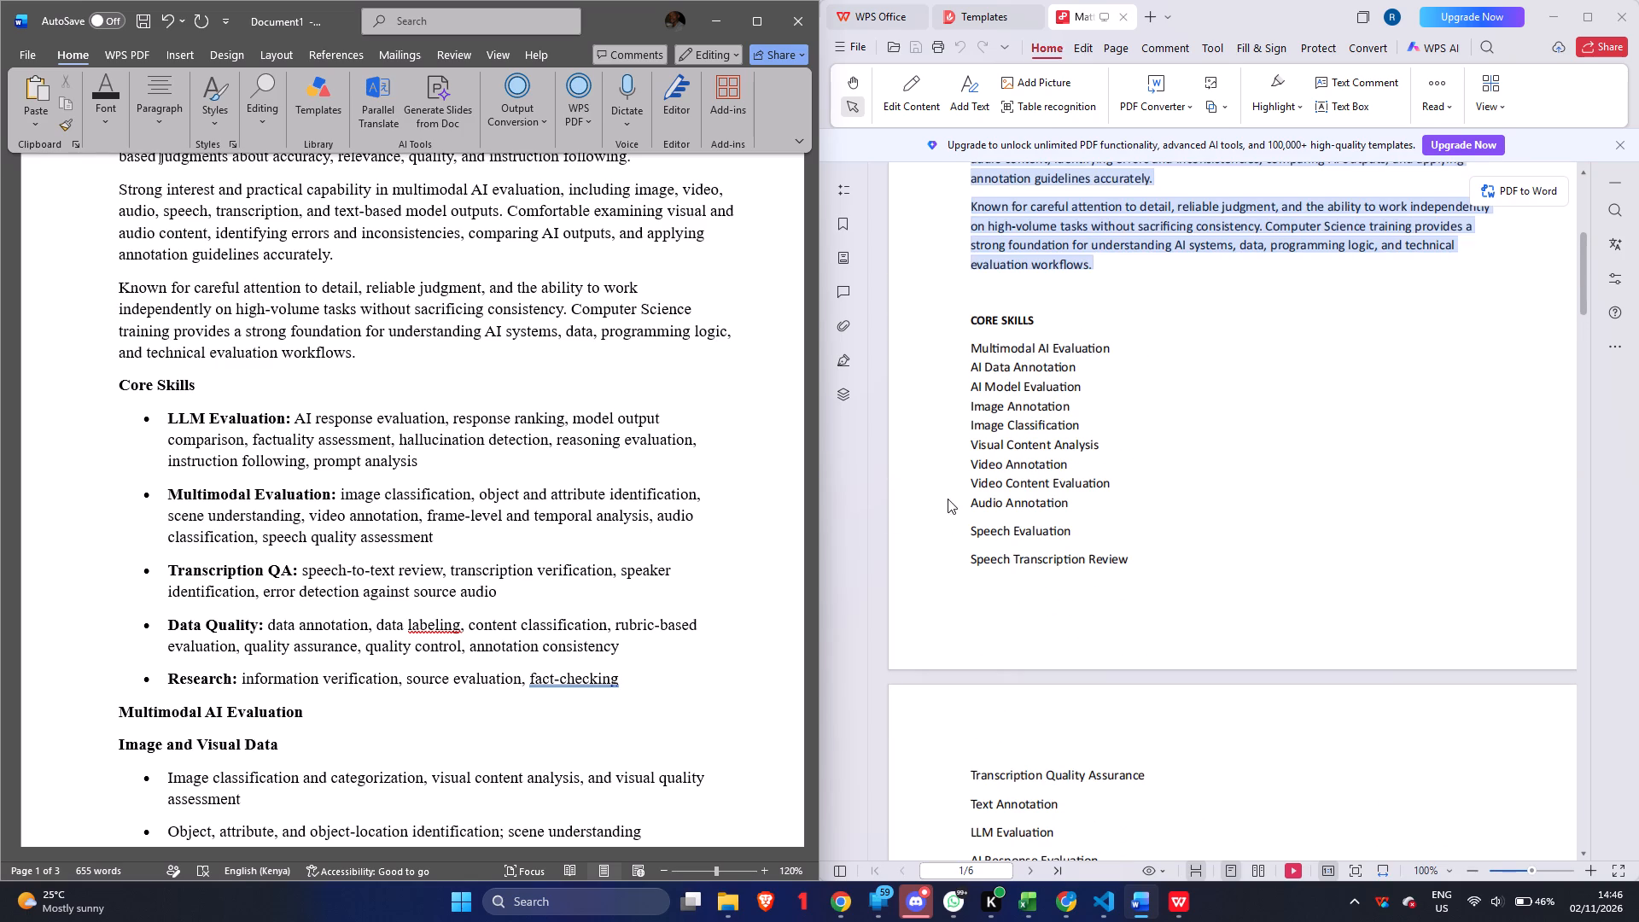
left_click_drag(965, 348, 1118, 544)
scroll(1118, 544, "down", 2)
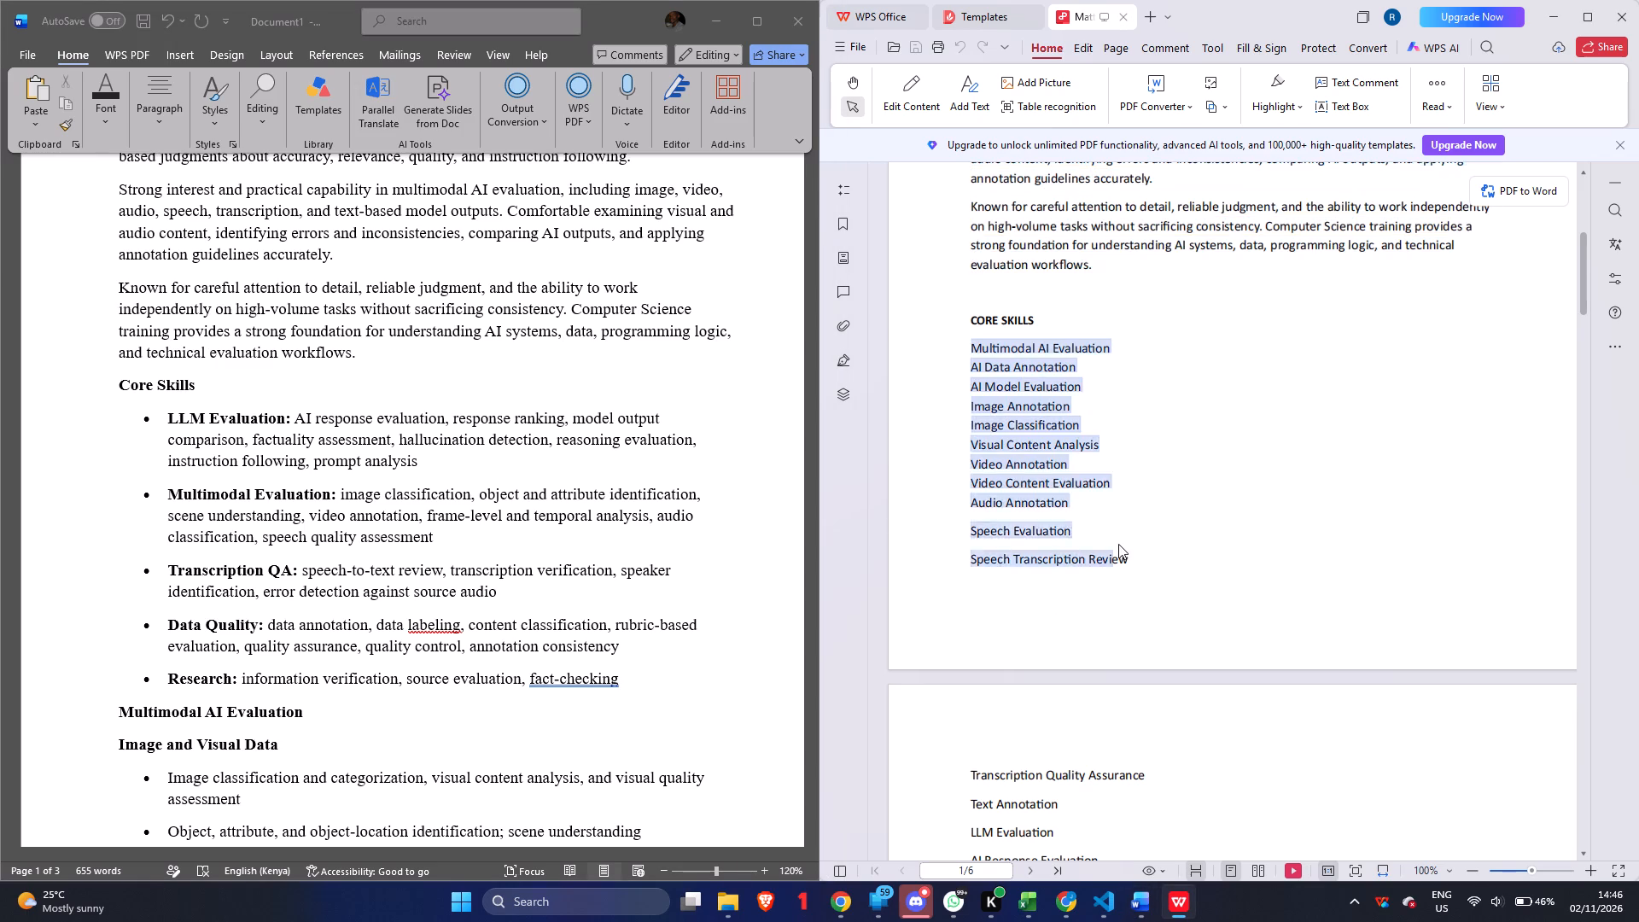
scroll(1118, 544, "down", 3)
left_click_drag(1118, 544, 1086, 575)
scroll(1133, 631, "down", 4)
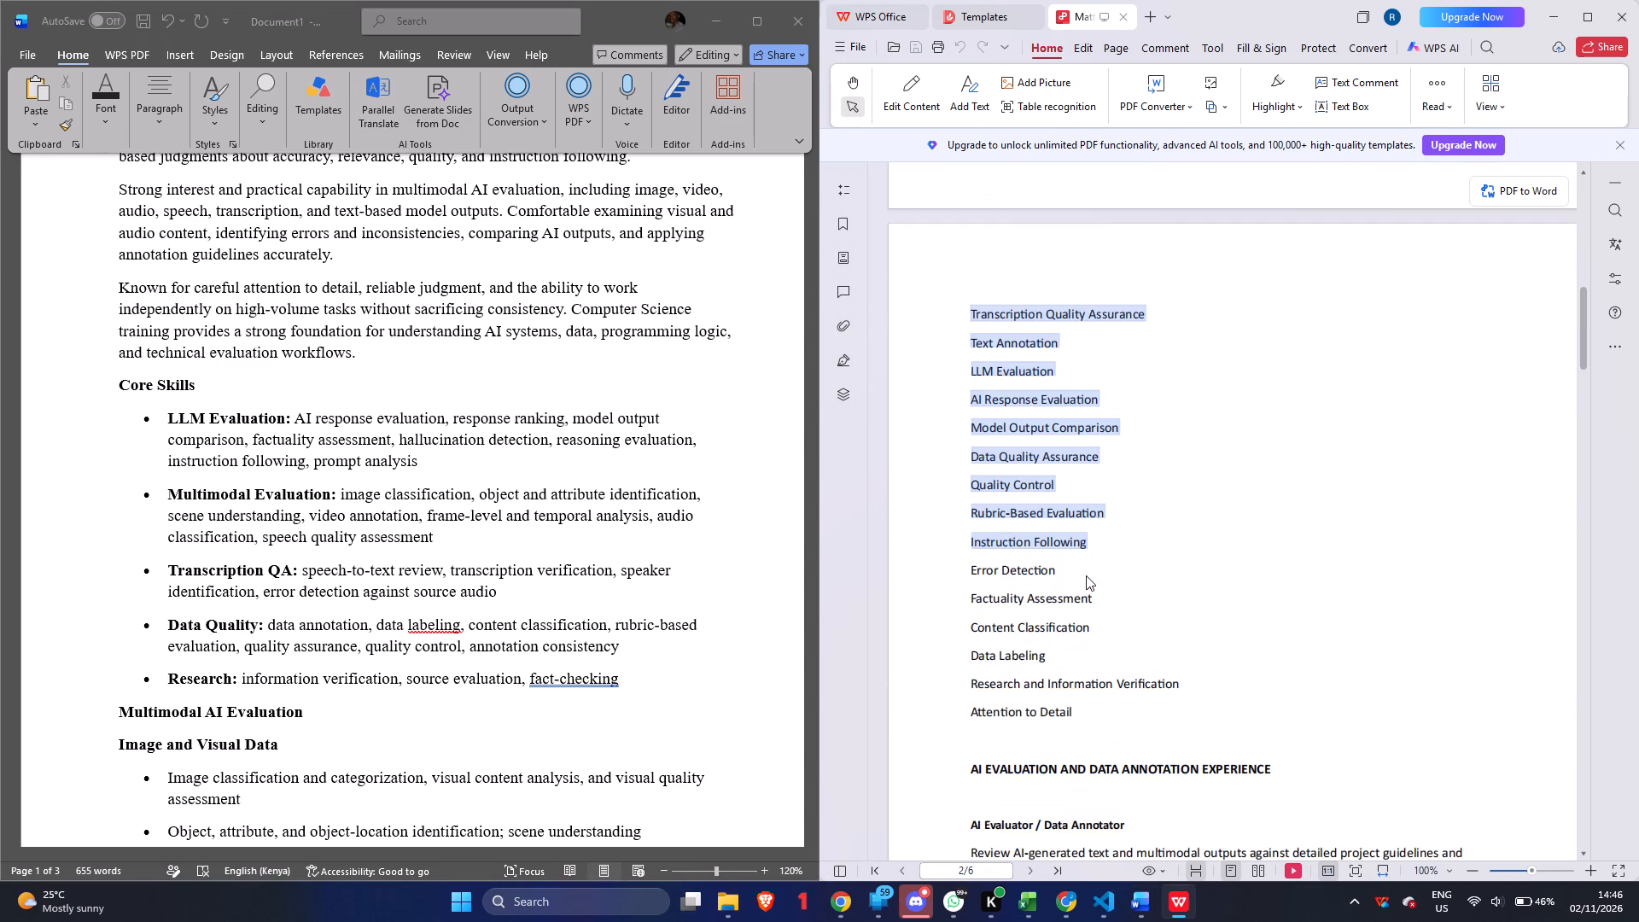
left_click_drag(1086, 575, 1082, 715)
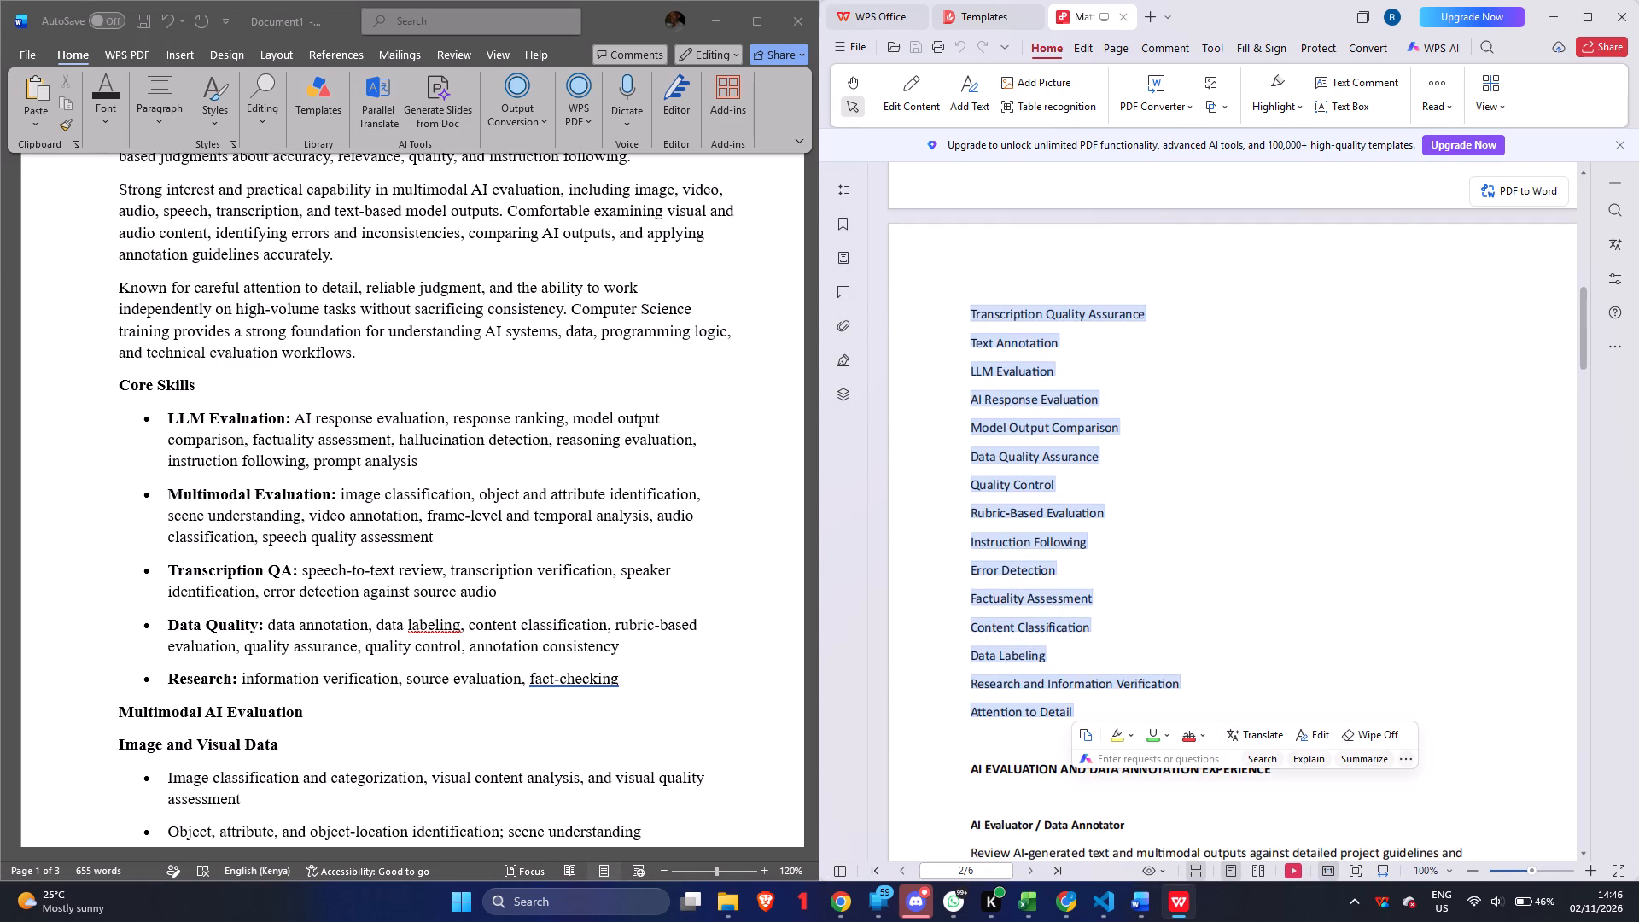
key("ctrl+c")
Replace the Core Skills bullets in the Word resume, from "LLM Evaluation" through "Research", with the copied skills list.
left_click(150, 417)
left_click_drag(158, 417, 174, 426)
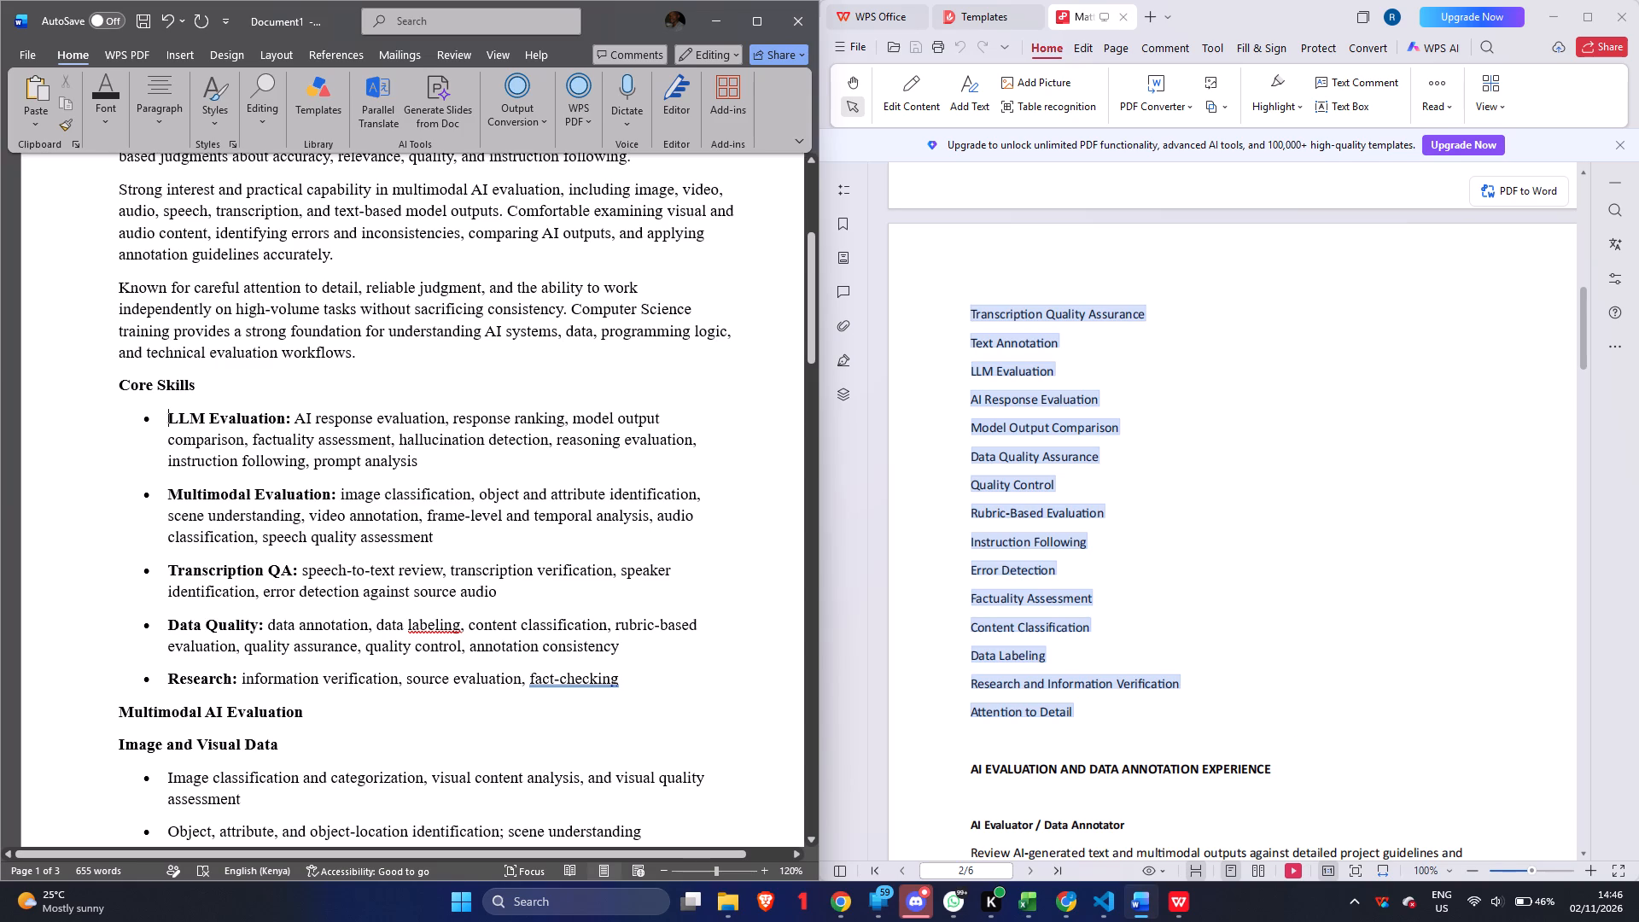
left_click_drag(174, 426, 672, 680)
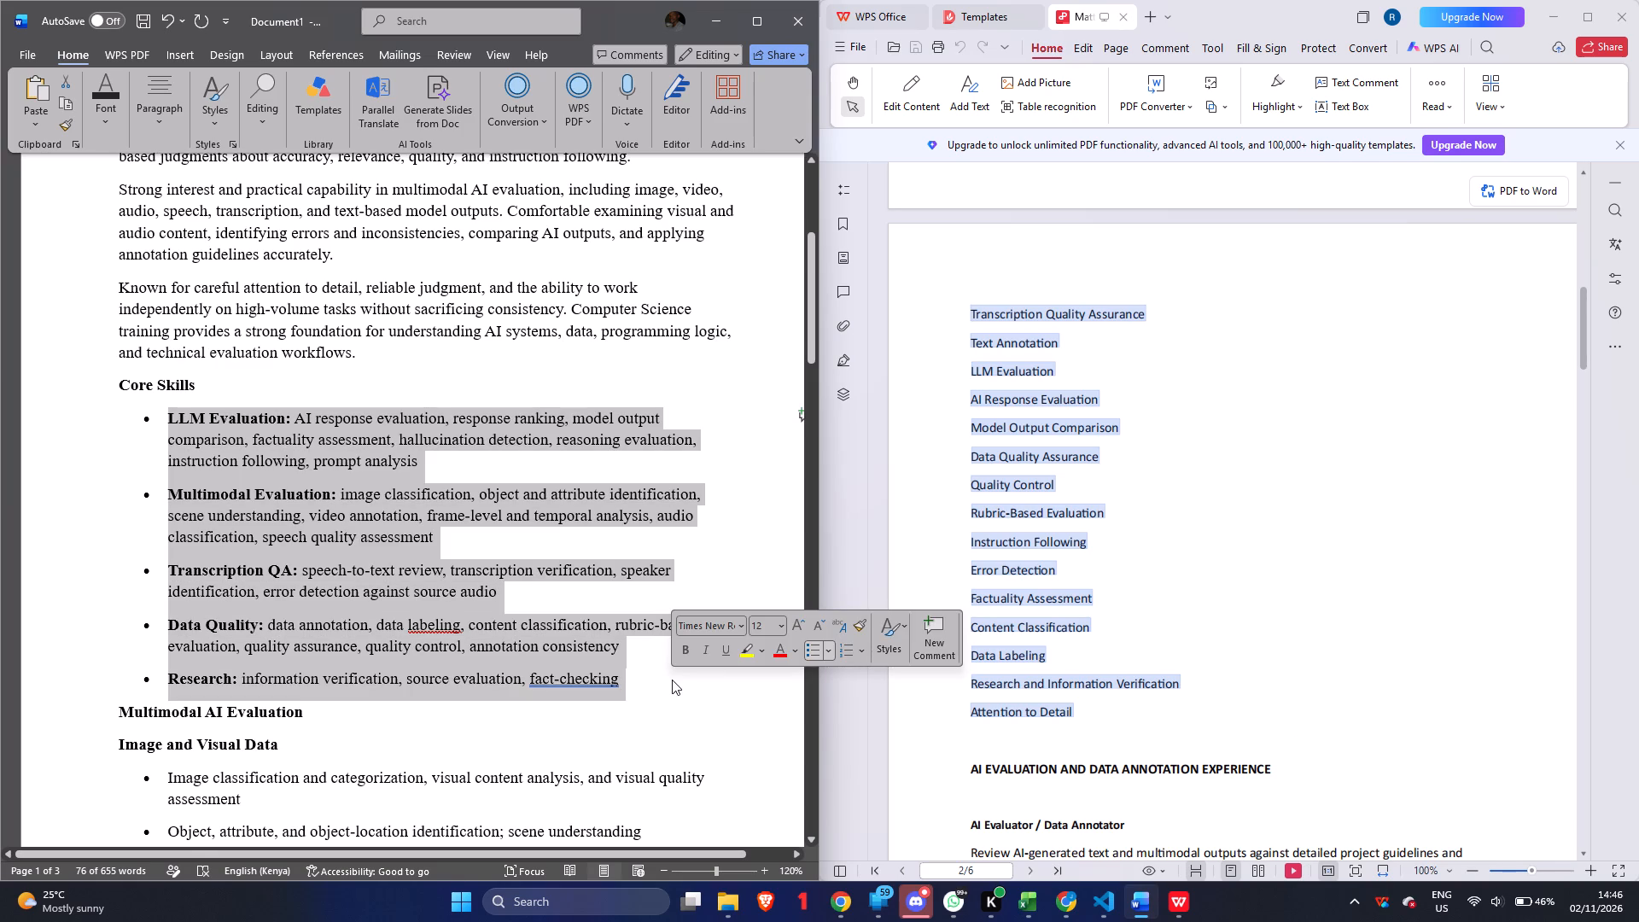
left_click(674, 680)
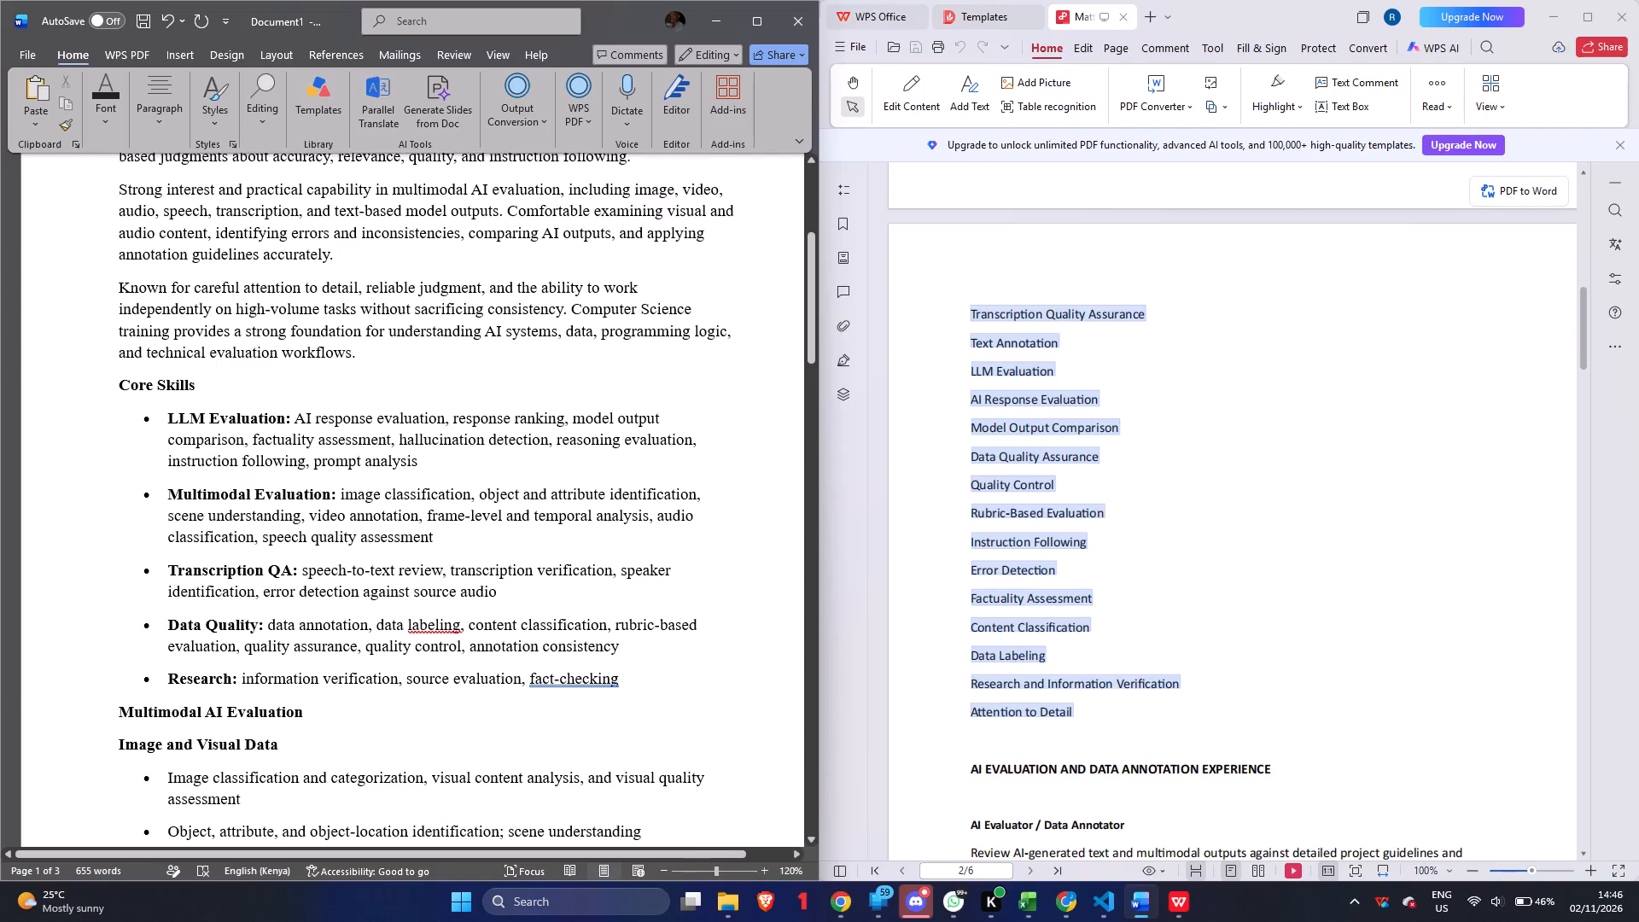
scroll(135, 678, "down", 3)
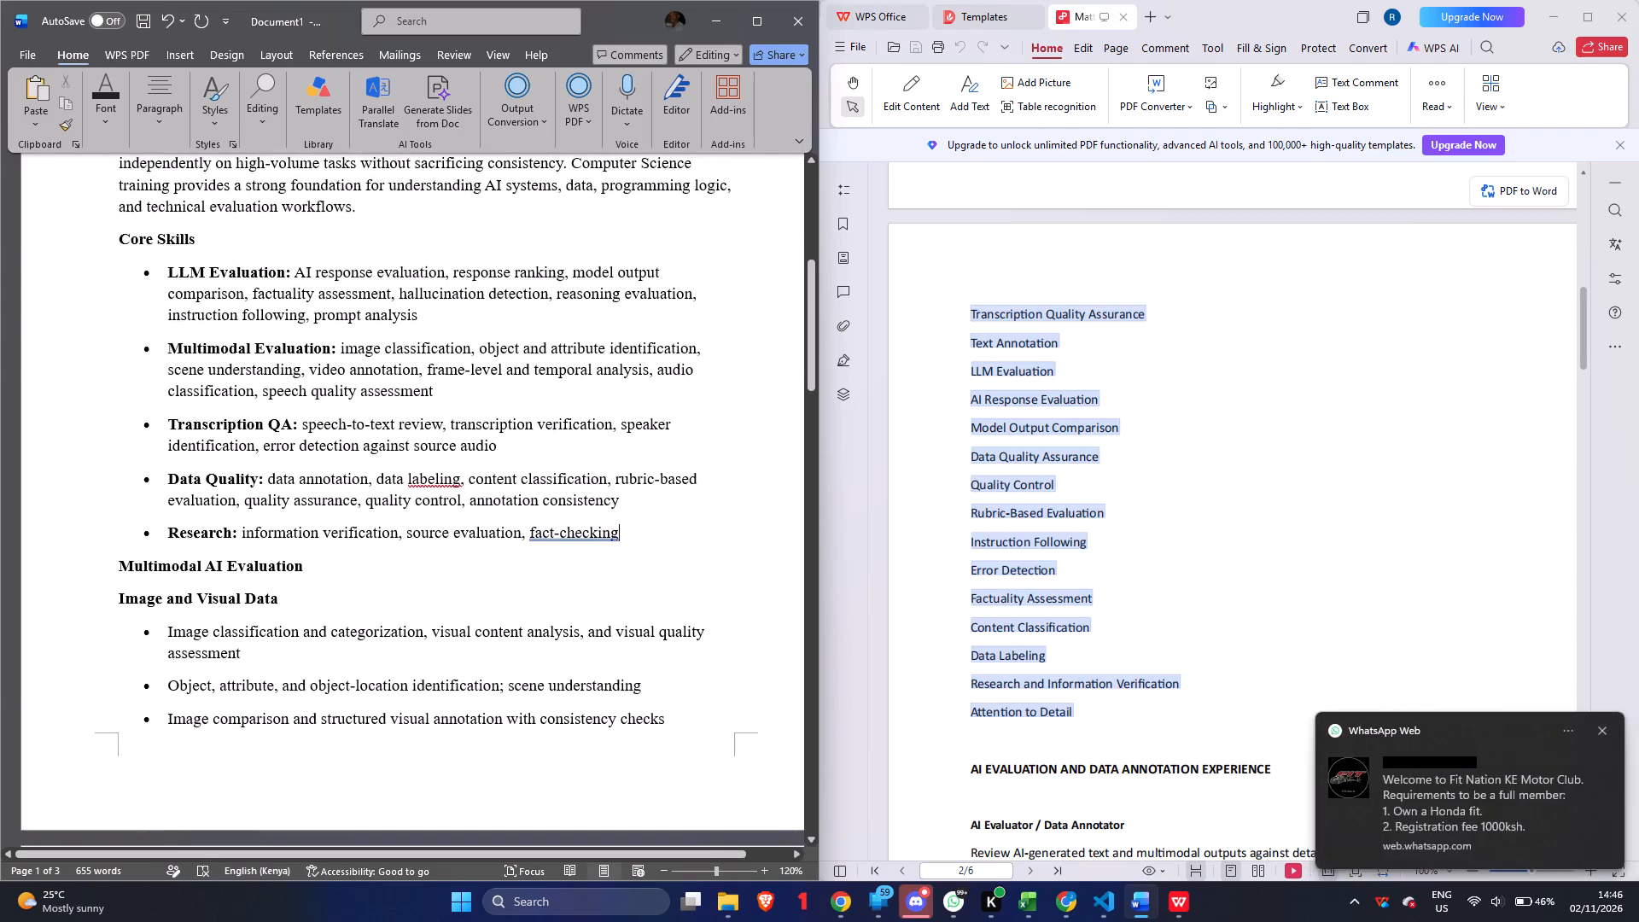
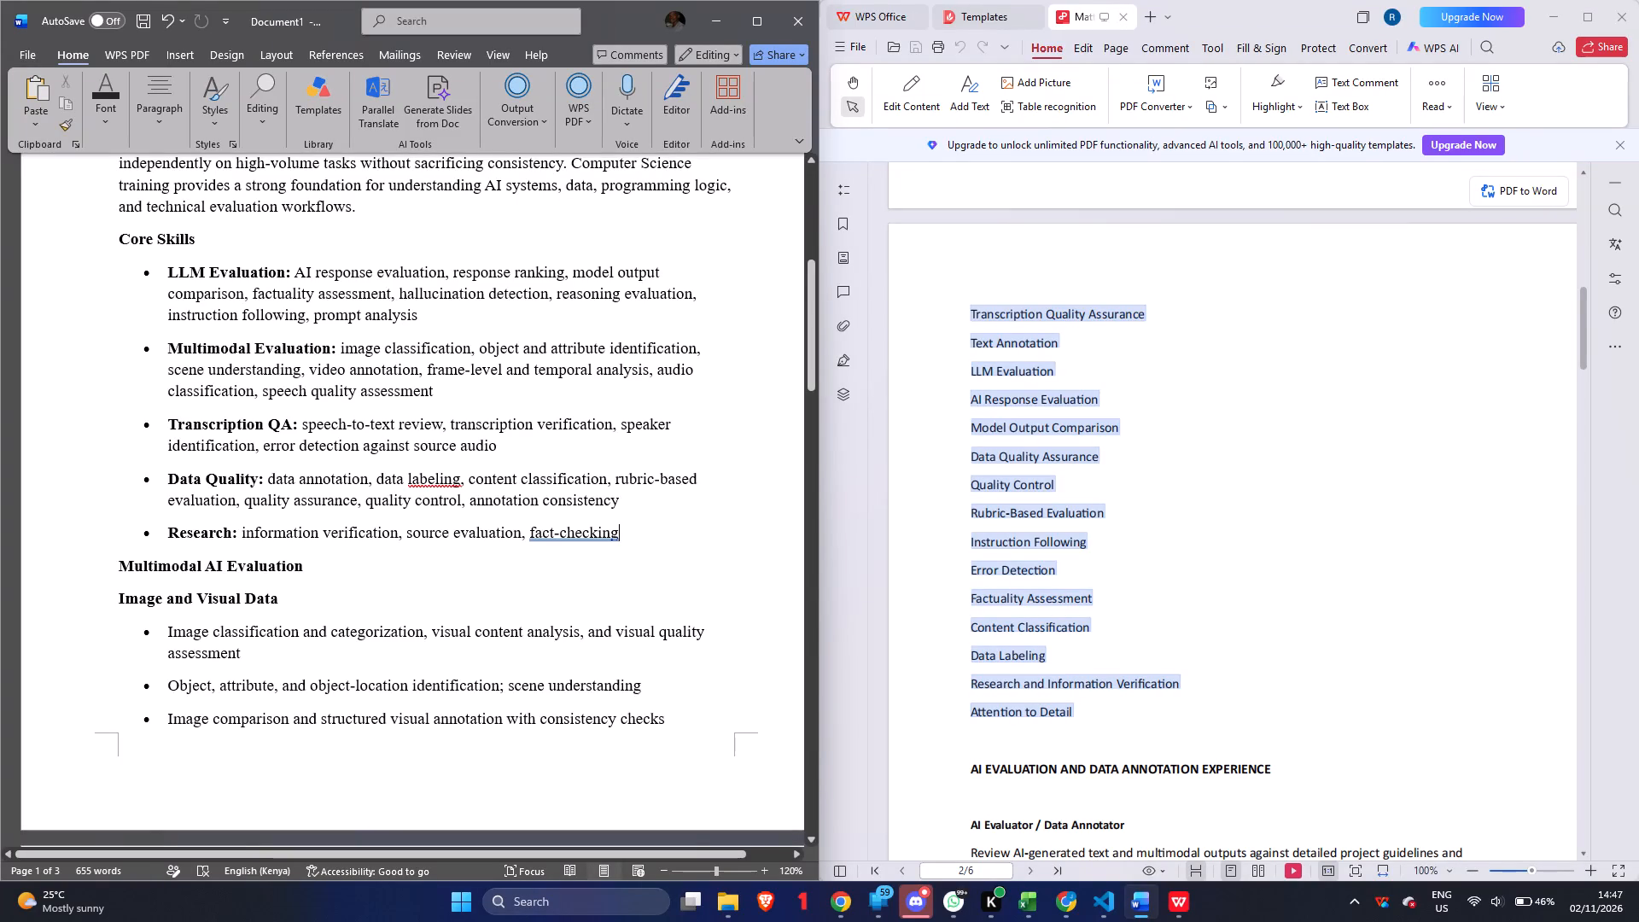
Review the Multimodal AI Evaluation and Experience sections of the Word resume against the experience section of the earlier resume PDF.
scroll(441, 604, "down", 5)
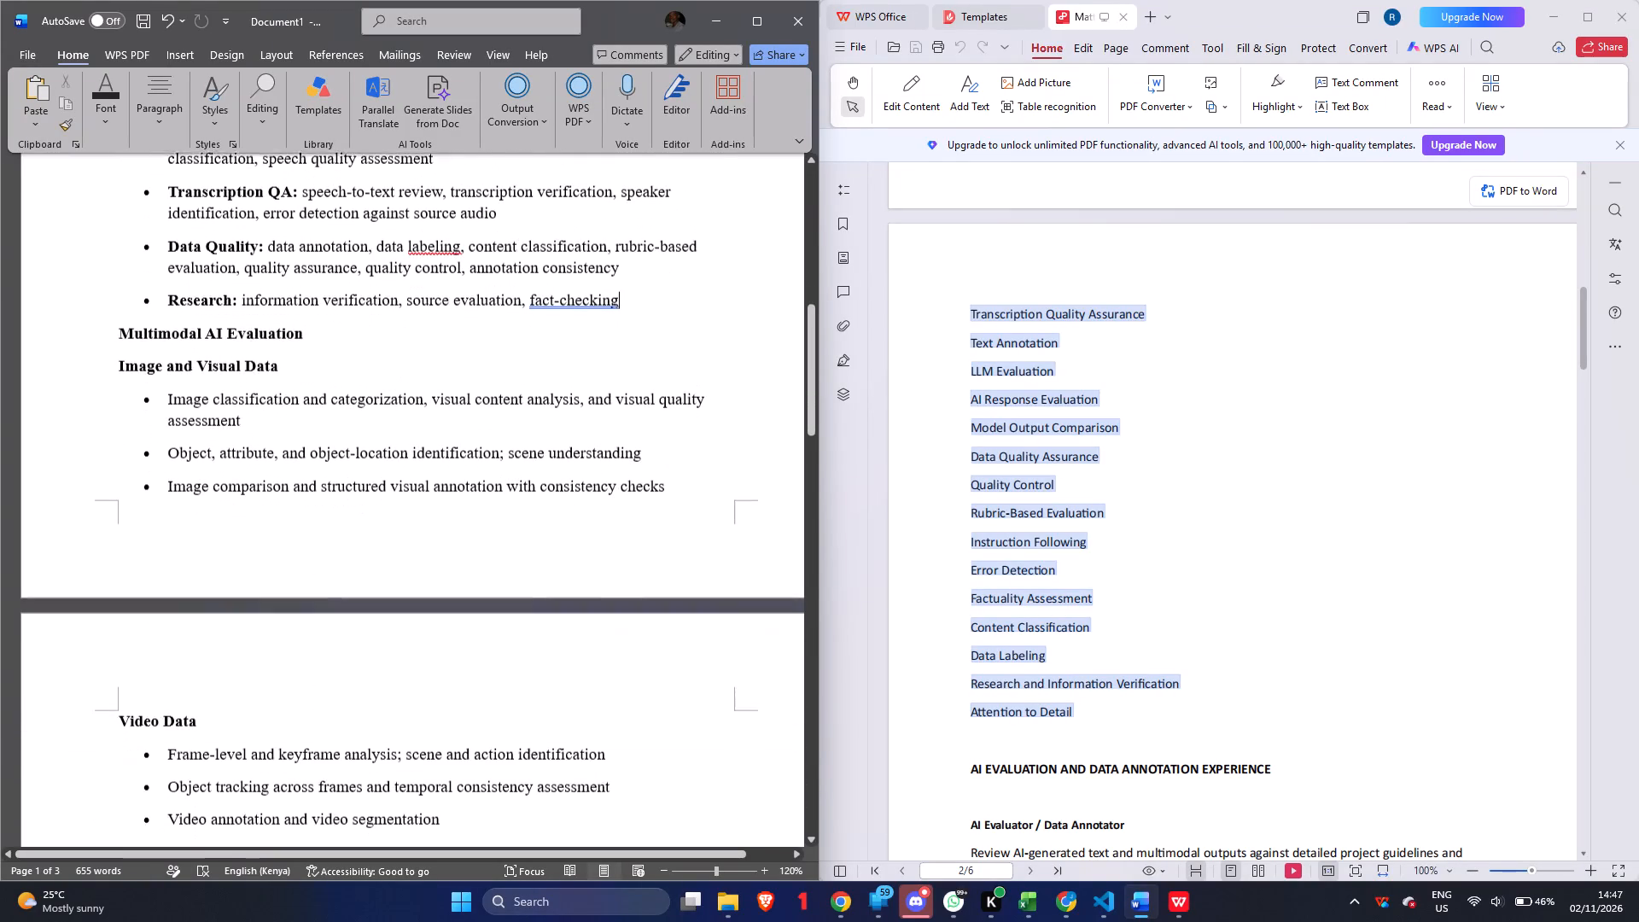
scroll(1038, 540, "down", 8)
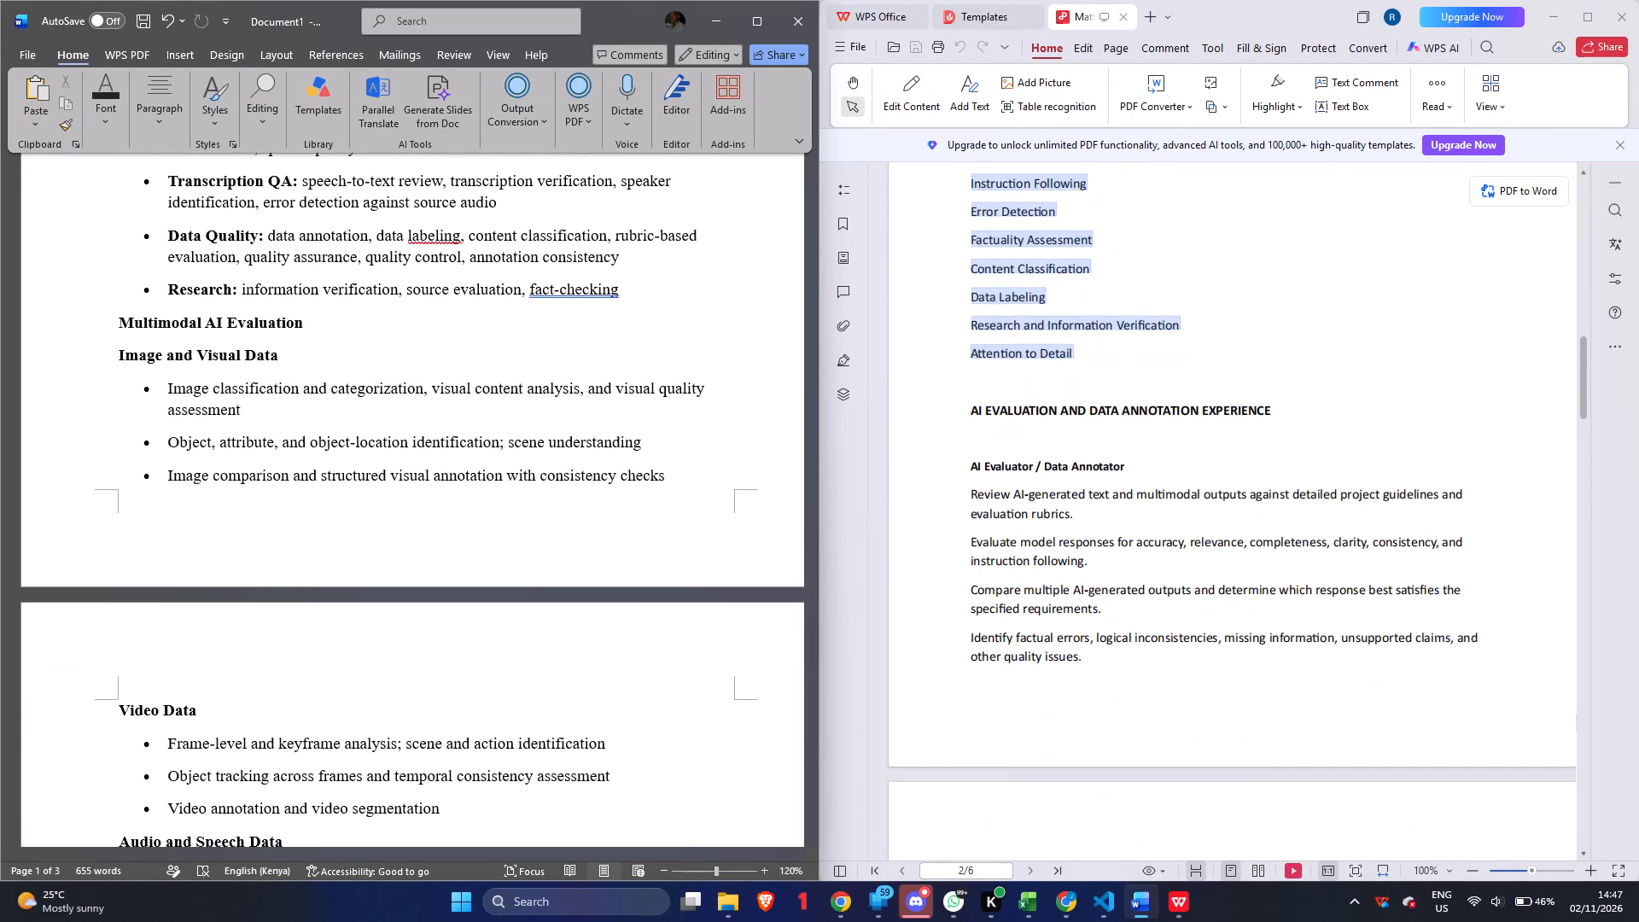
scroll(1039, 540, "down", 1)
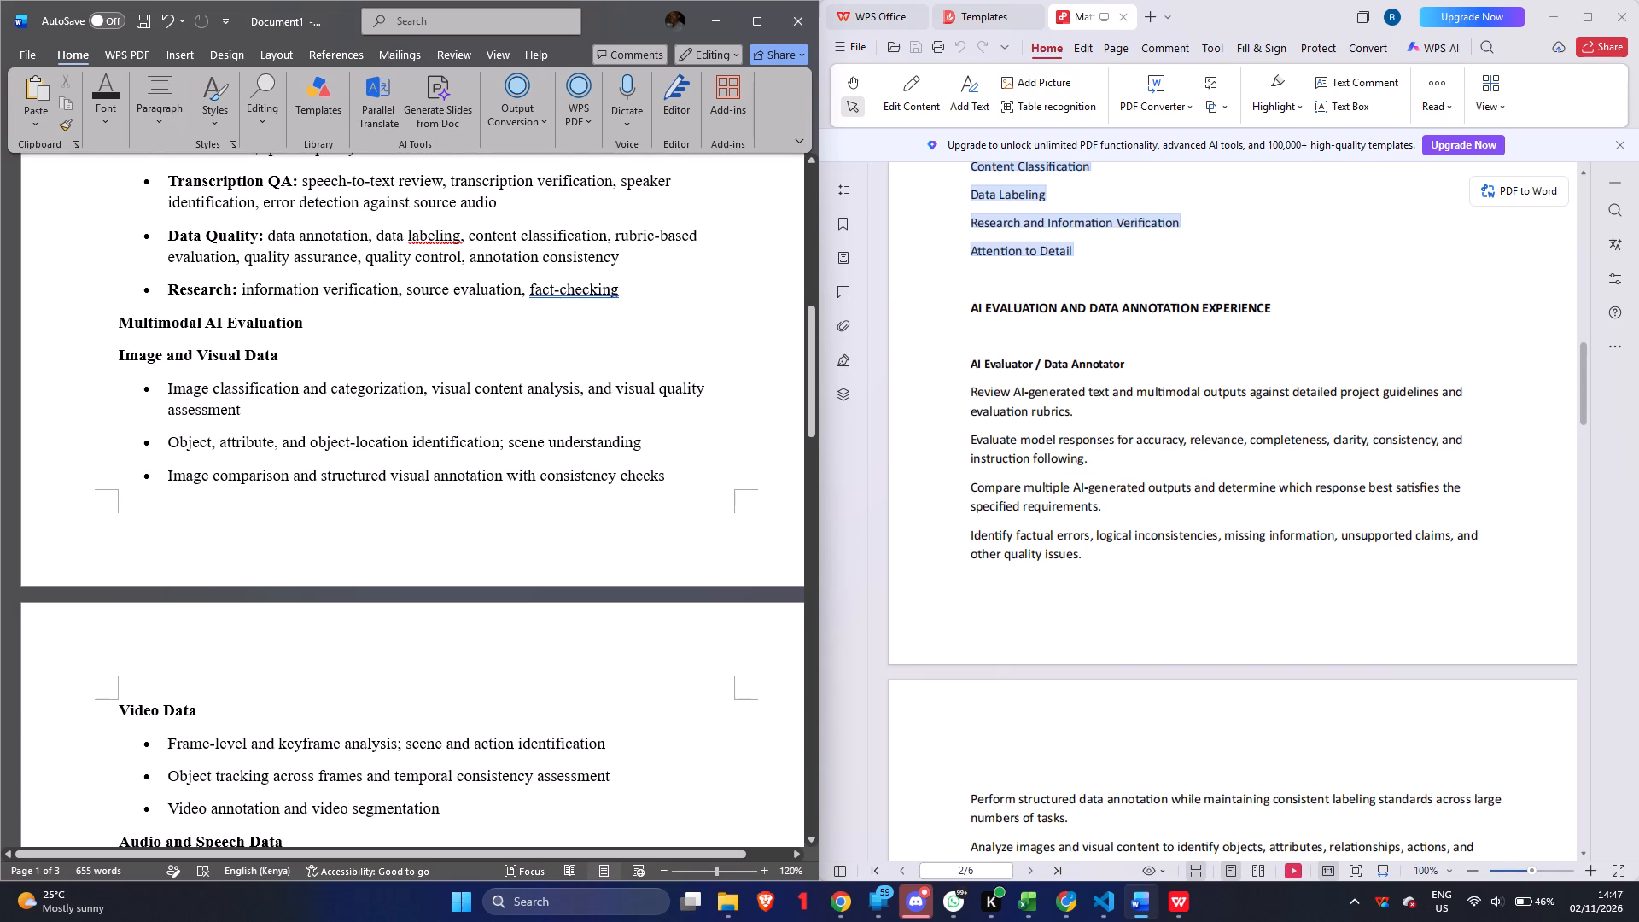
scroll(289, 524, "down", 10)
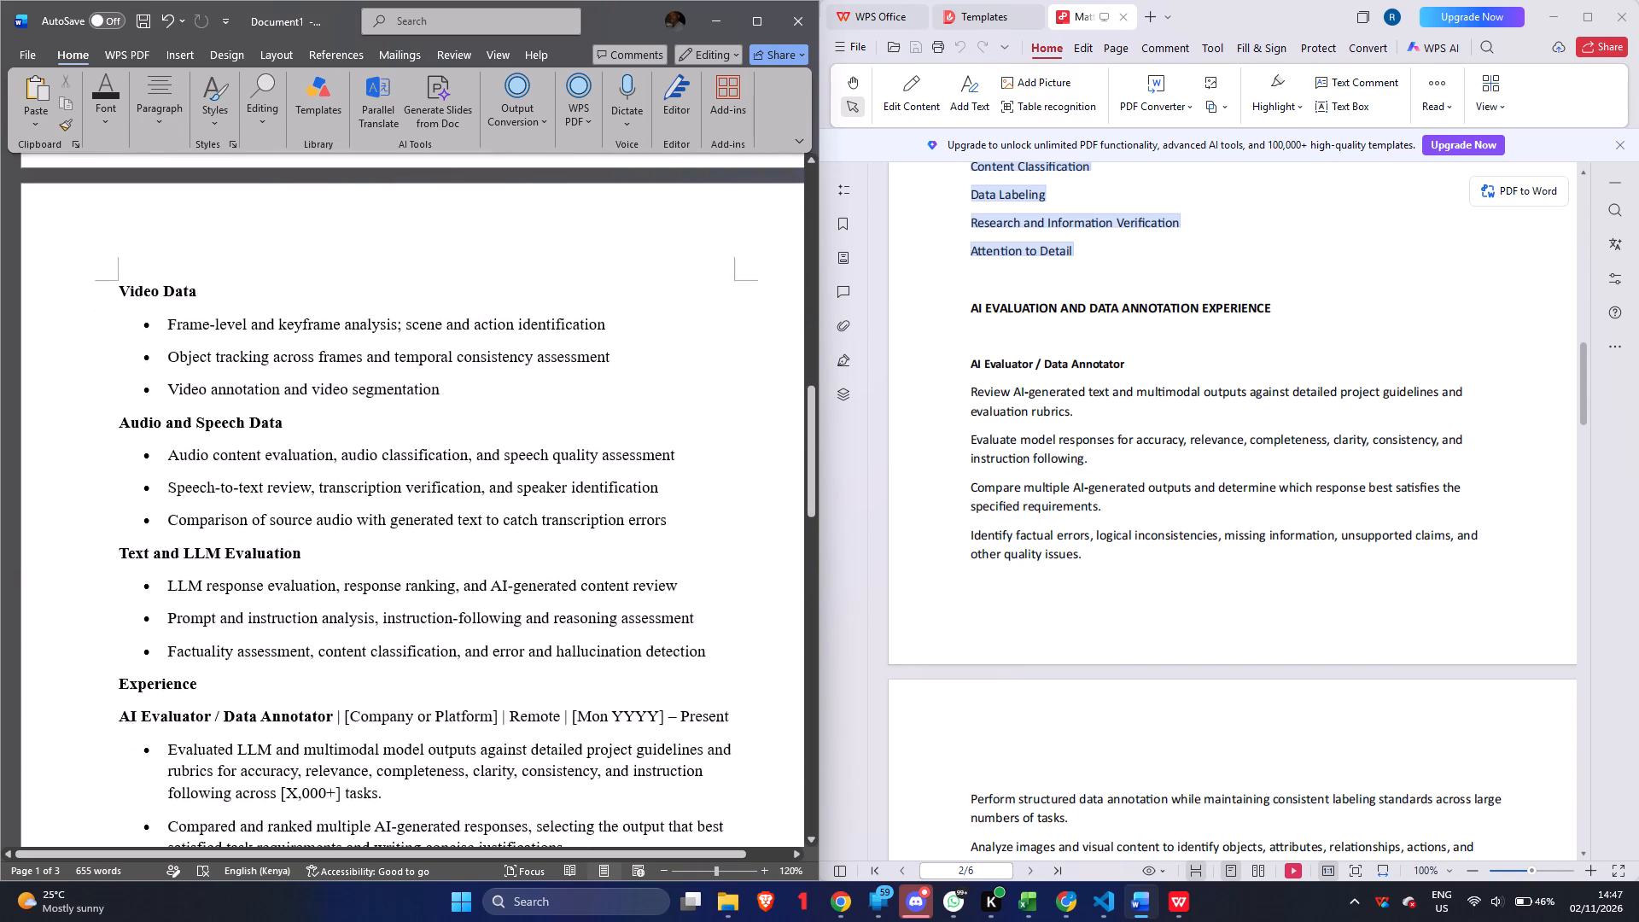
scroll(285, 524, "down", 5)
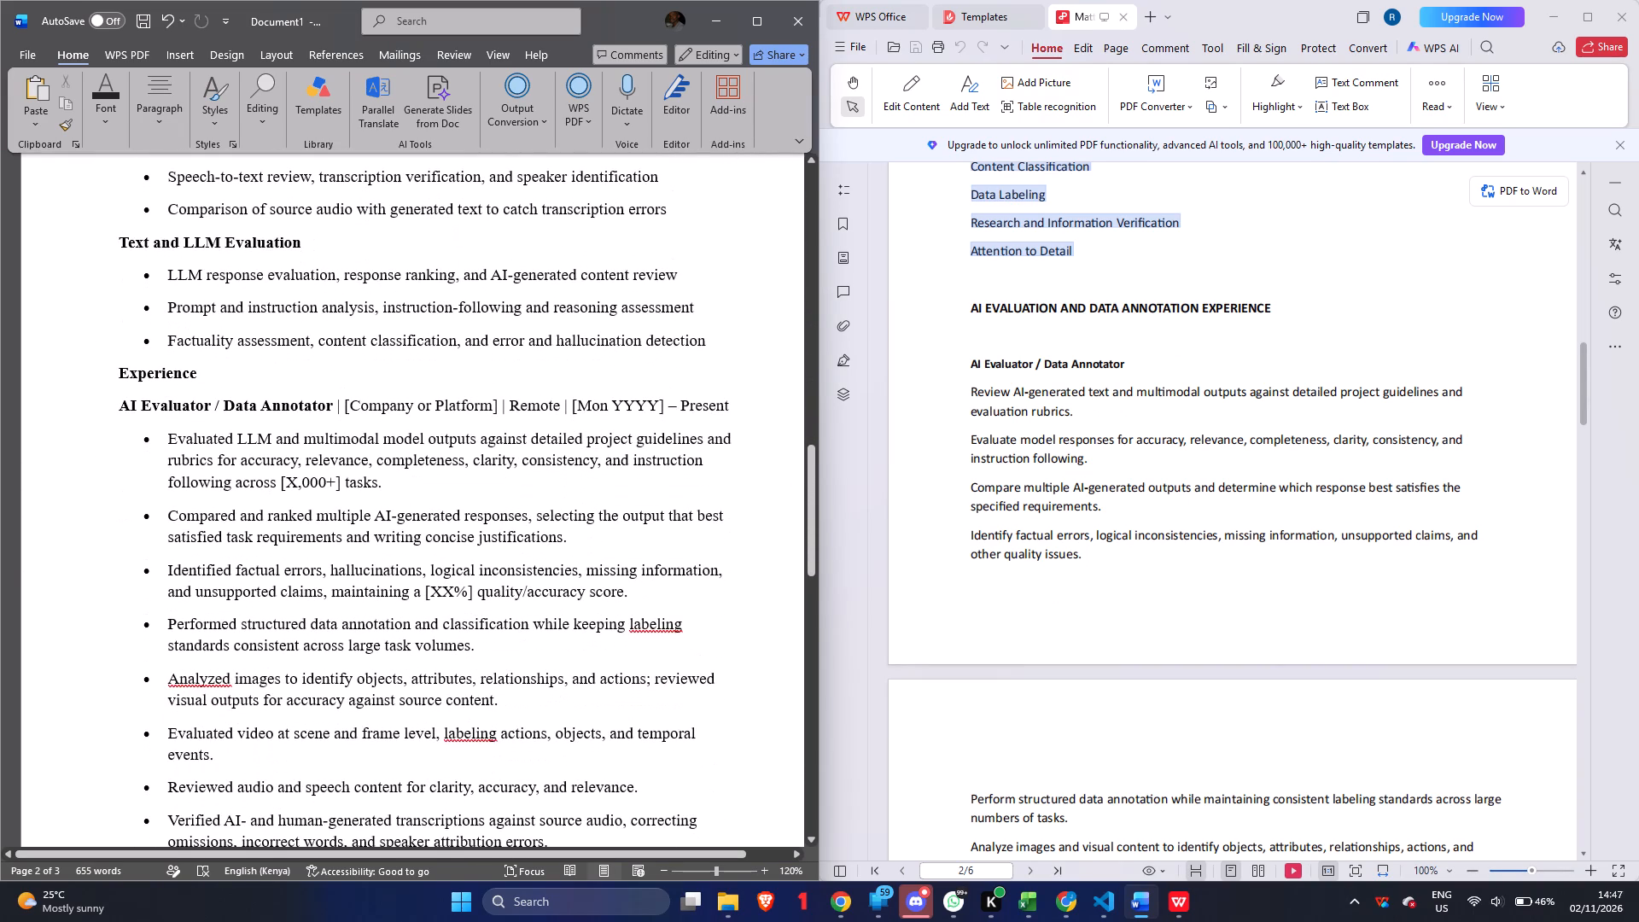
scroll(798, 518, "down", 1)
scroll(973, 488, "down", 1)
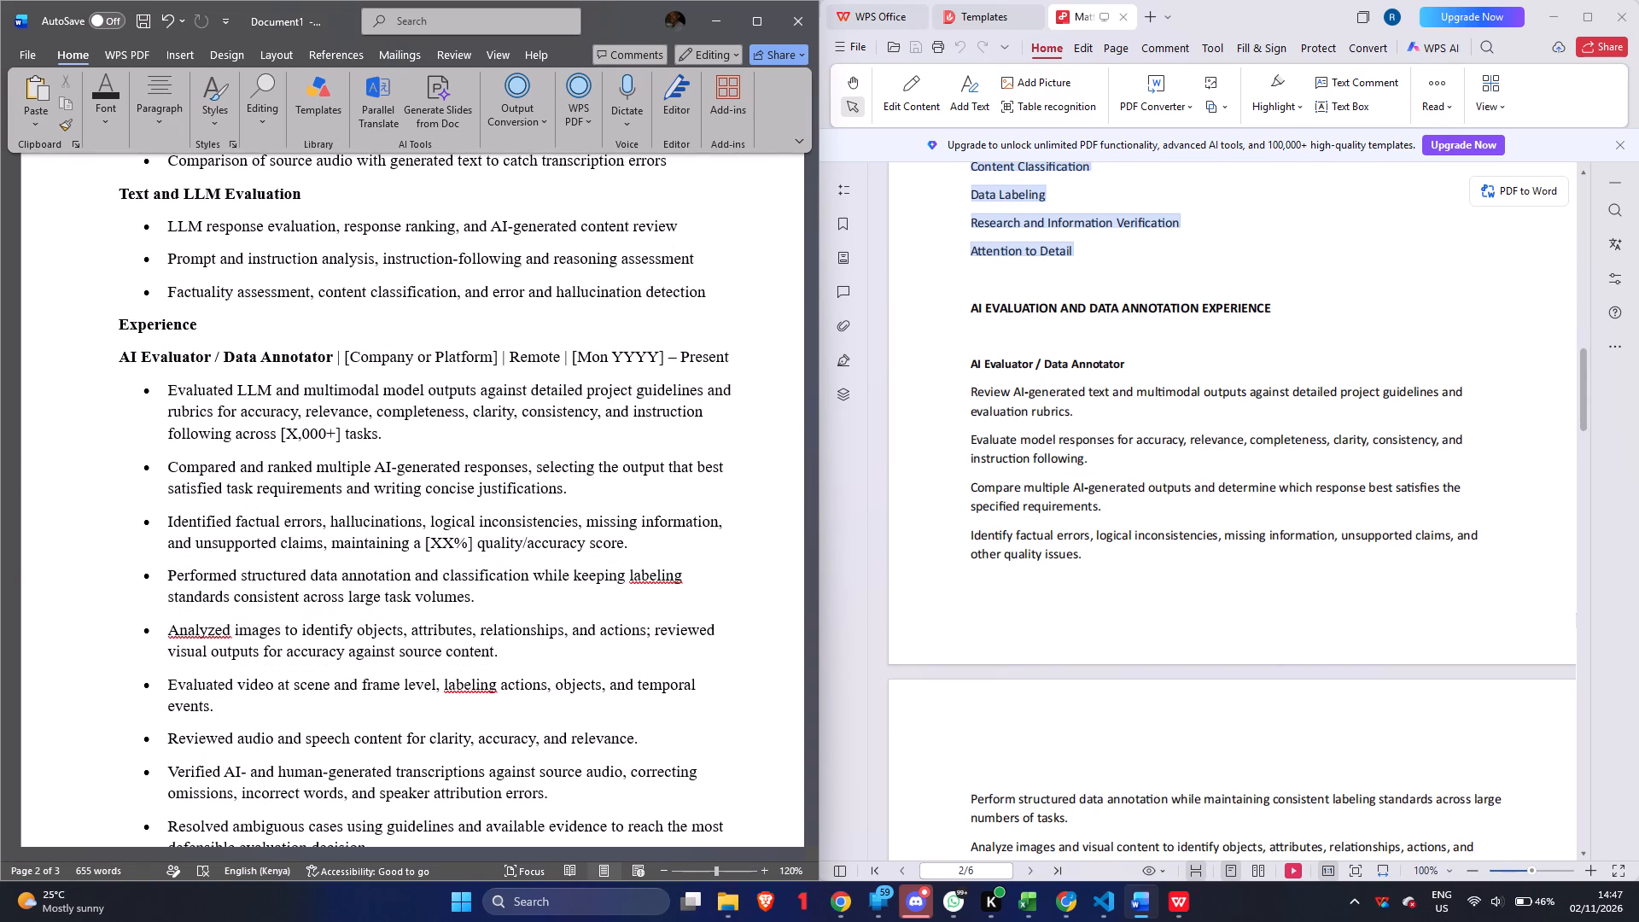
scroll(973, 488, "down", 6)
Read the rest of the earlier resume PDF, from the annotation experience through Professional Strengths, and return to its Education section.
scroll(968, 484, "down", 1)
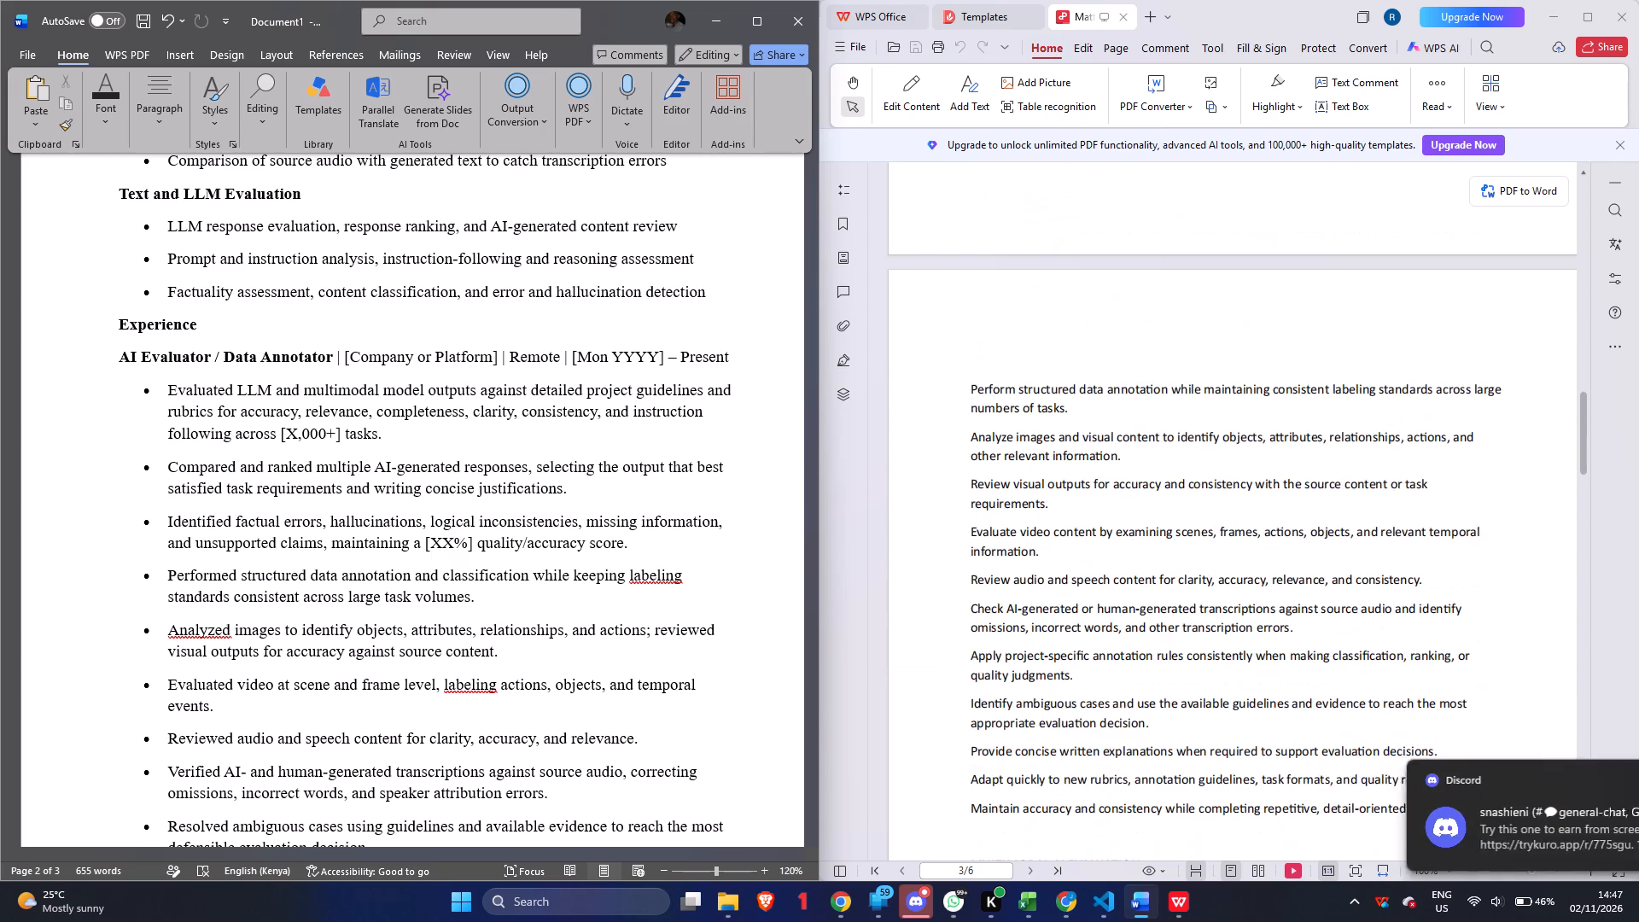
scroll(968, 484, "down", 4)
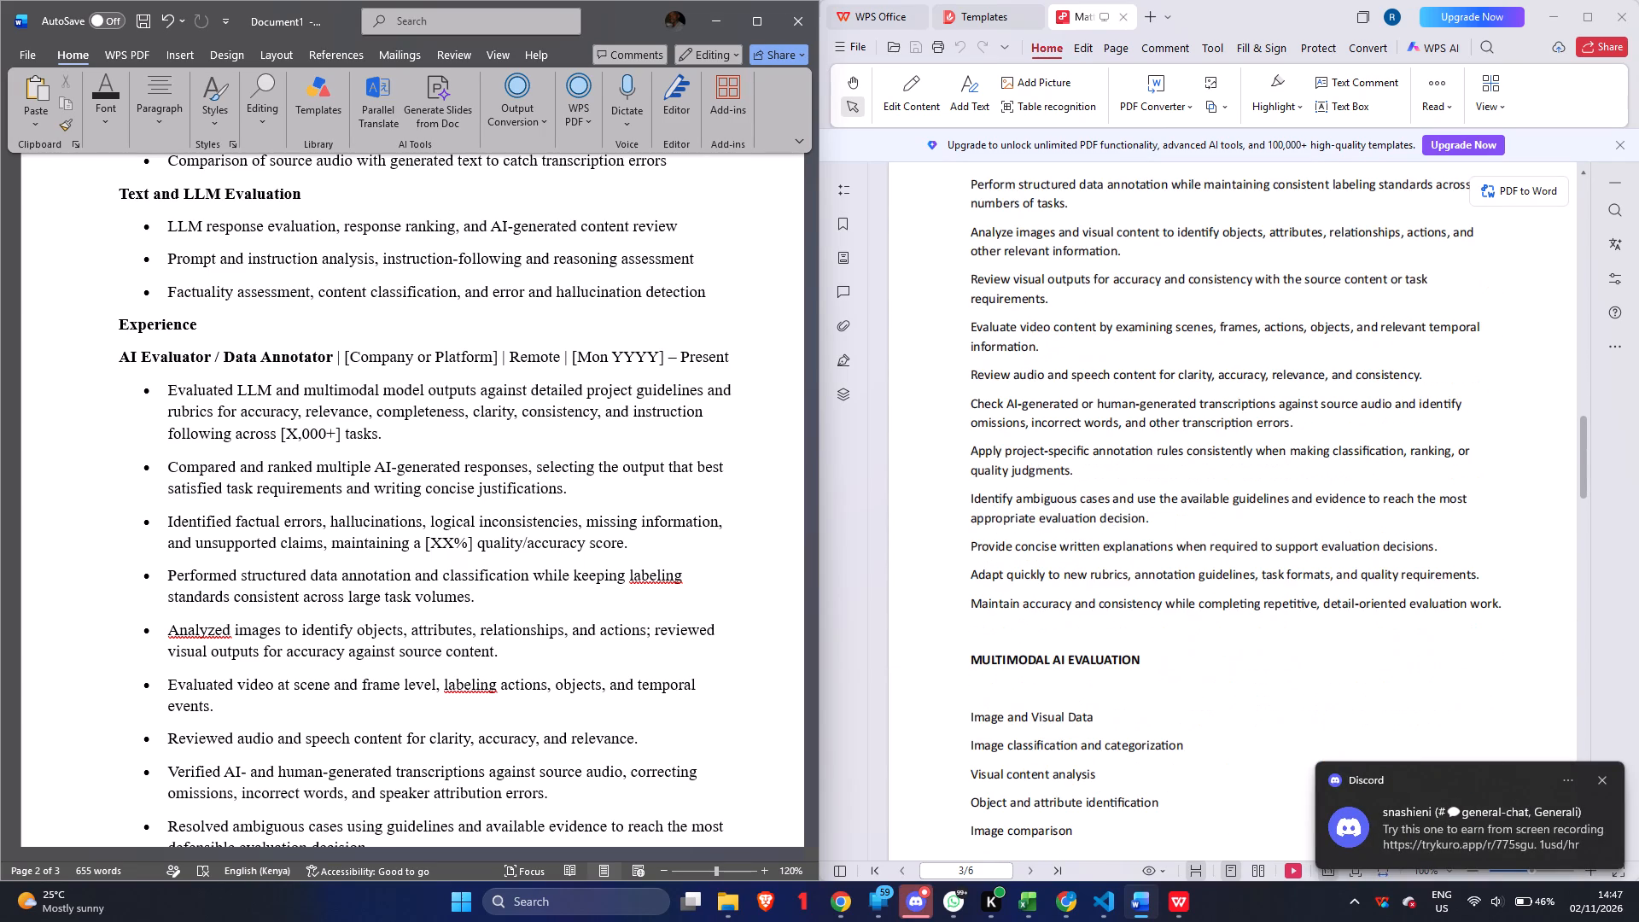
scroll(967, 483, "down", 13)
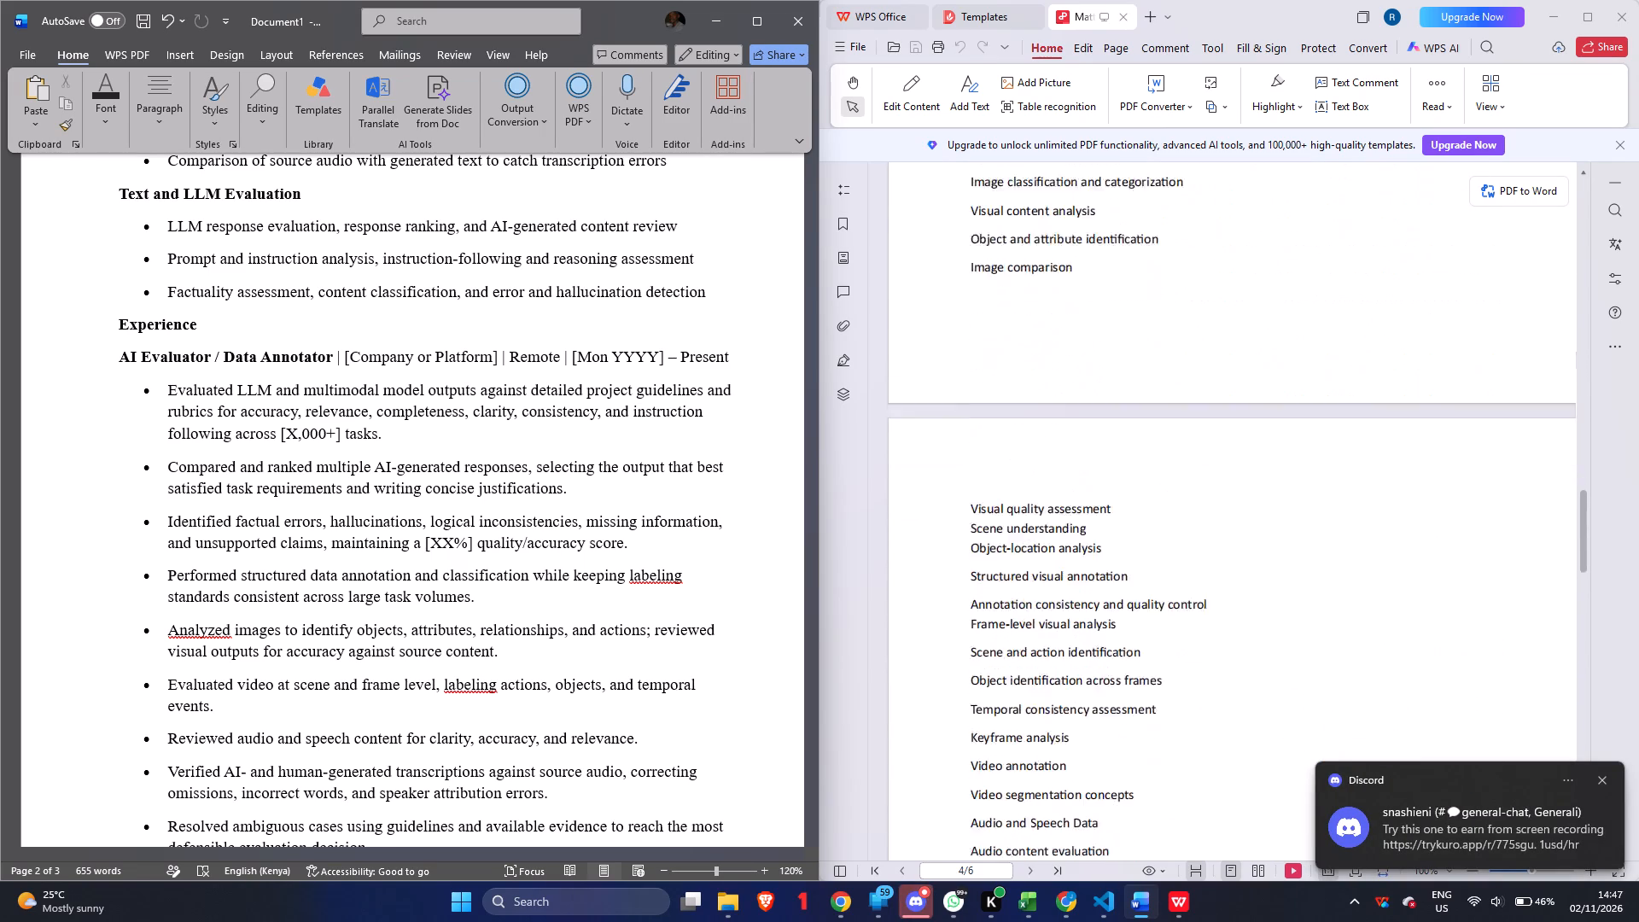
scroll(967, 483, "down", 9)
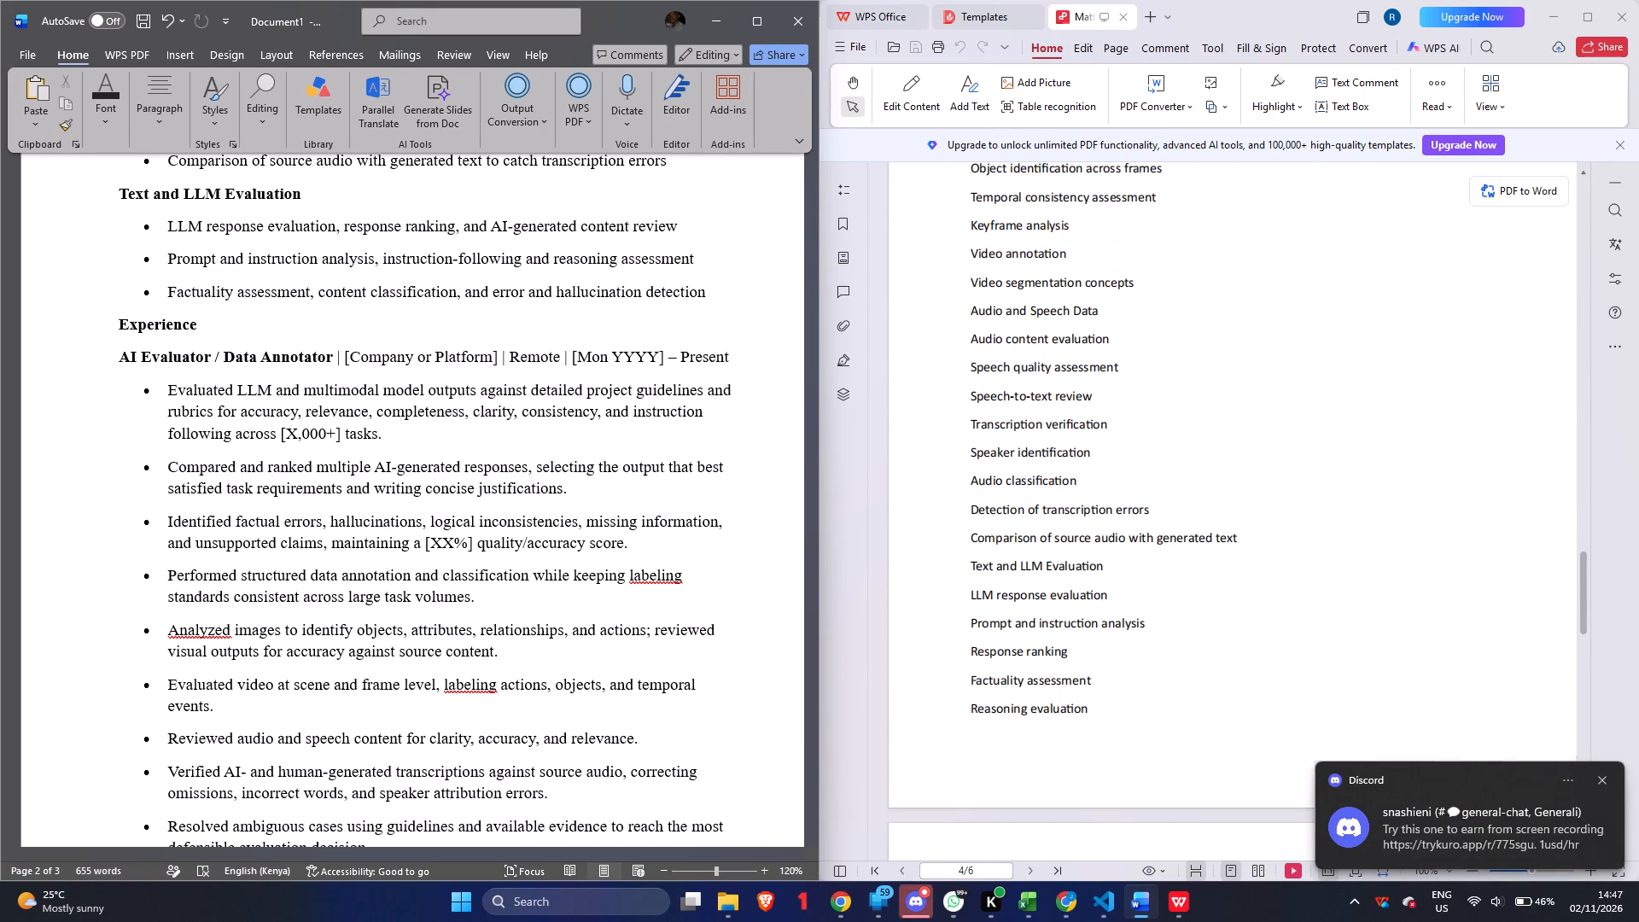
scroll(967, 483, "down", 11)
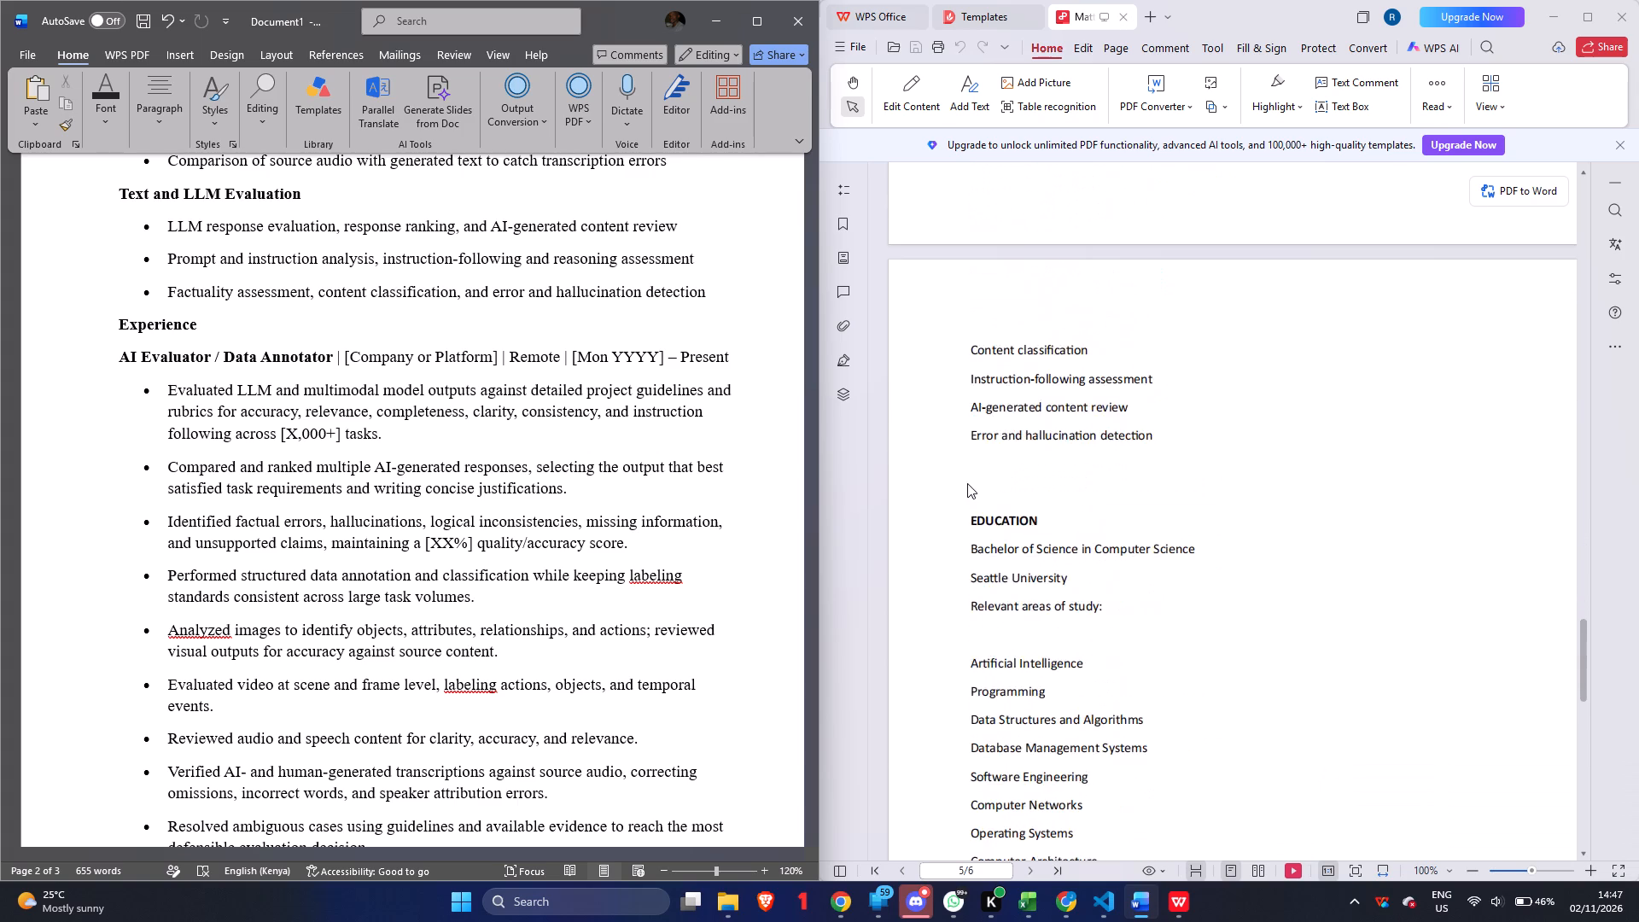
scroll(967, 483, "down", 3)
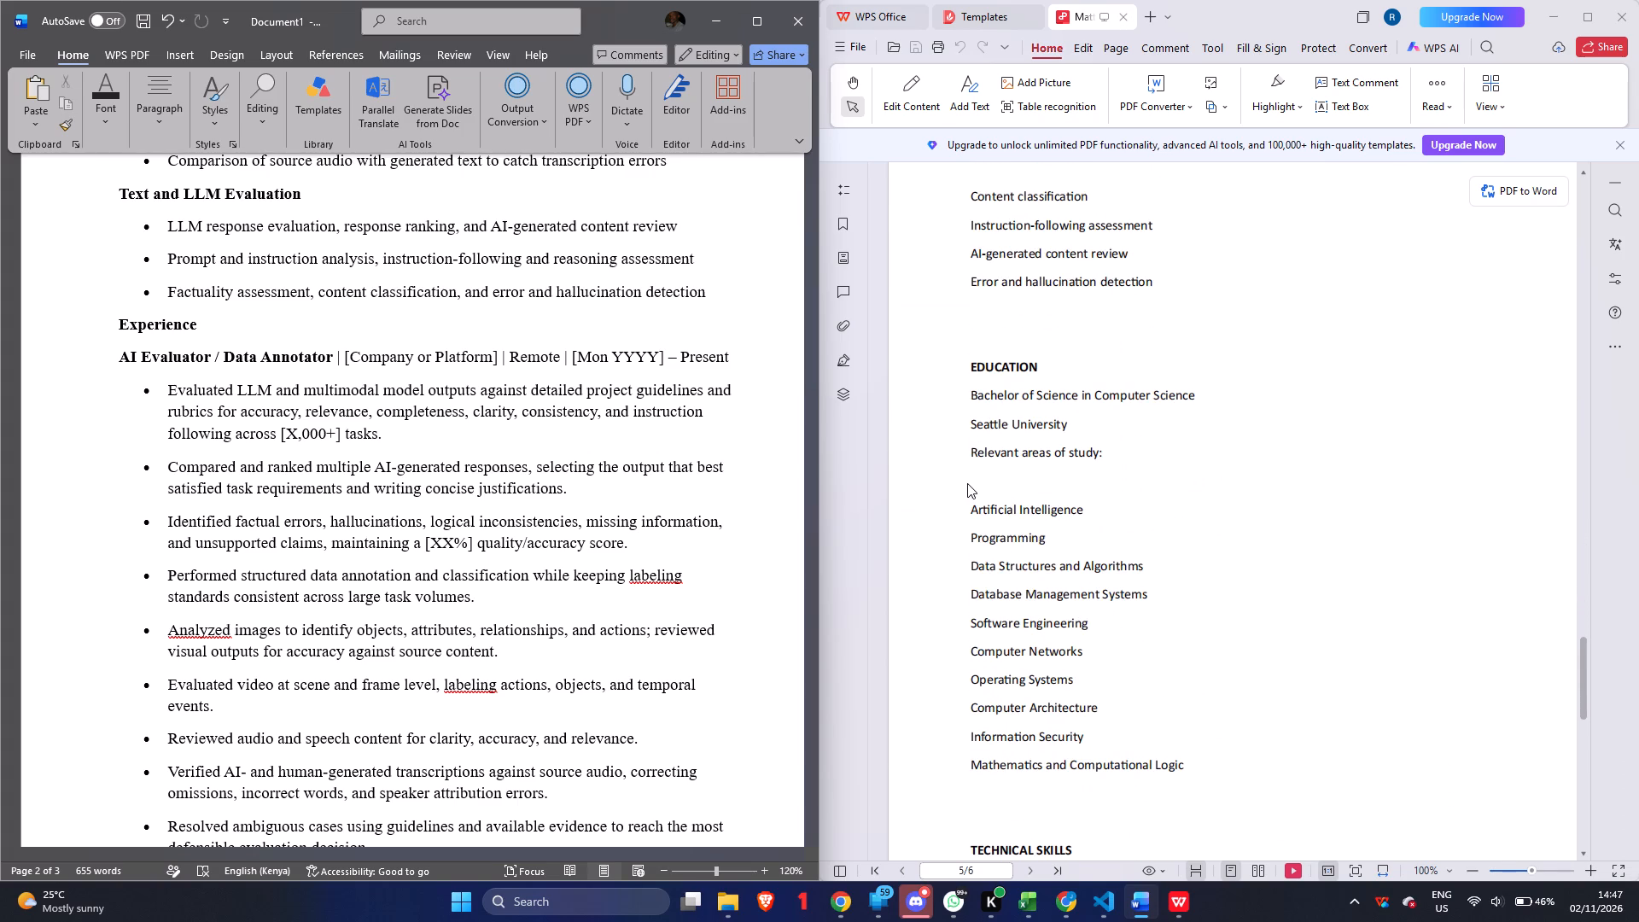
scroll(967, 483, "down", 5)
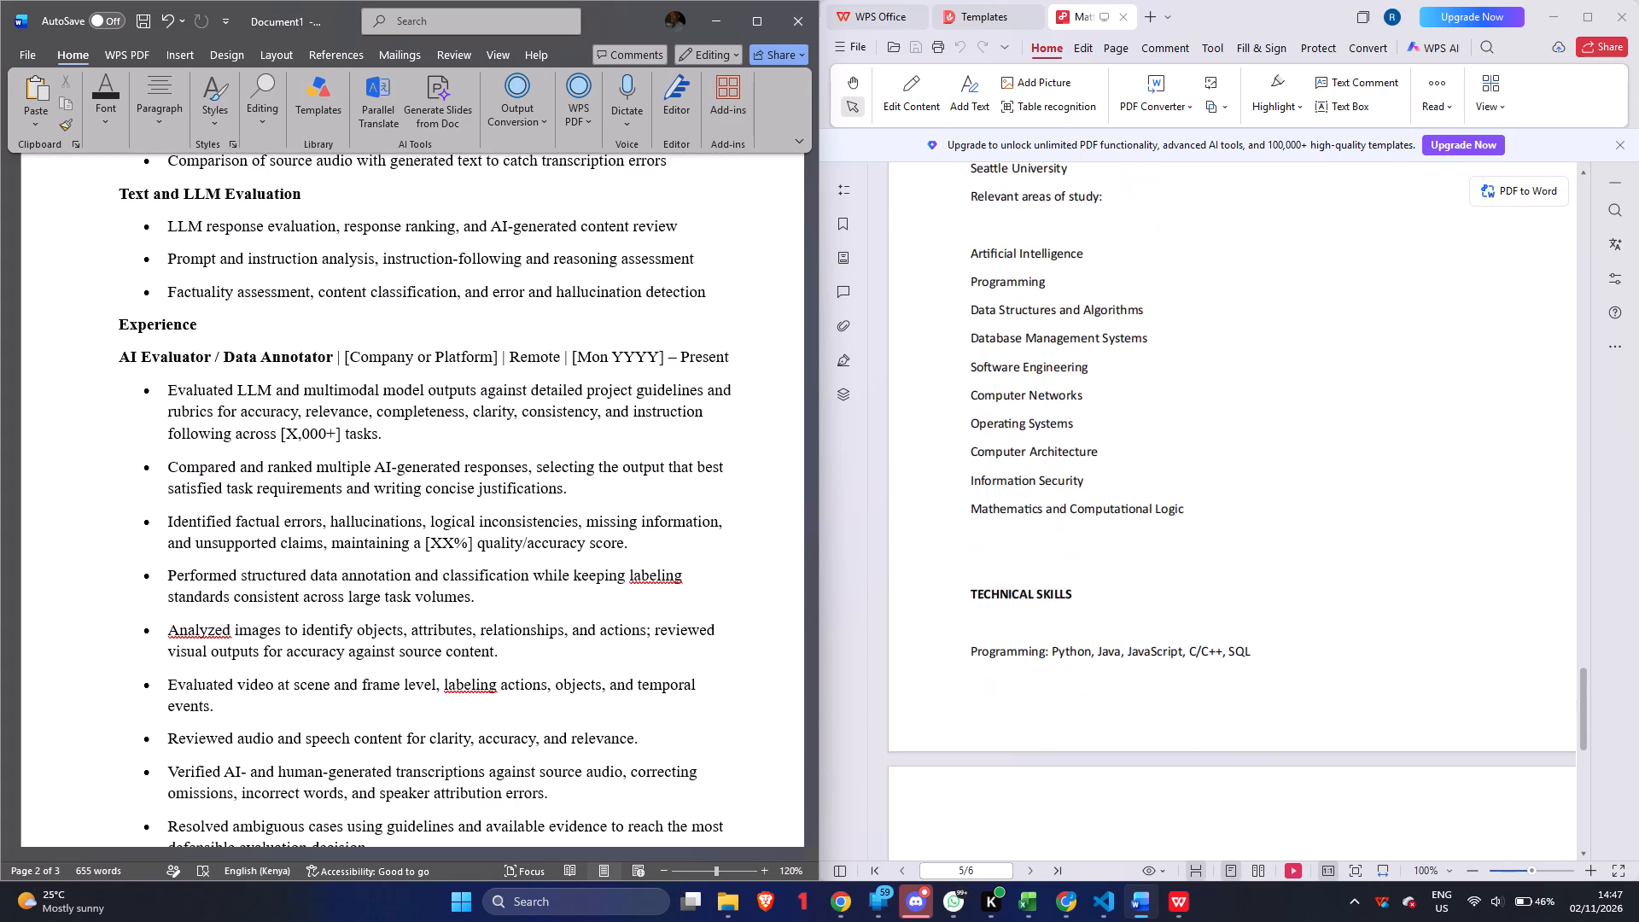
scroll(967, 483, "down", 10)
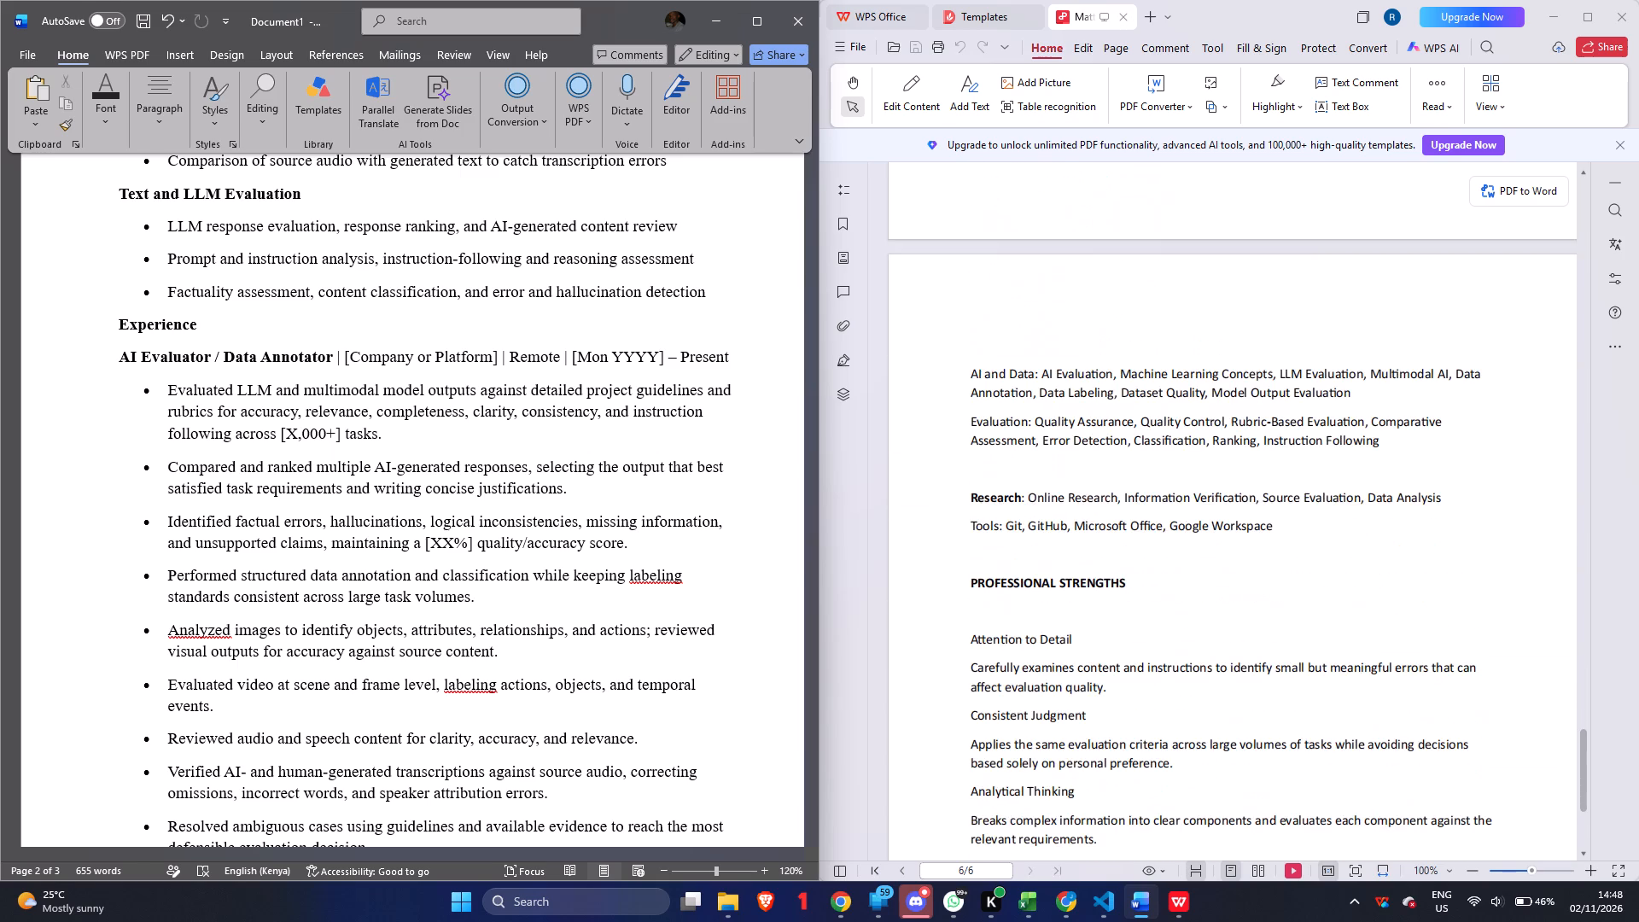
scroll(967, 483, "down", 7)
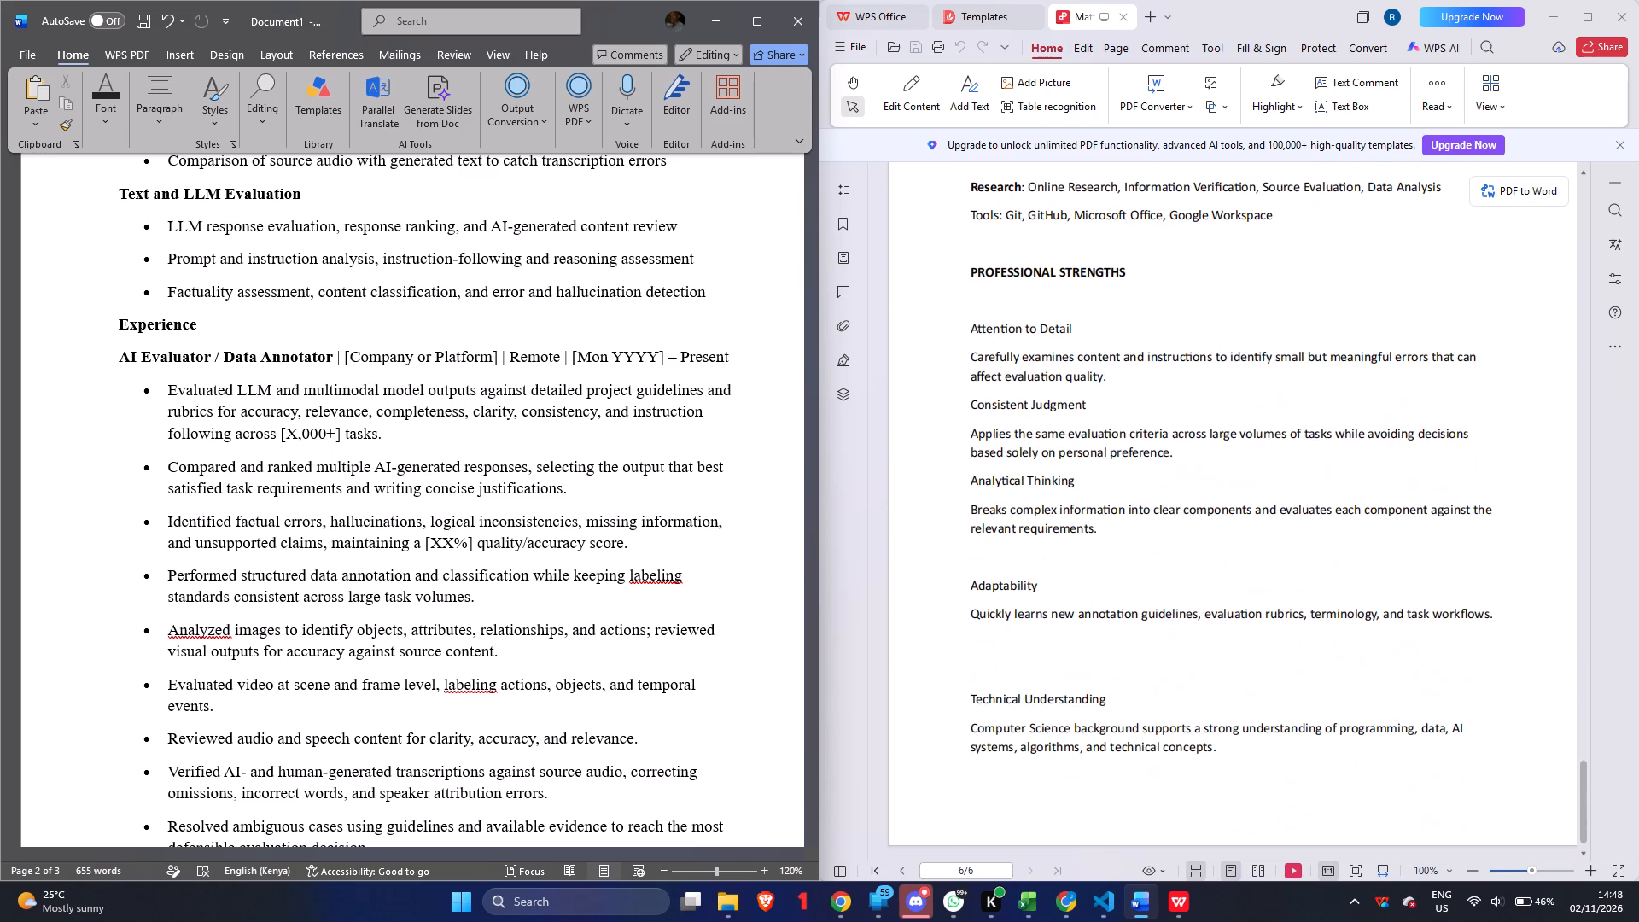
scroll(967, 483, "down", 2)
scroll(967, 483, "up", 13)
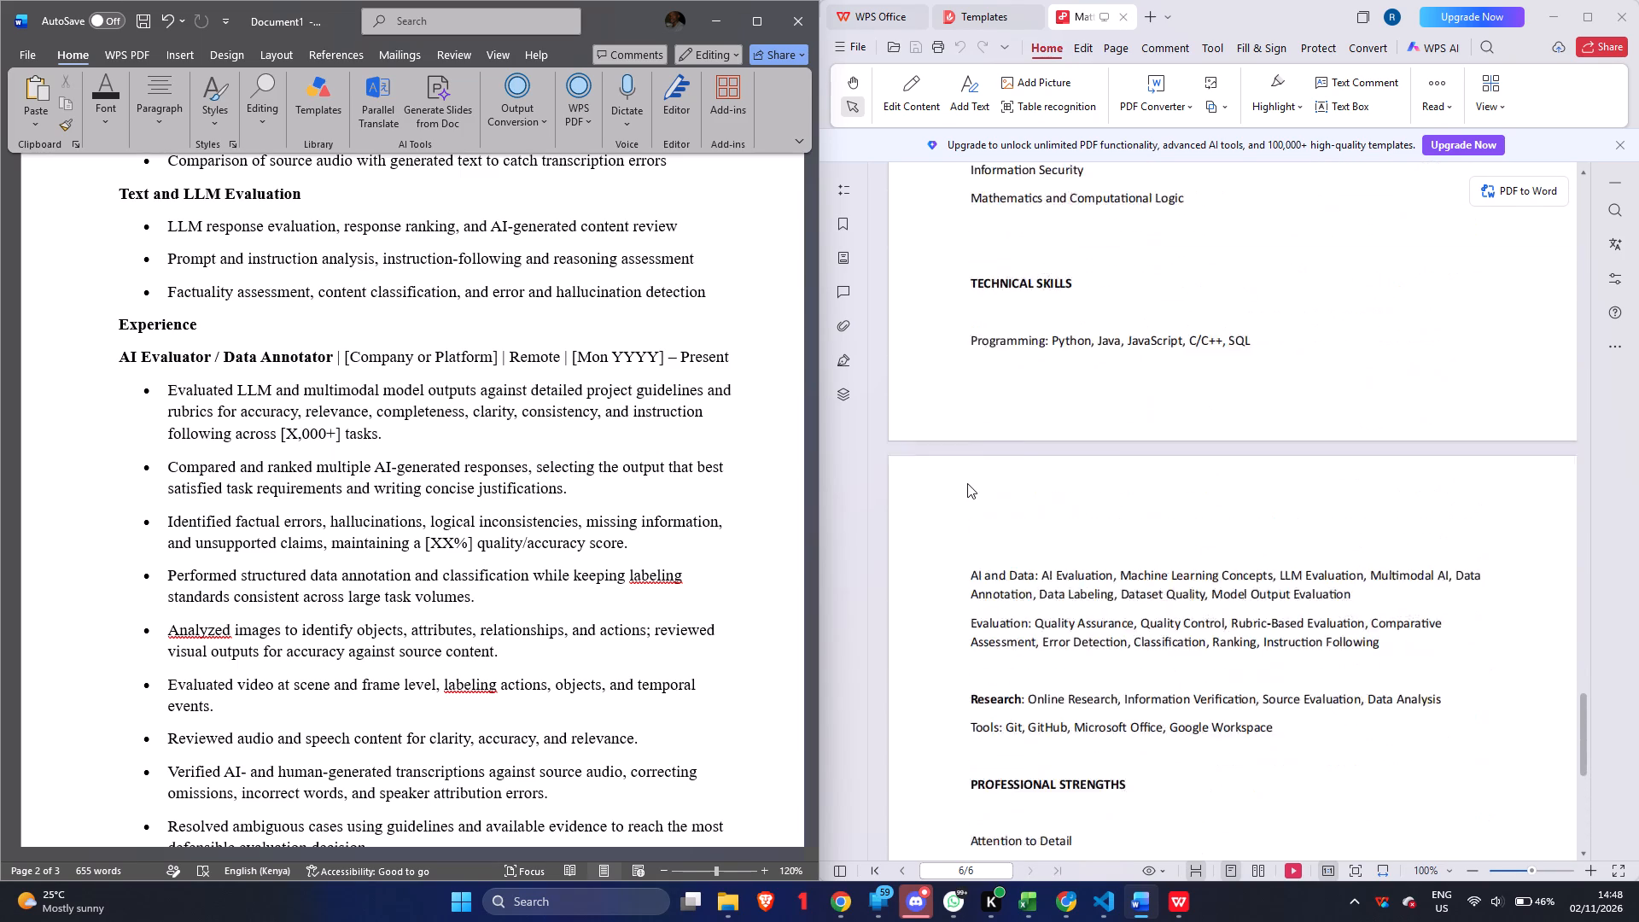
scroll(967, 483, "up", 11)
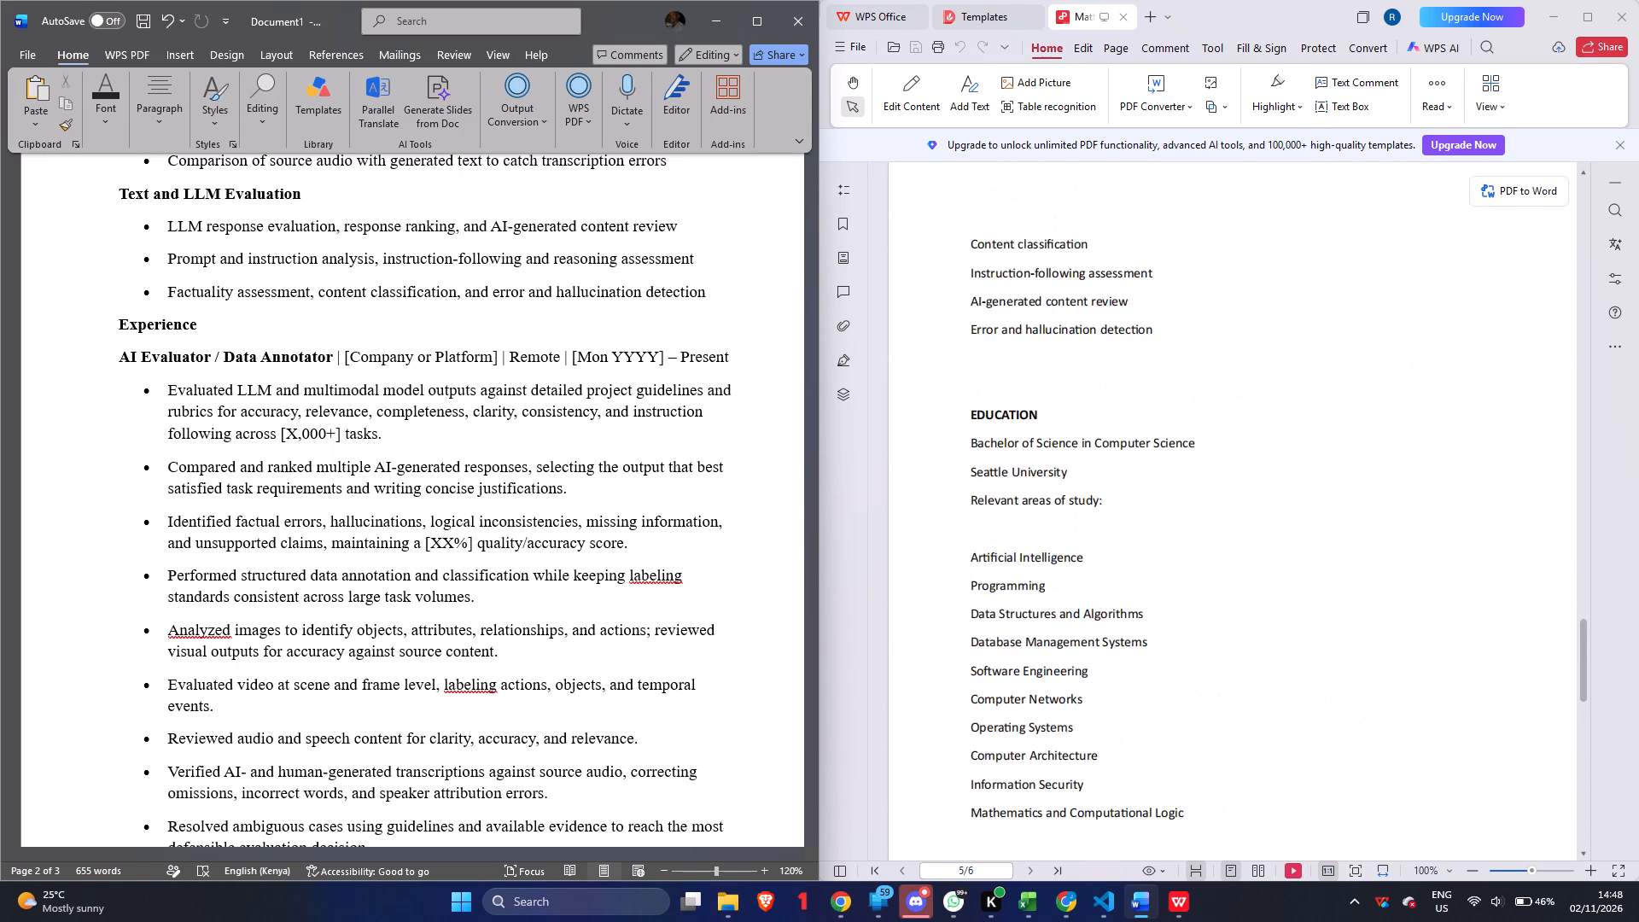
scroll(967, 483, "up", 7)
scroll(967, 483, "down", 1)
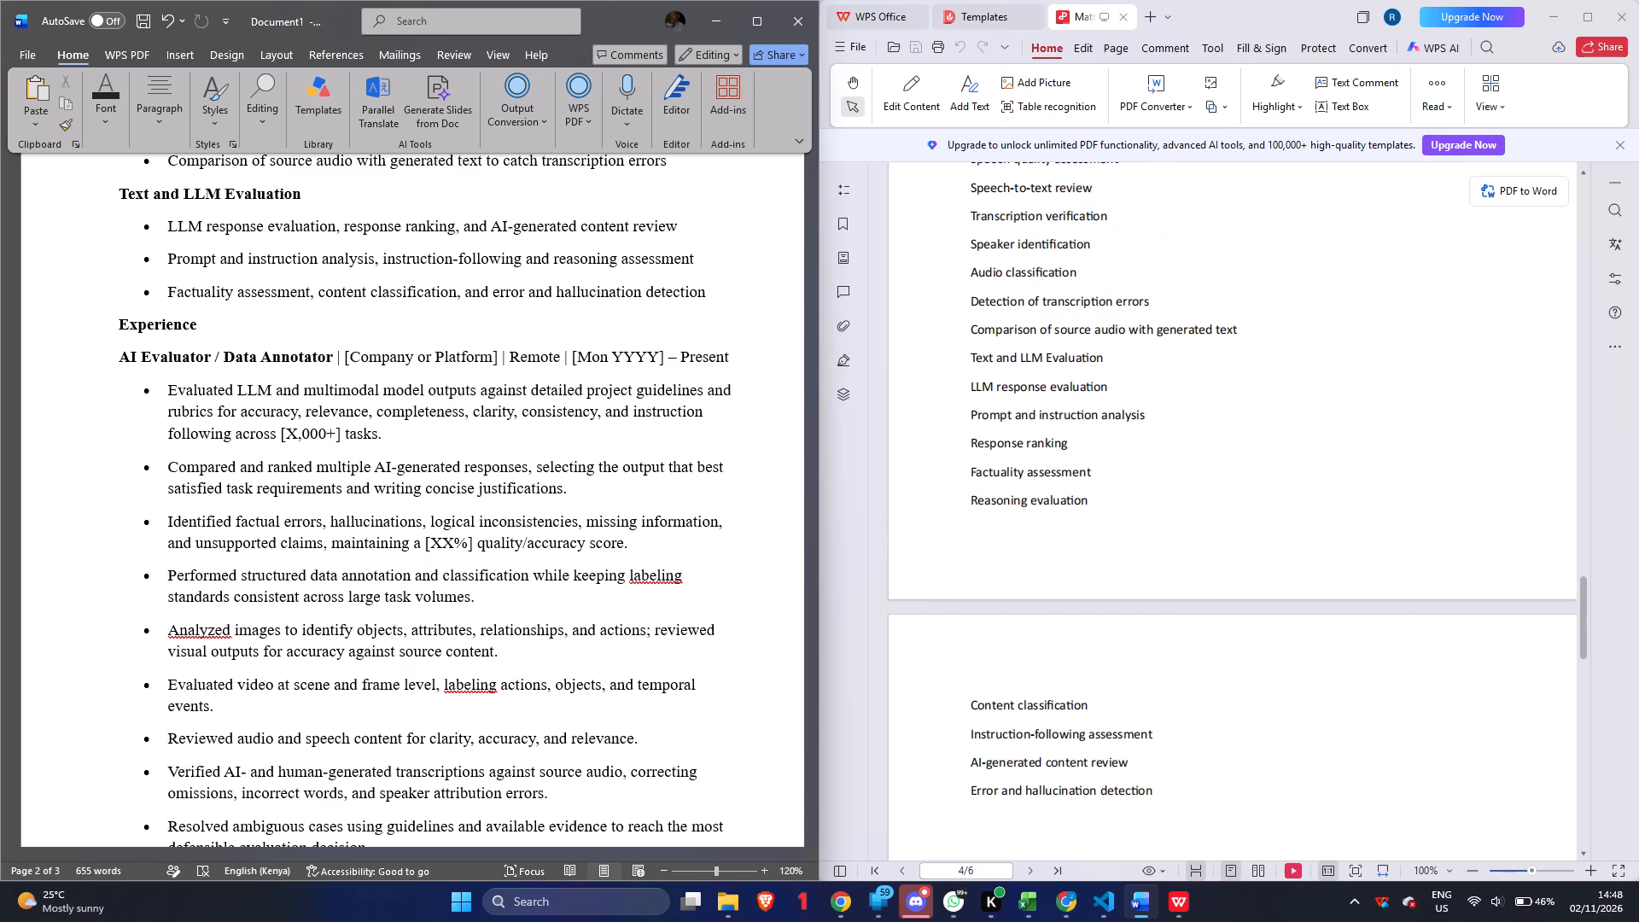
scroll(967, 483, "down", 5)
Remove the square brackets around the YYYY placeholder in the Education degree line of the Word resume.
scroll(551, 480, "down", 2)
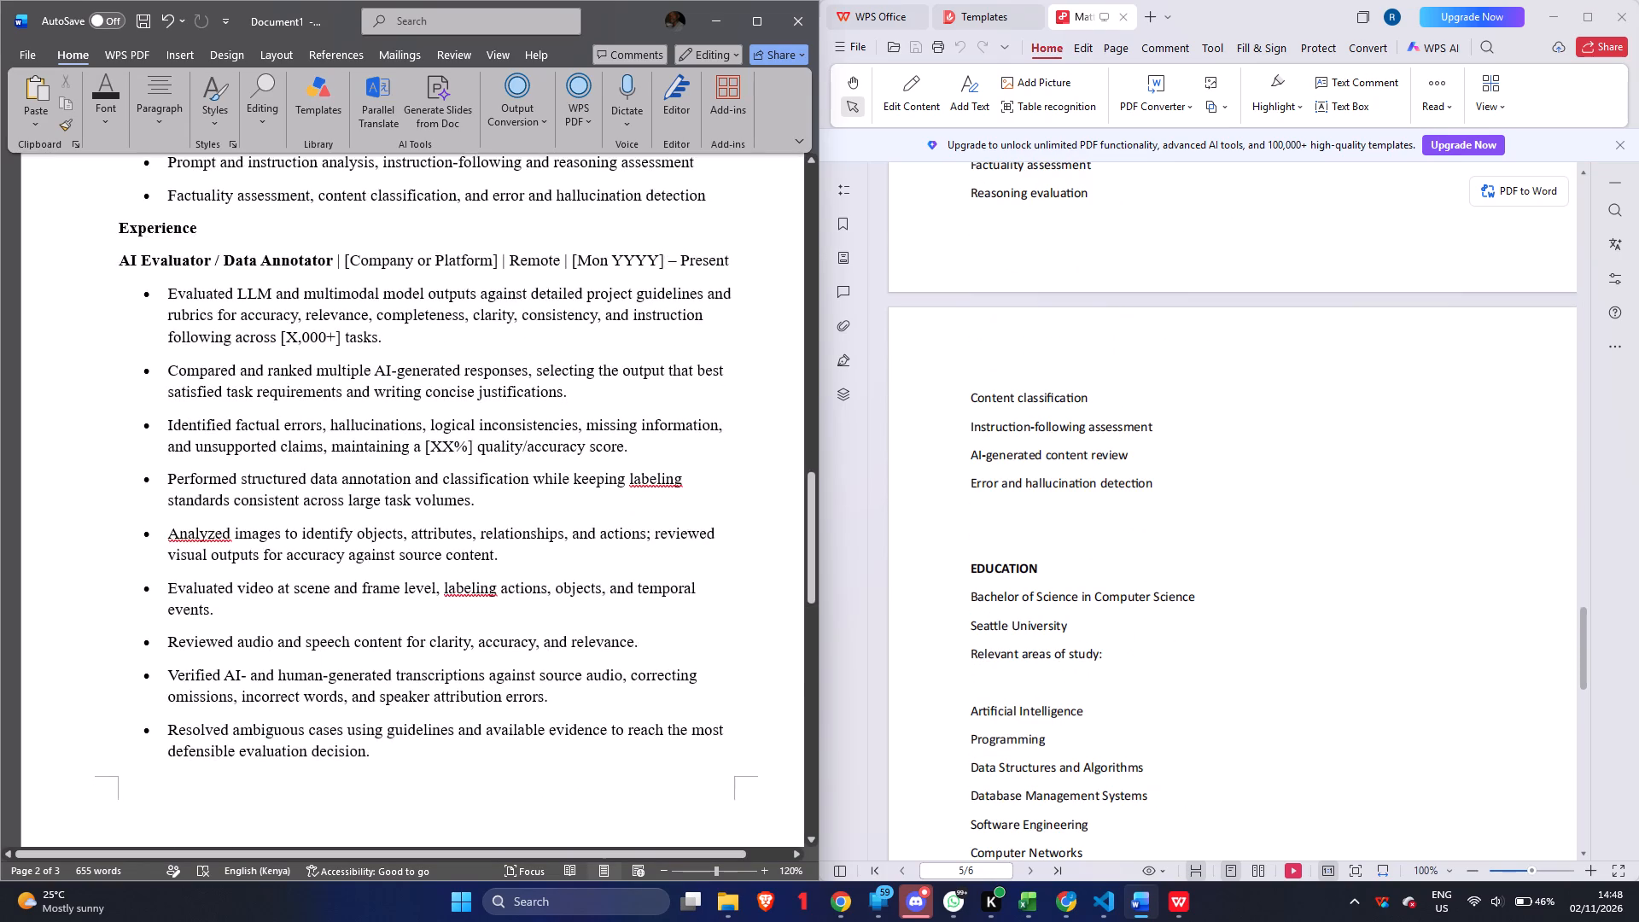
scroll(545, 480, "down", 11)
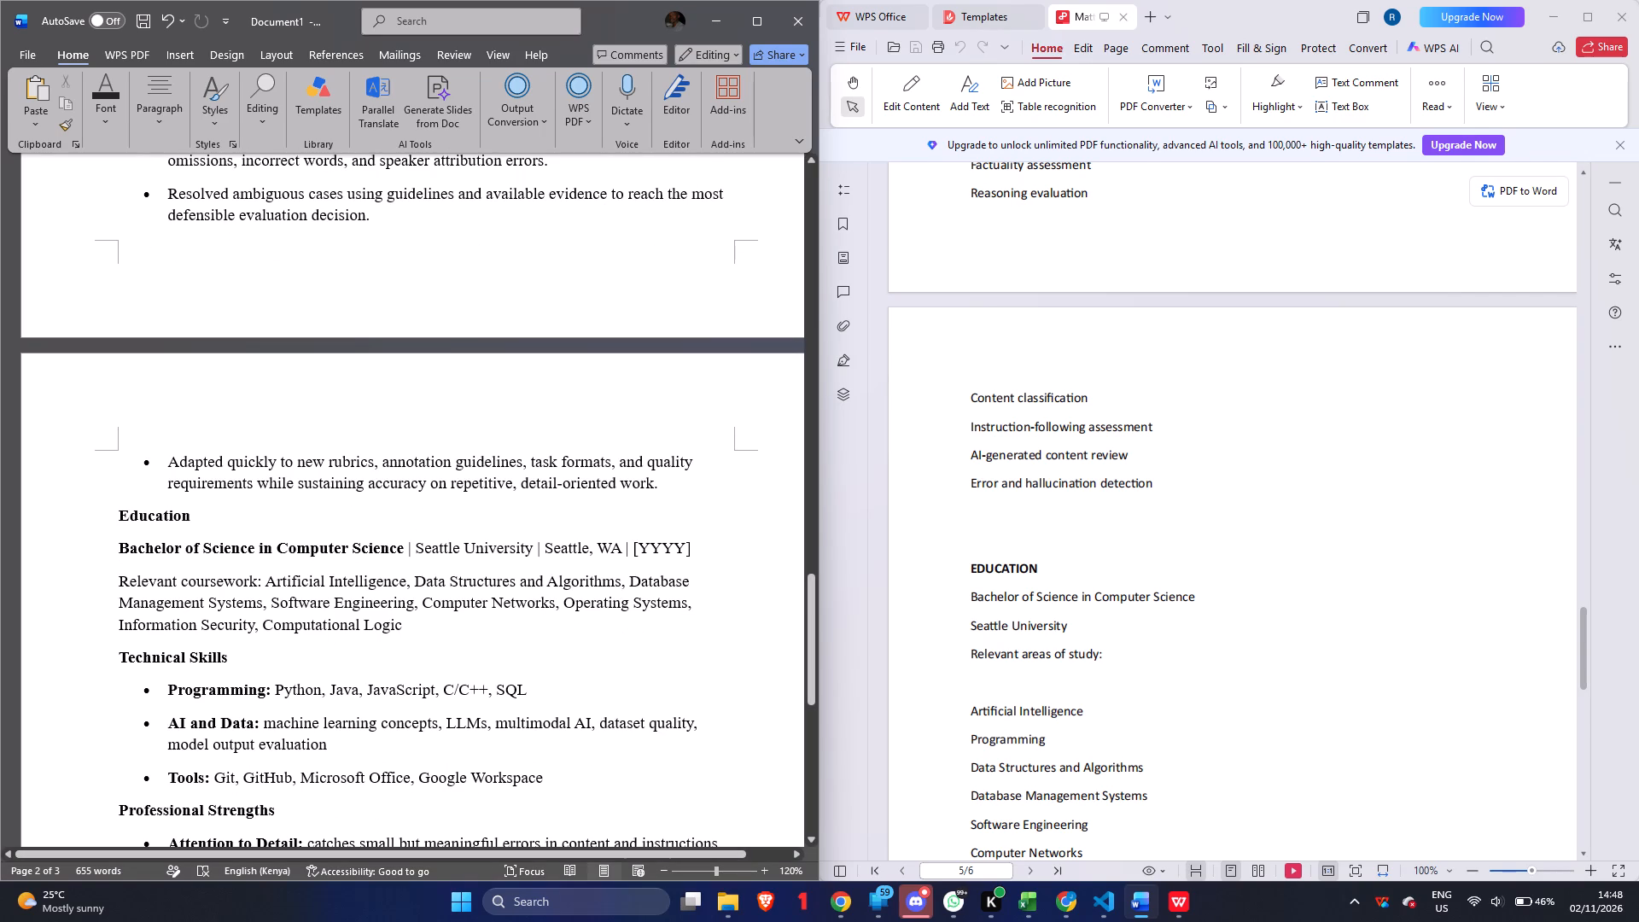
left_click(685, 550)
left_click(693, 546)
key("BackSpace")
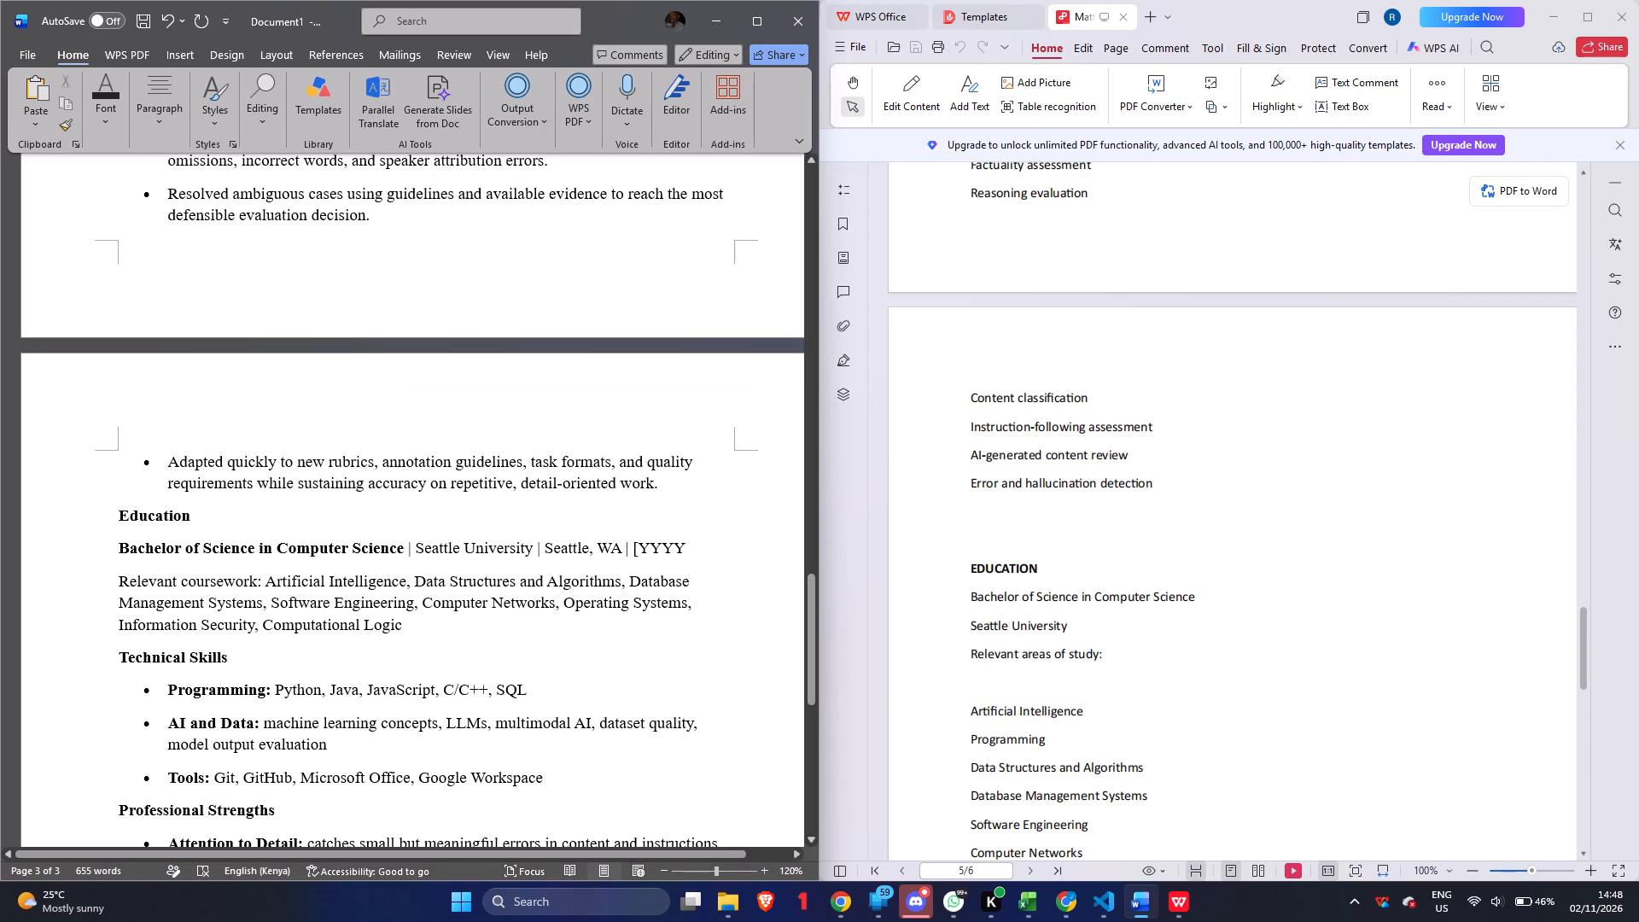
left_click(635, 551)
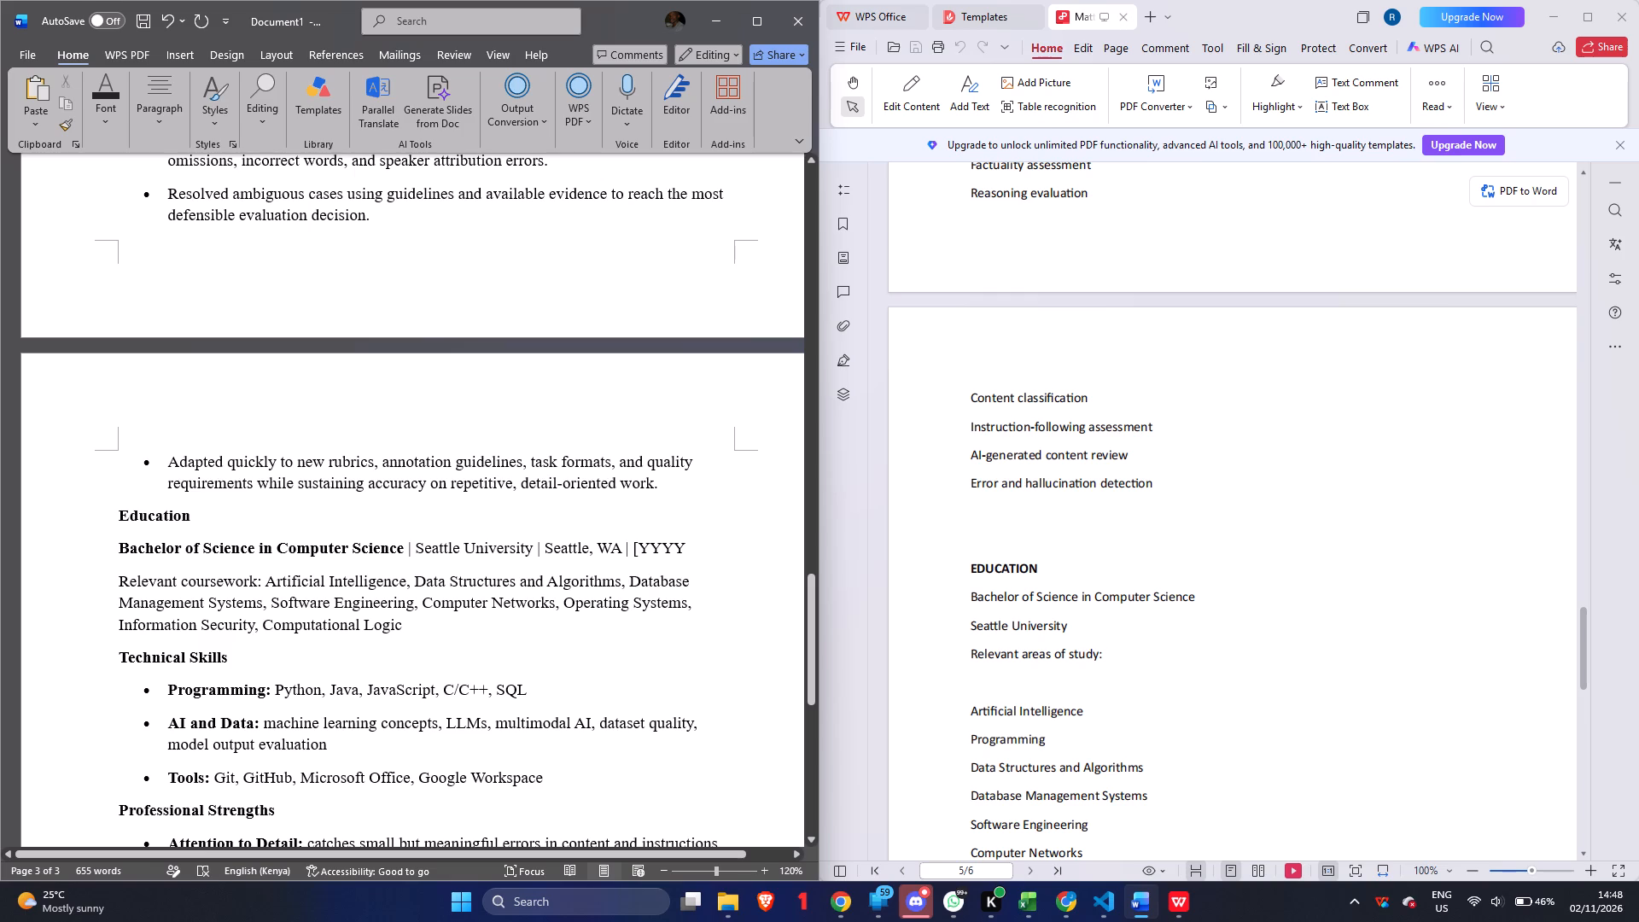
key("Delete")
Remove the vertical bar before "Seattle University" in the degree line and replace the one after it with a comma.
left_click(415, 542)
key("BackSpace")
key("BackSpace")
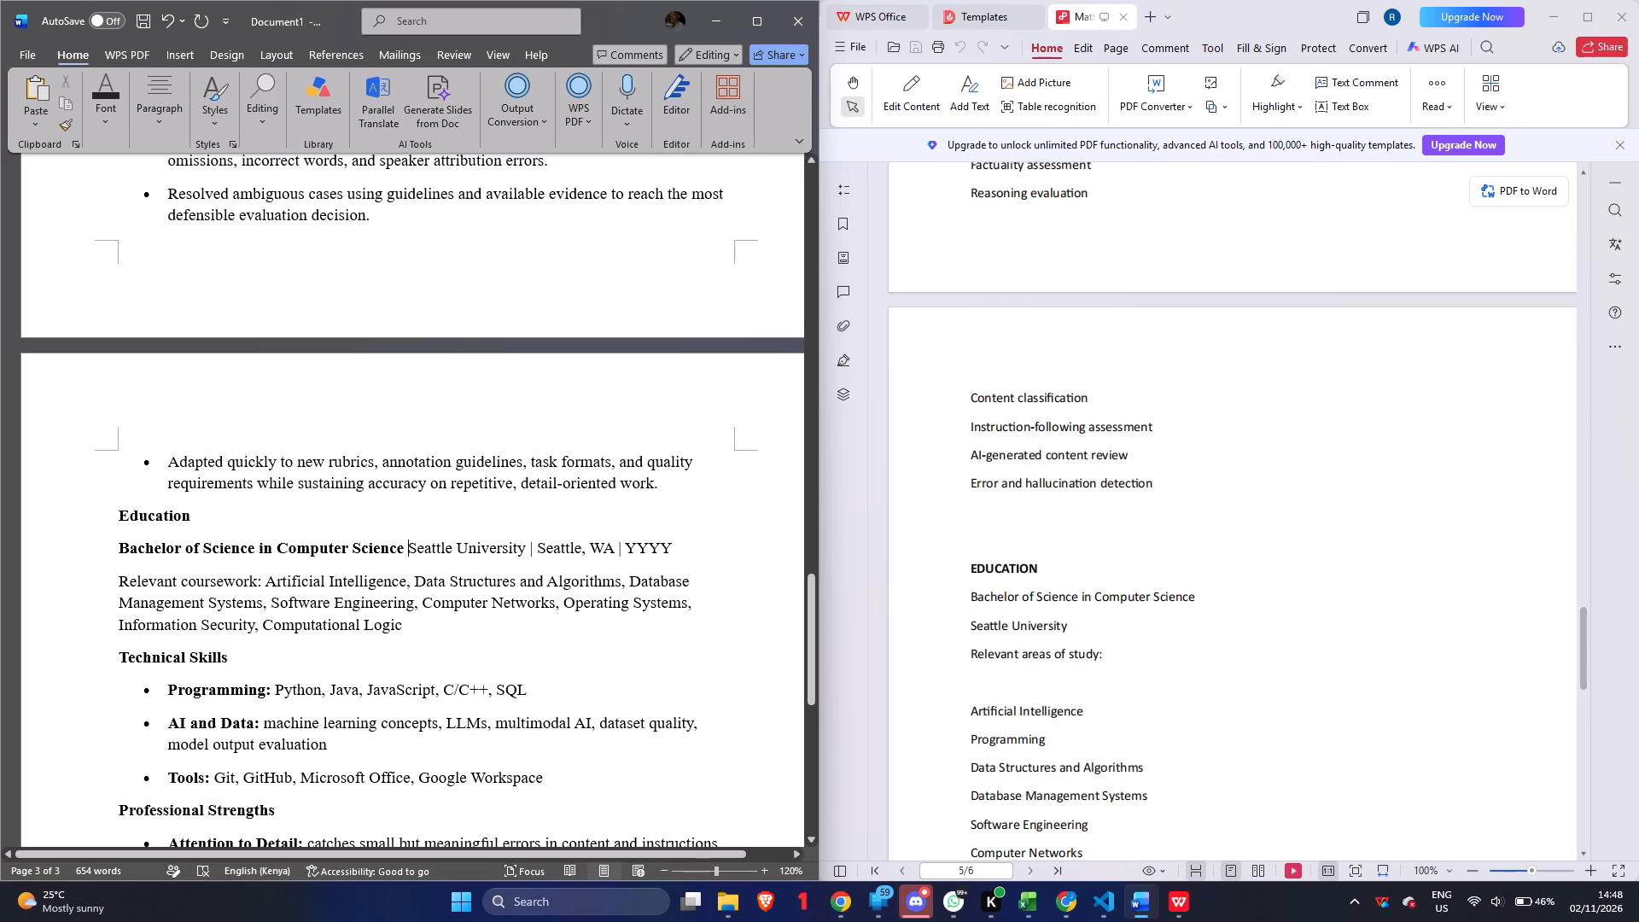
left_click(535, 546)
key("BackSpace")
key("BackSpace")
key("BackSpace")
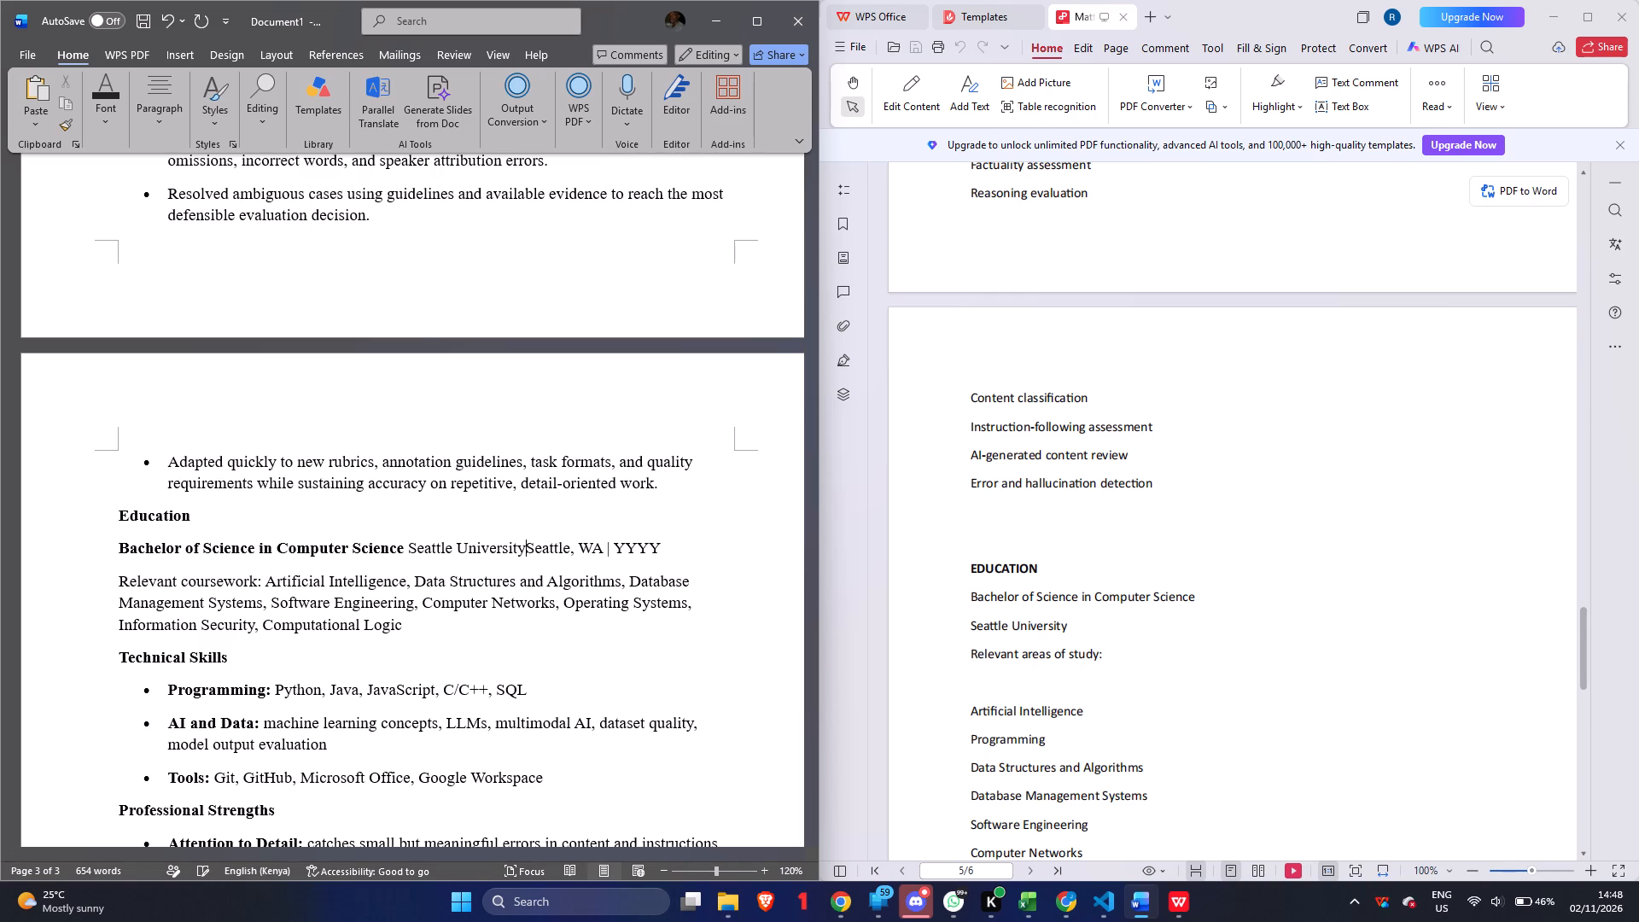
type(",")
key("space")
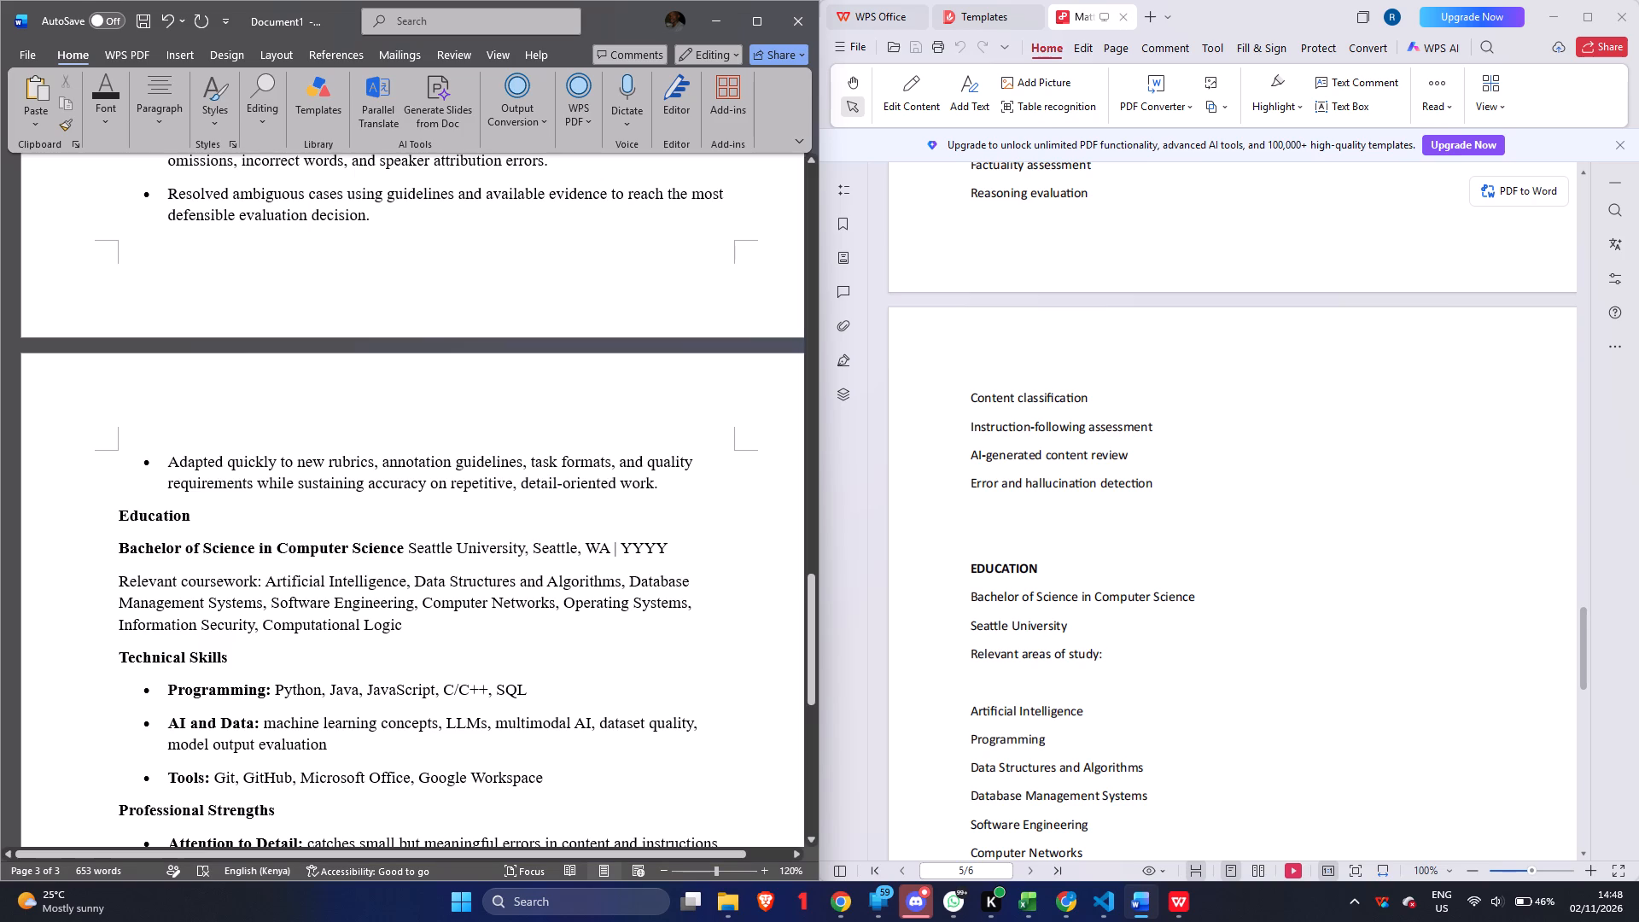
Replace the vertical bar and YYYY placeholder in the Education degree line with 2023, set off from "Seattle, WA" by a tab.
left_click(615, 549)
key("Delete")
key("Delete")
key("Delete")
key("Delete")
key("Delete")
key("Delete")
key("Tab")
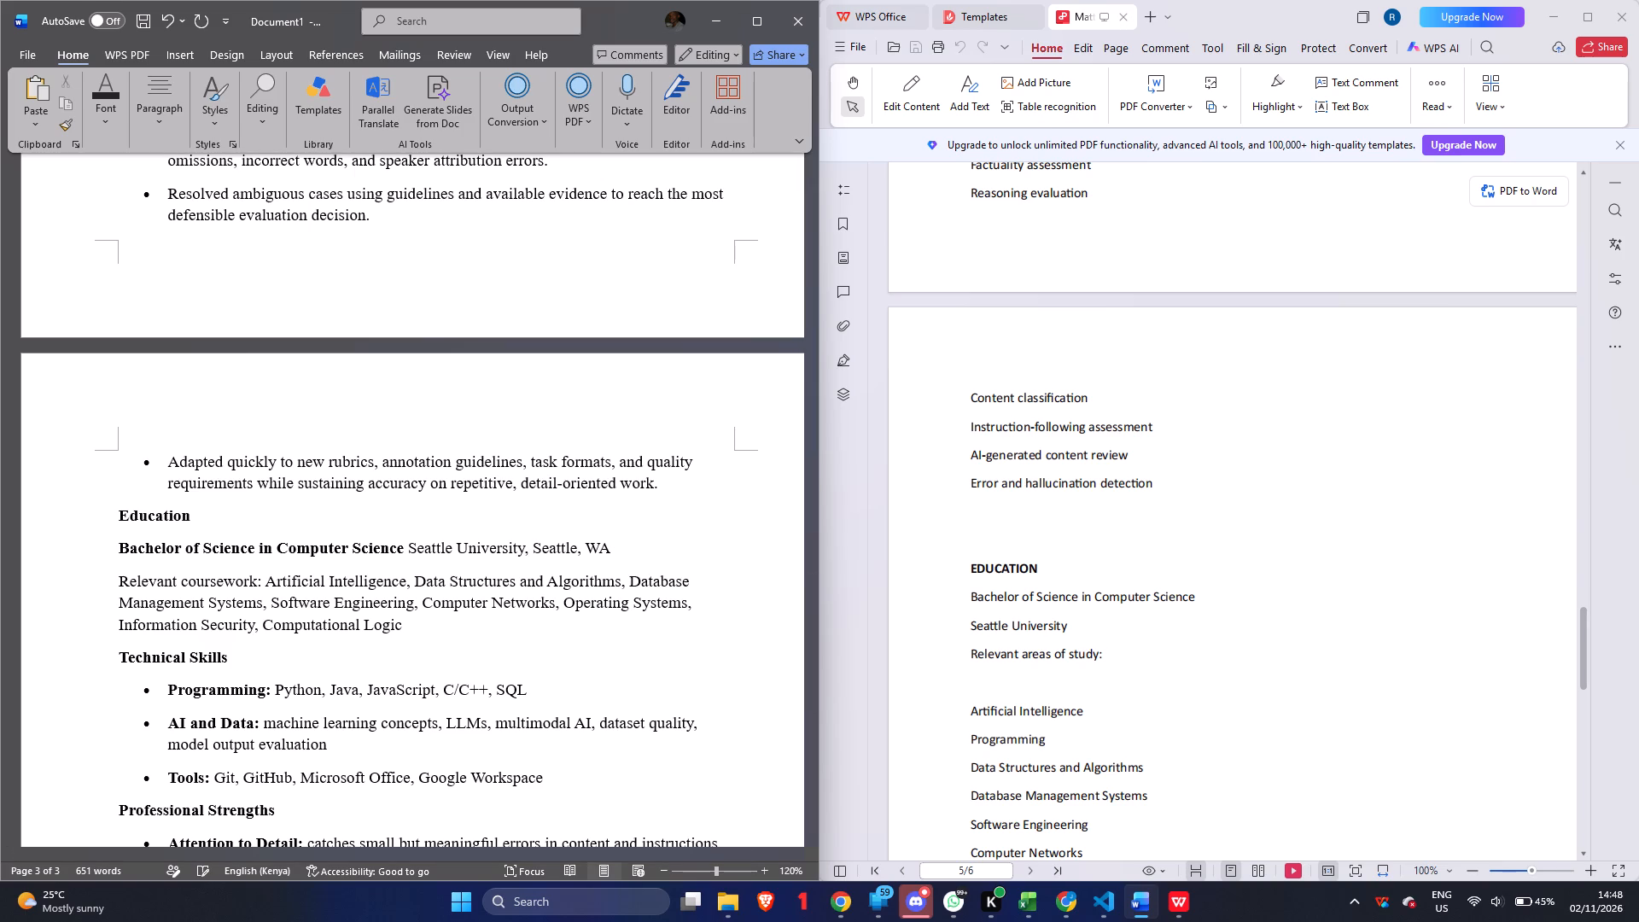
key("Tab")
type("202")
key("3")
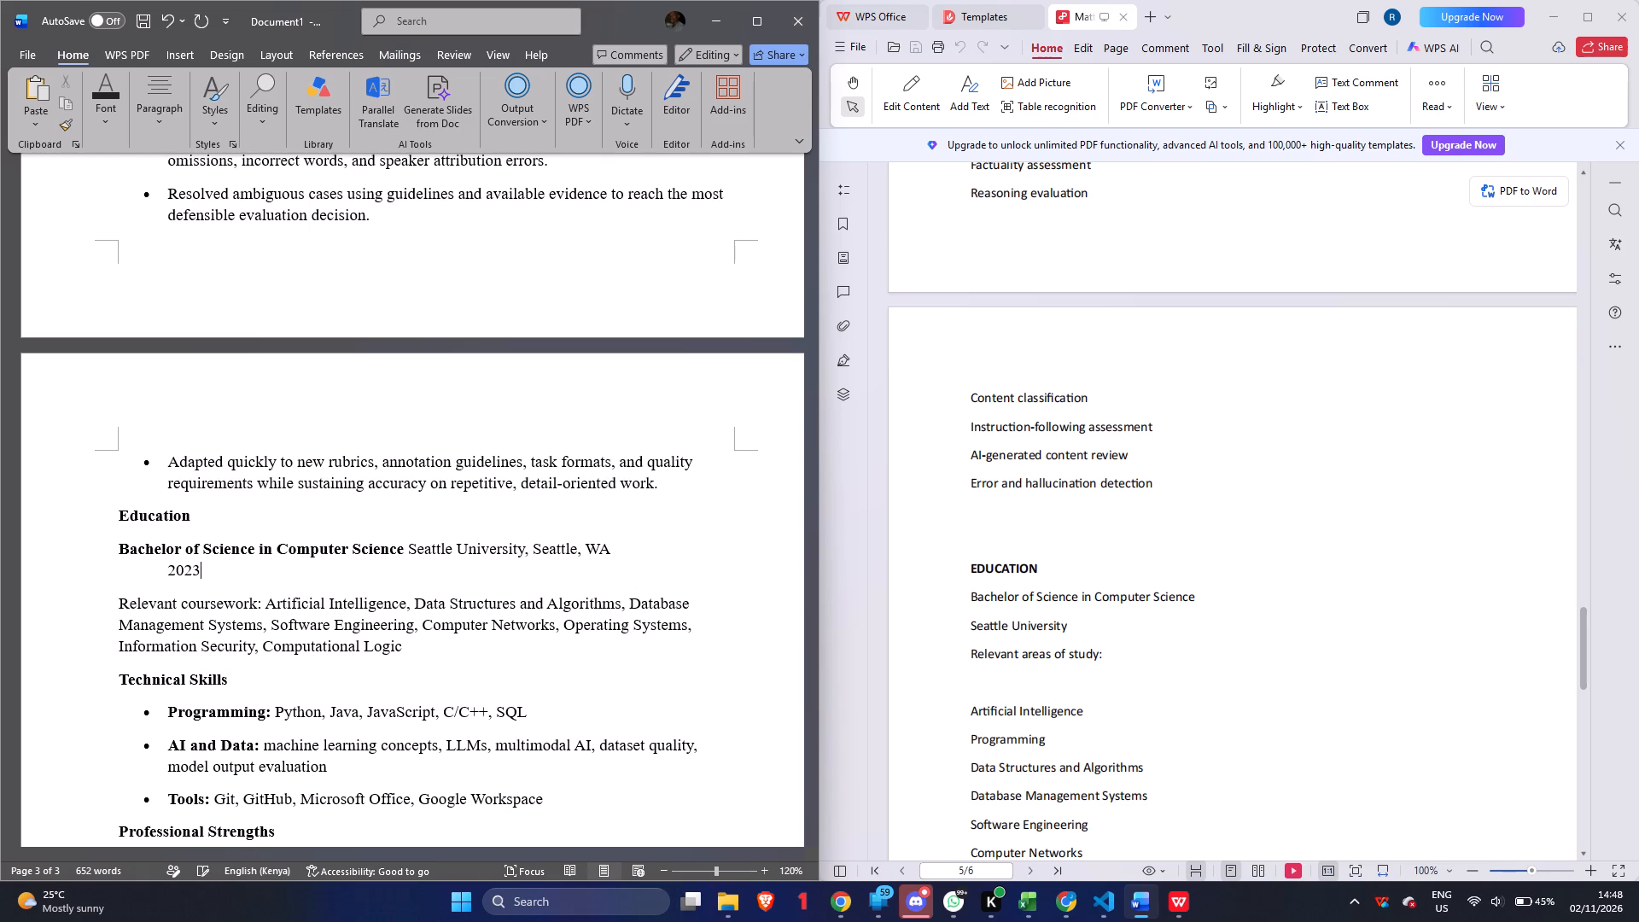
left_click(166, 566)
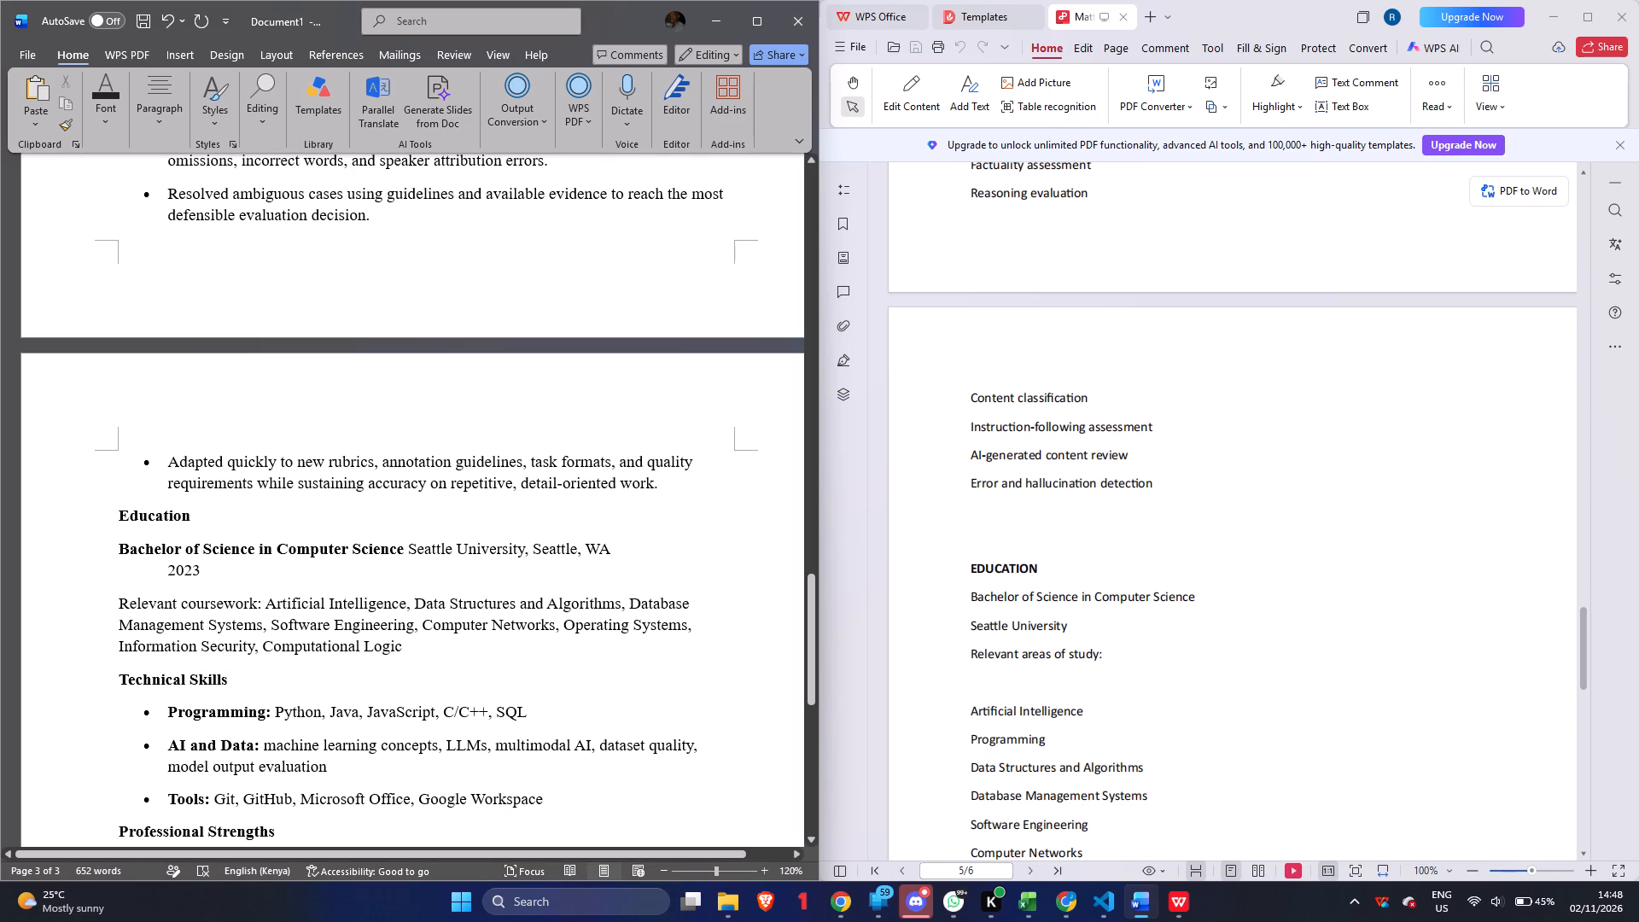
key("BackSpace")
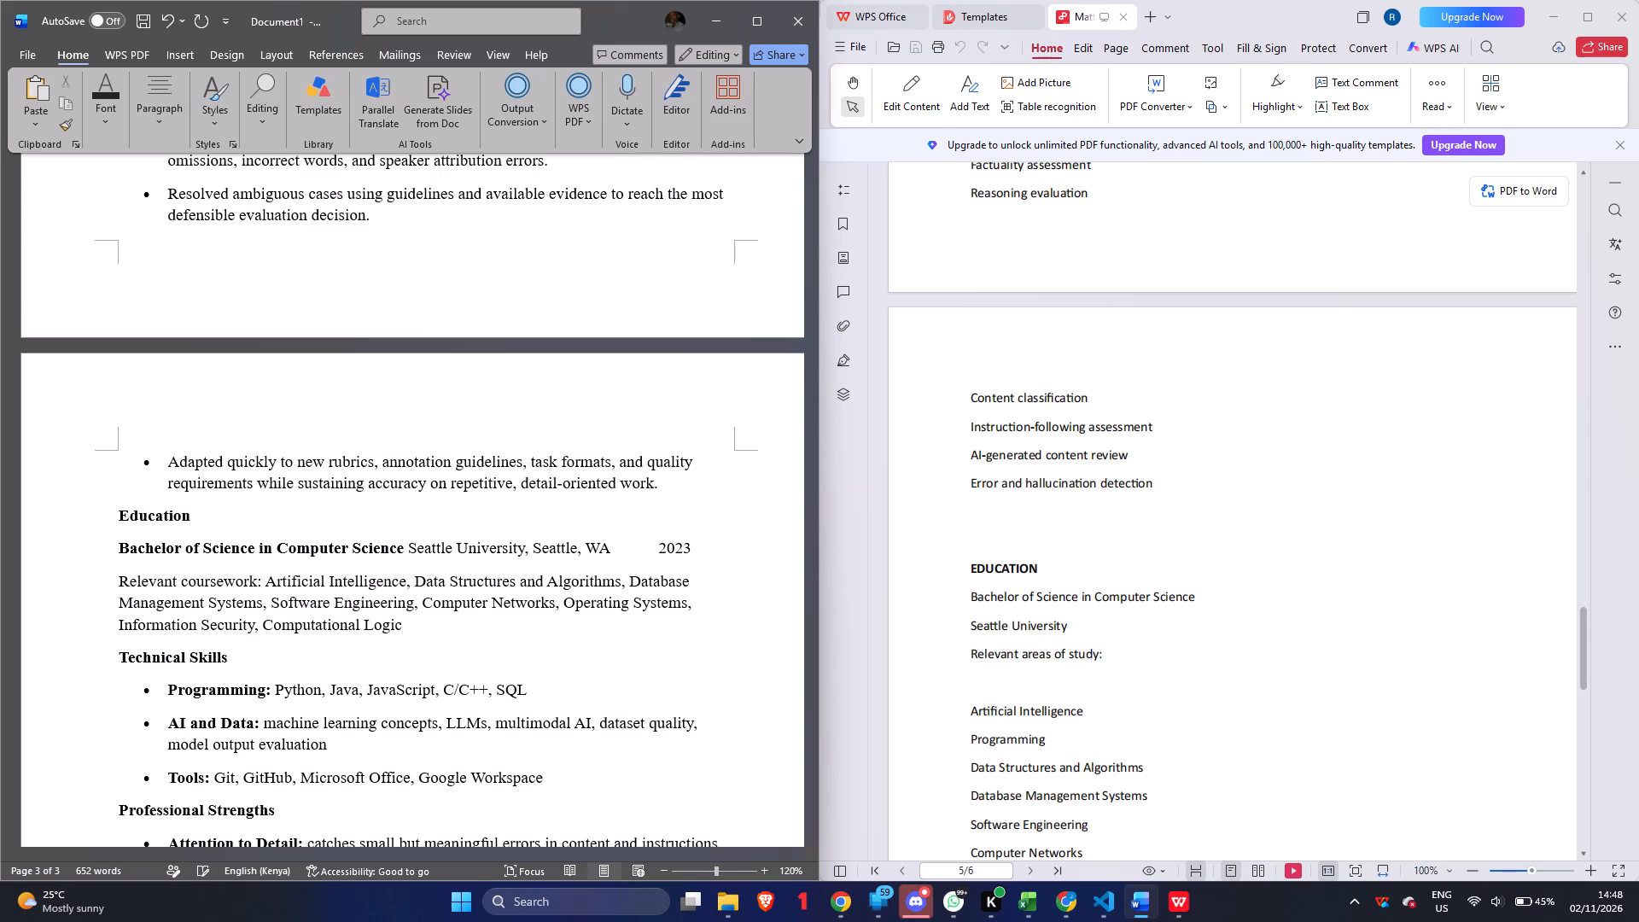
Make the year 2023 in the Education degree line bold.
left_click_drag(718, 545, 633, 548)
left_click(663, 548)
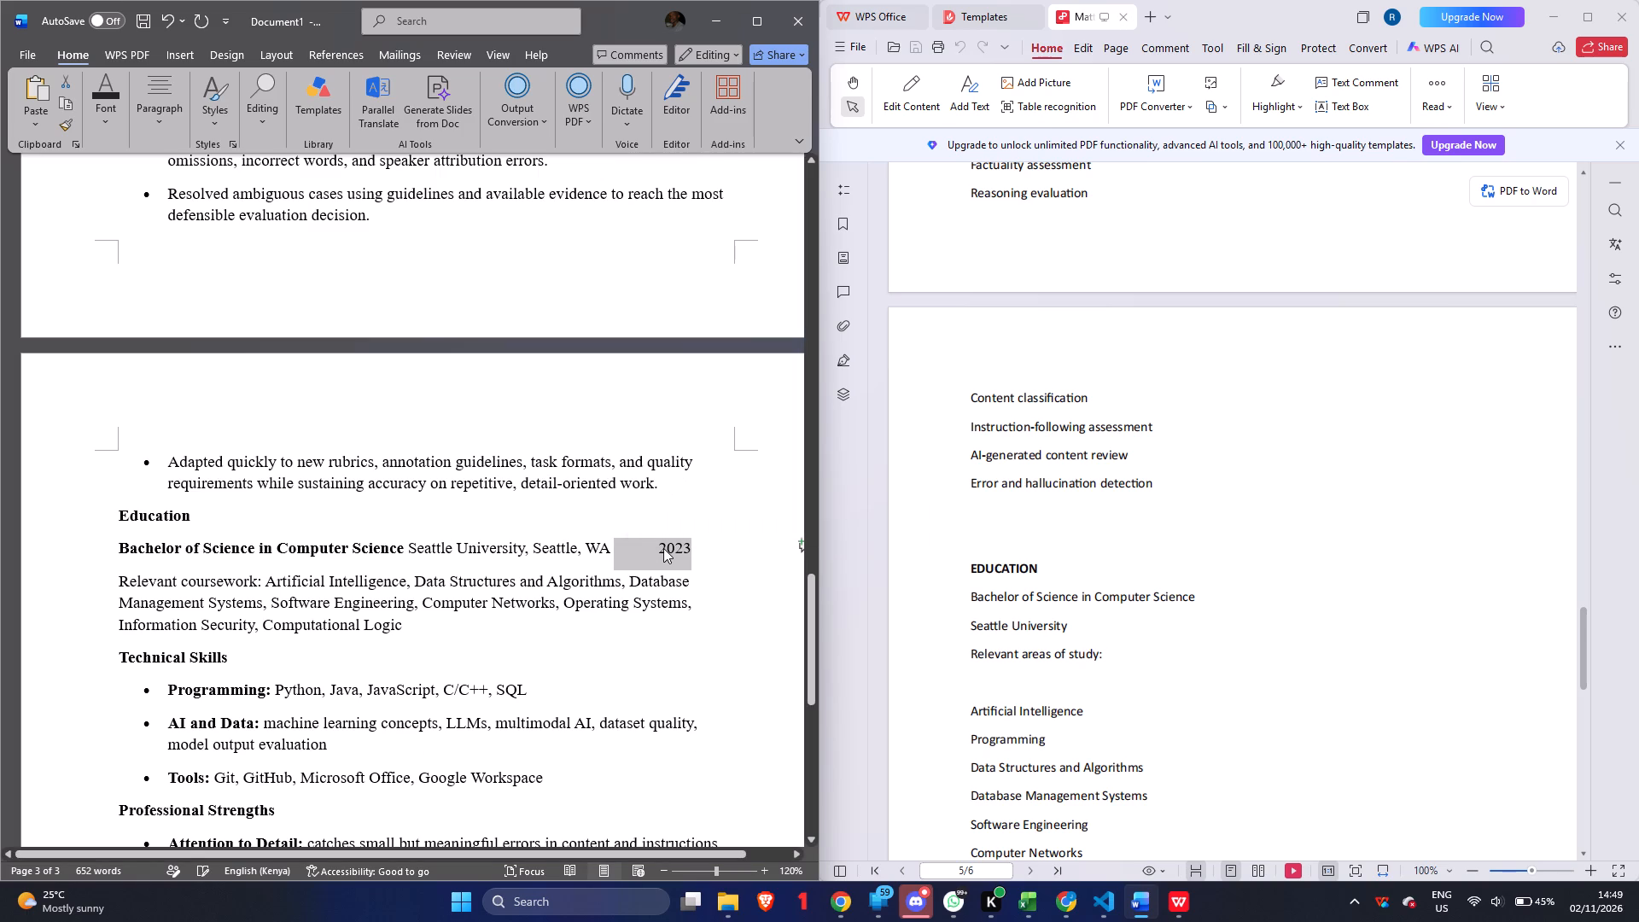
left_click_drag(657, 547, 689, 549)
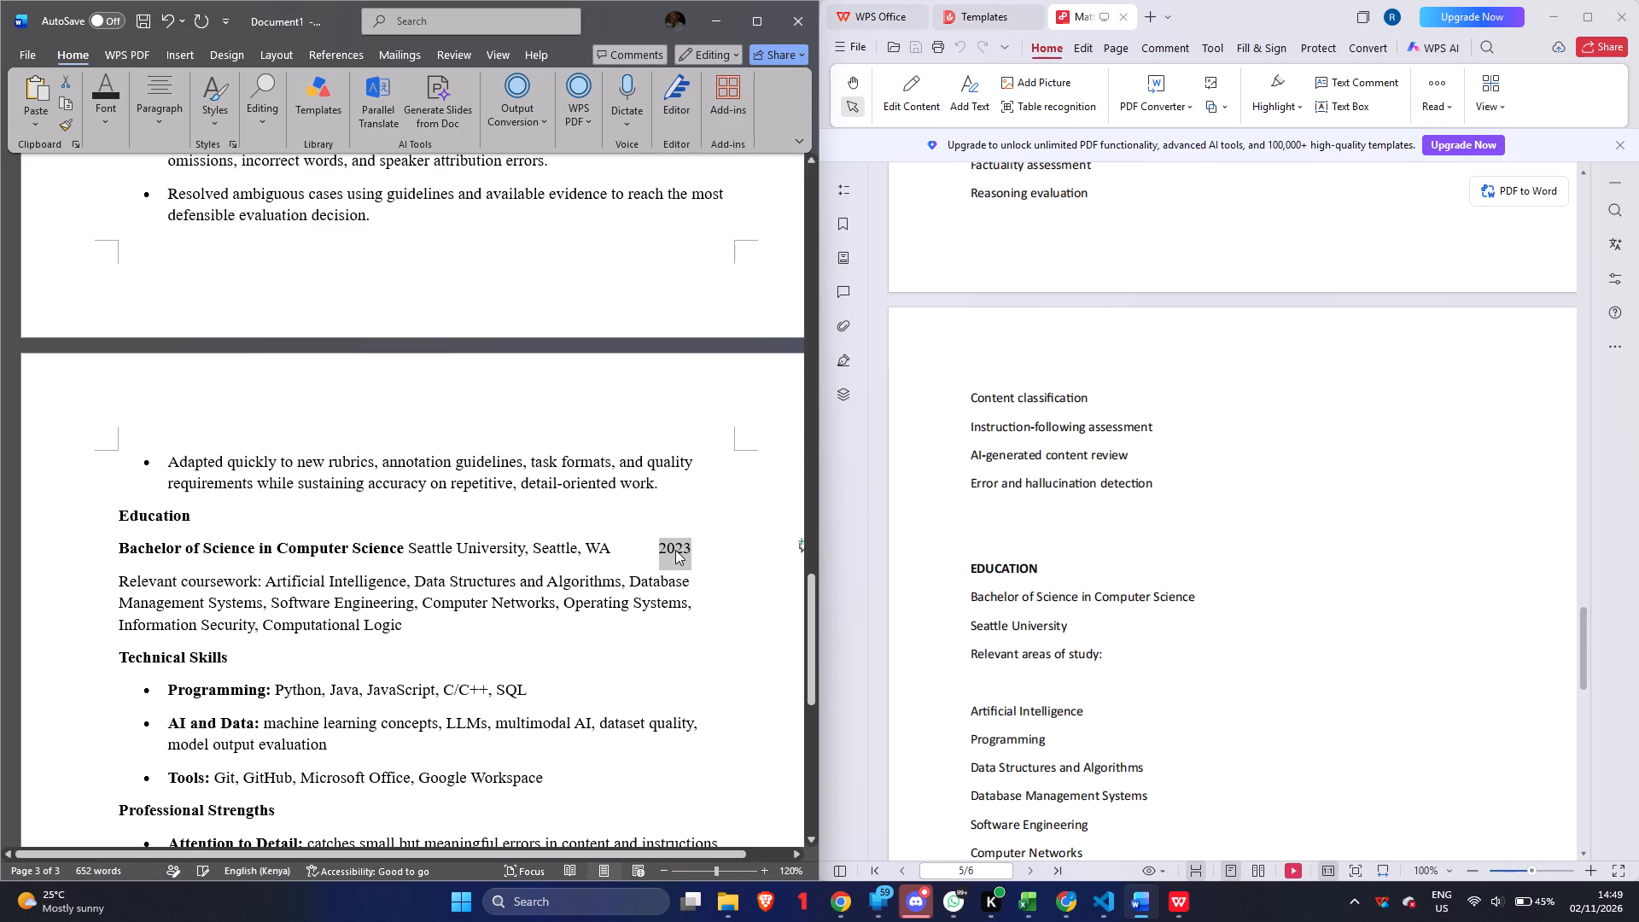
key("ctrl+b")
Apply the suggested correction to the flagged "Detail:" under Professional Strengths, and add a regular-weight colon directly after "Attention to Detail".
scroll(505, 627, "down", 6)
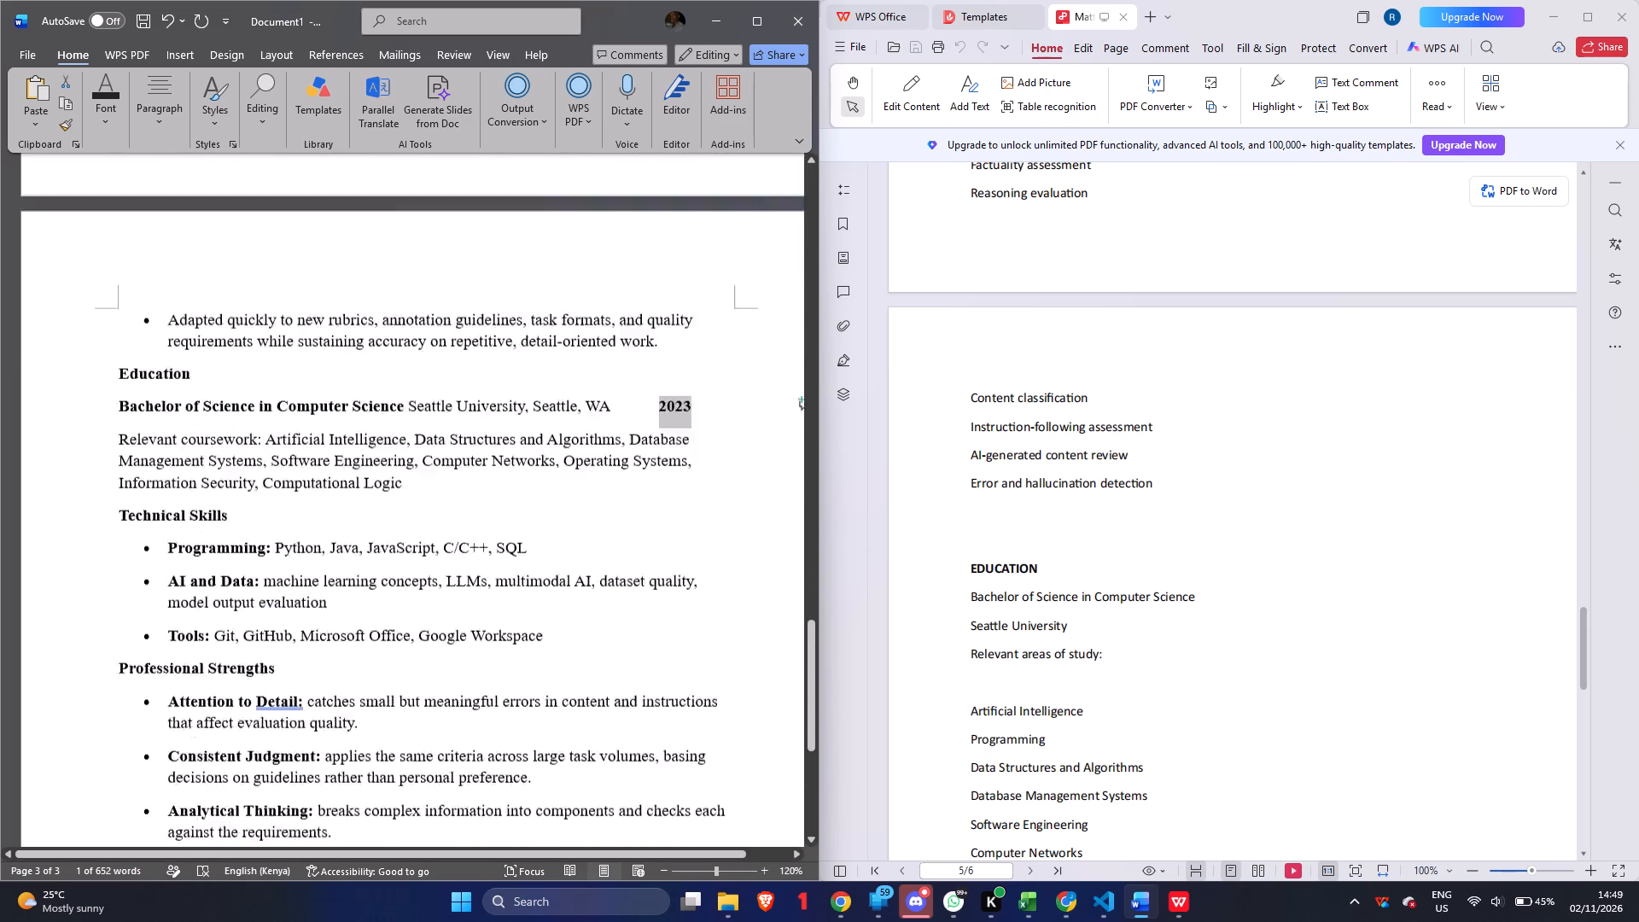
scroll(503, 630, "down", 5)
scroll(503, 630, "up", 3)
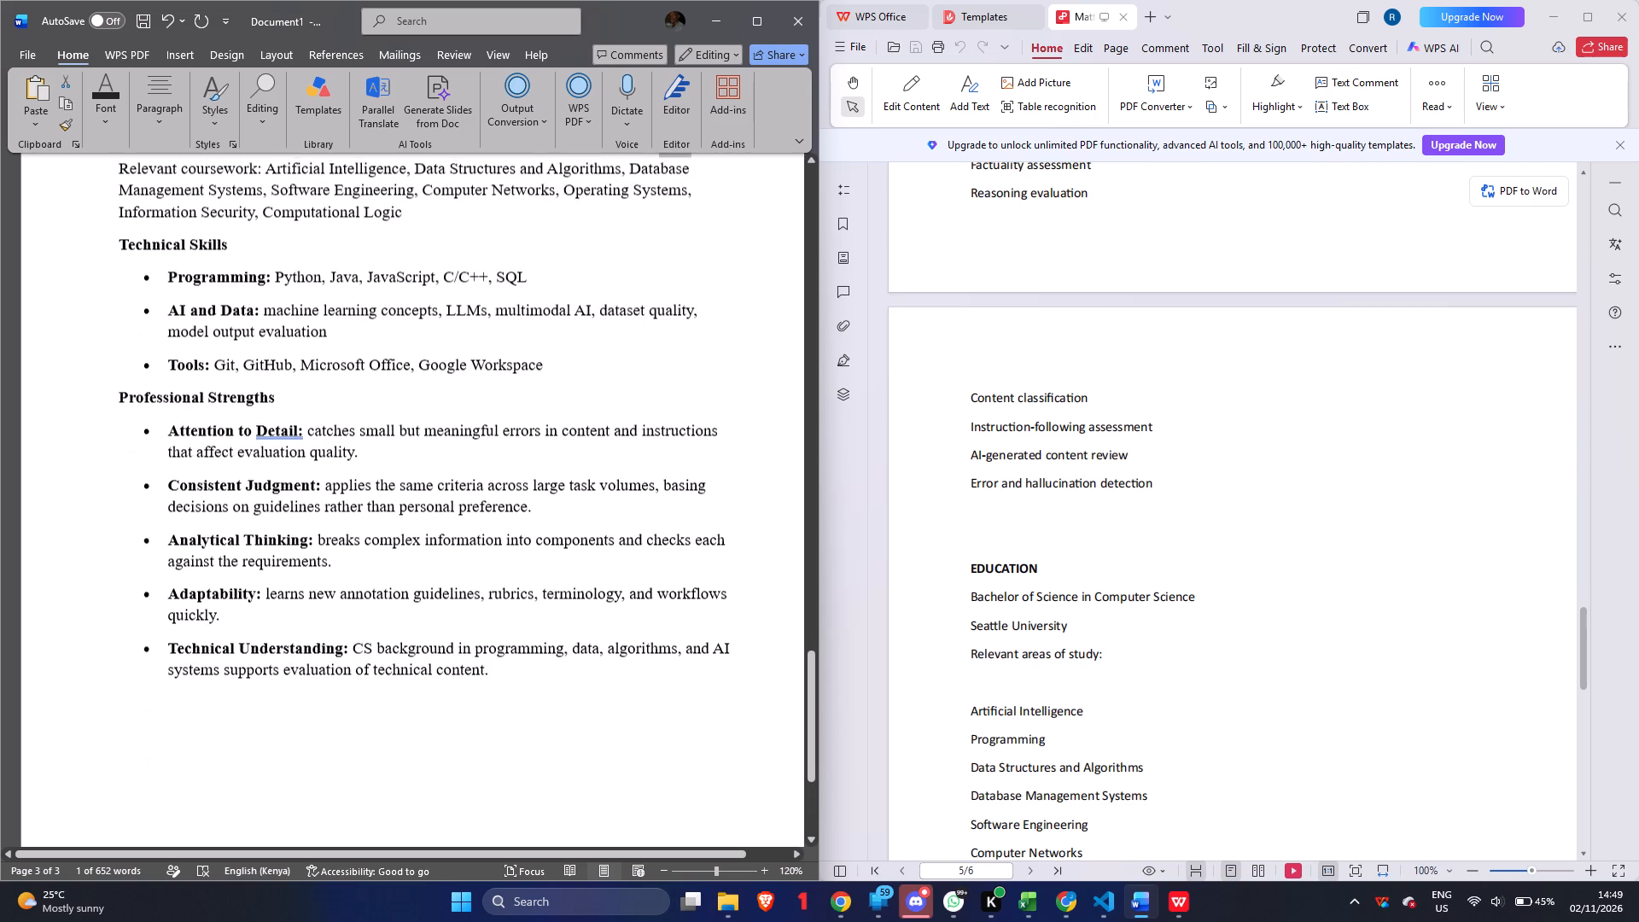
scroll(503, 630, "up", 3)
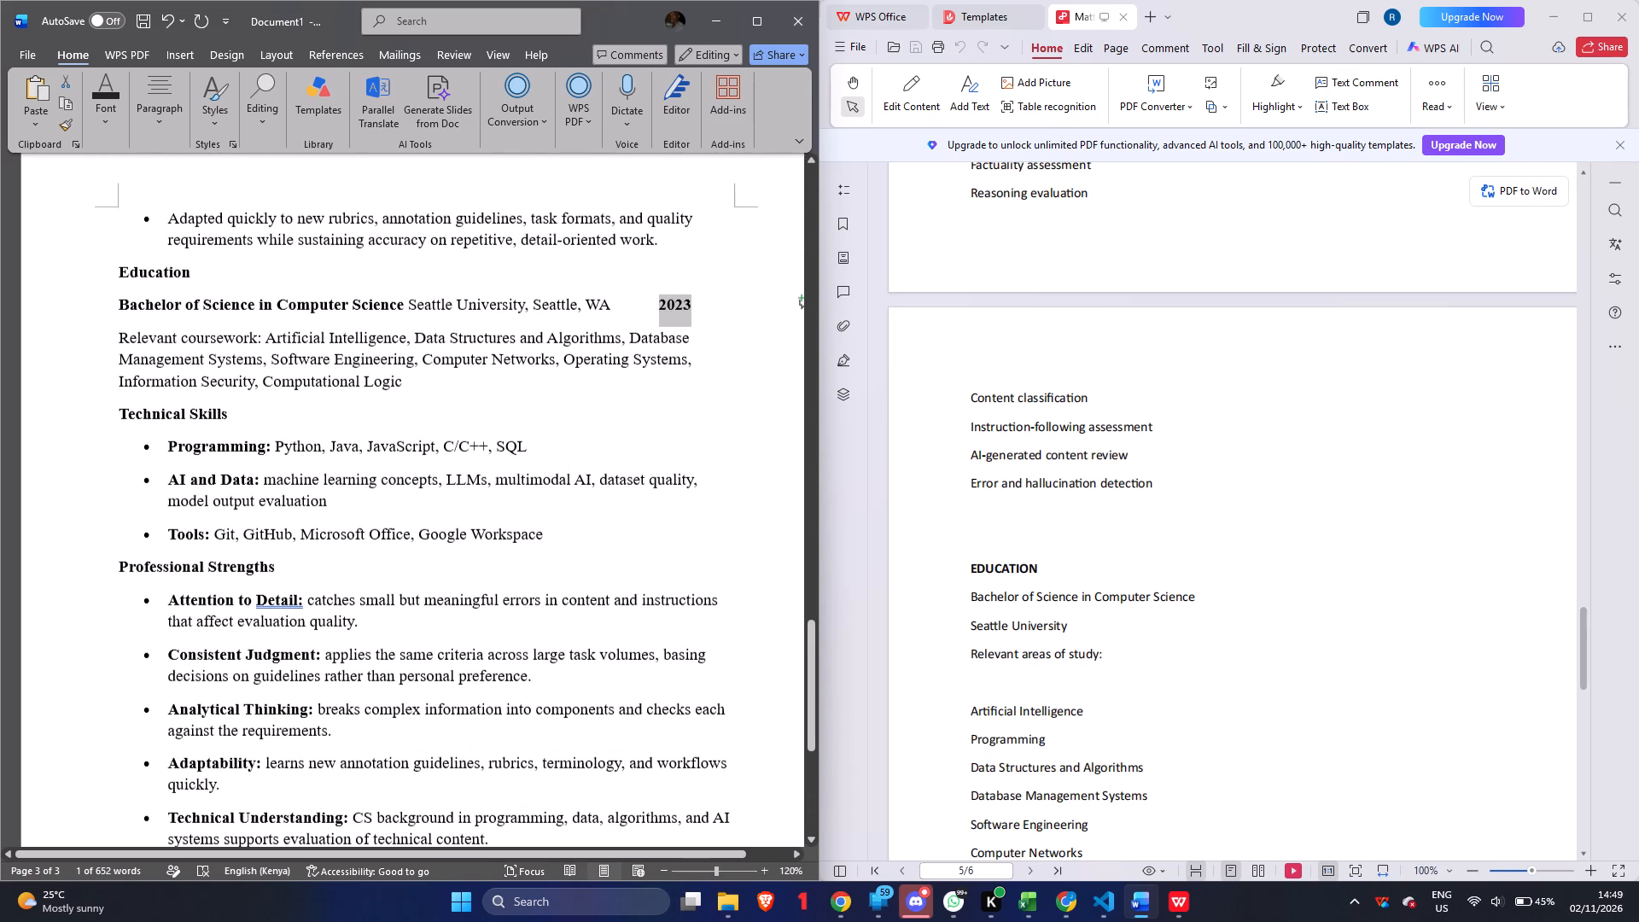
left_click(272, 604)
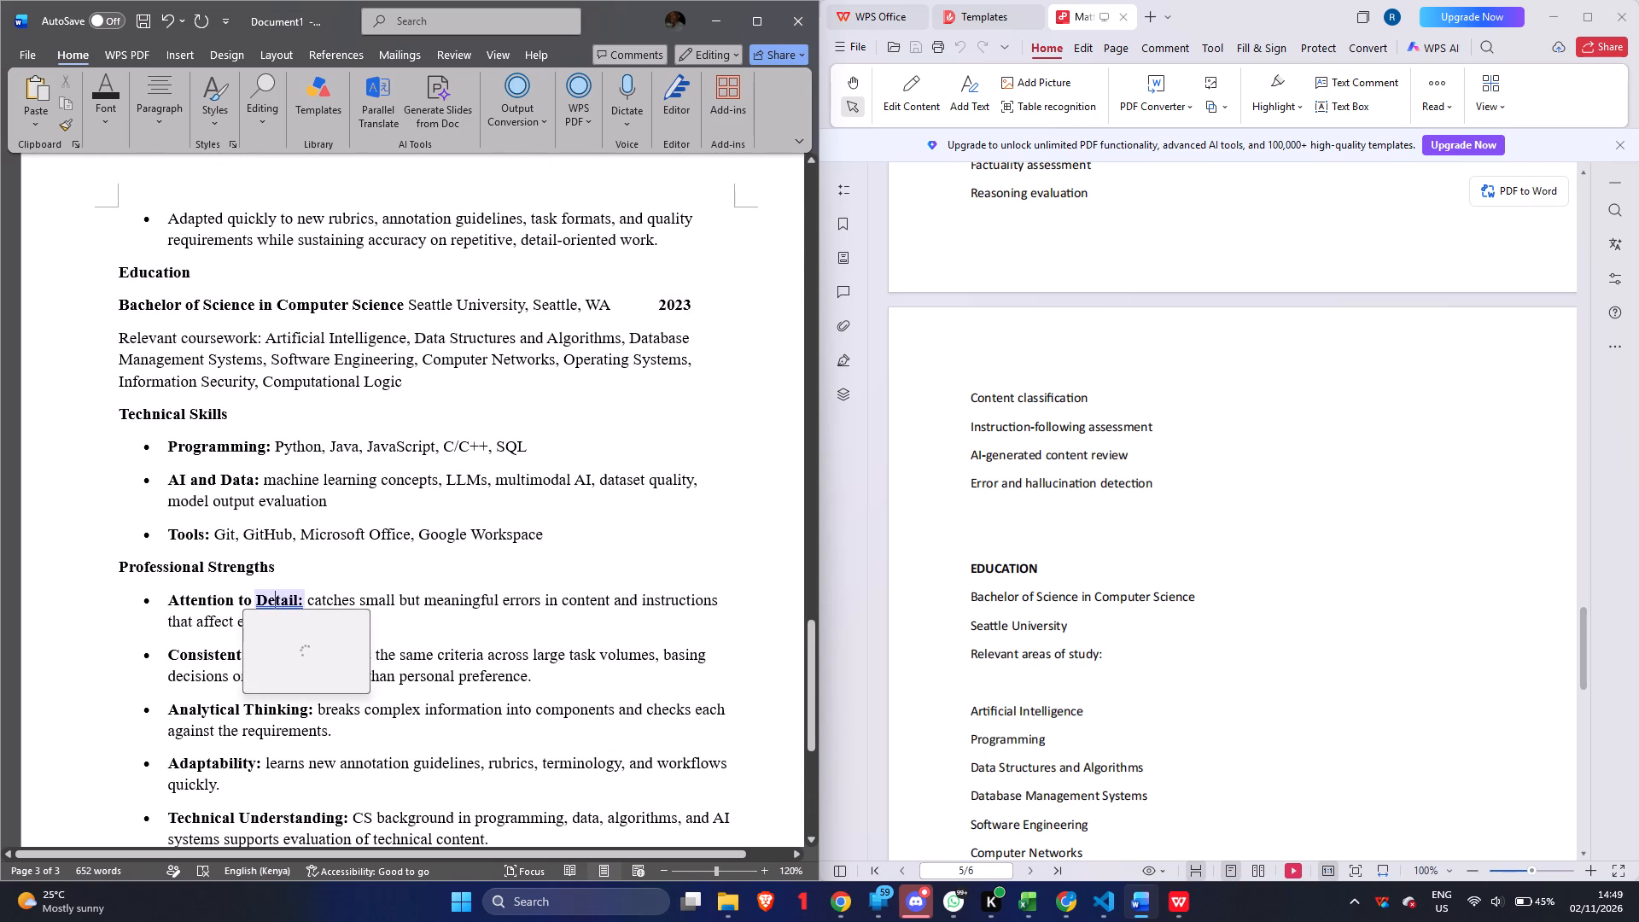
left_click(295, 674)
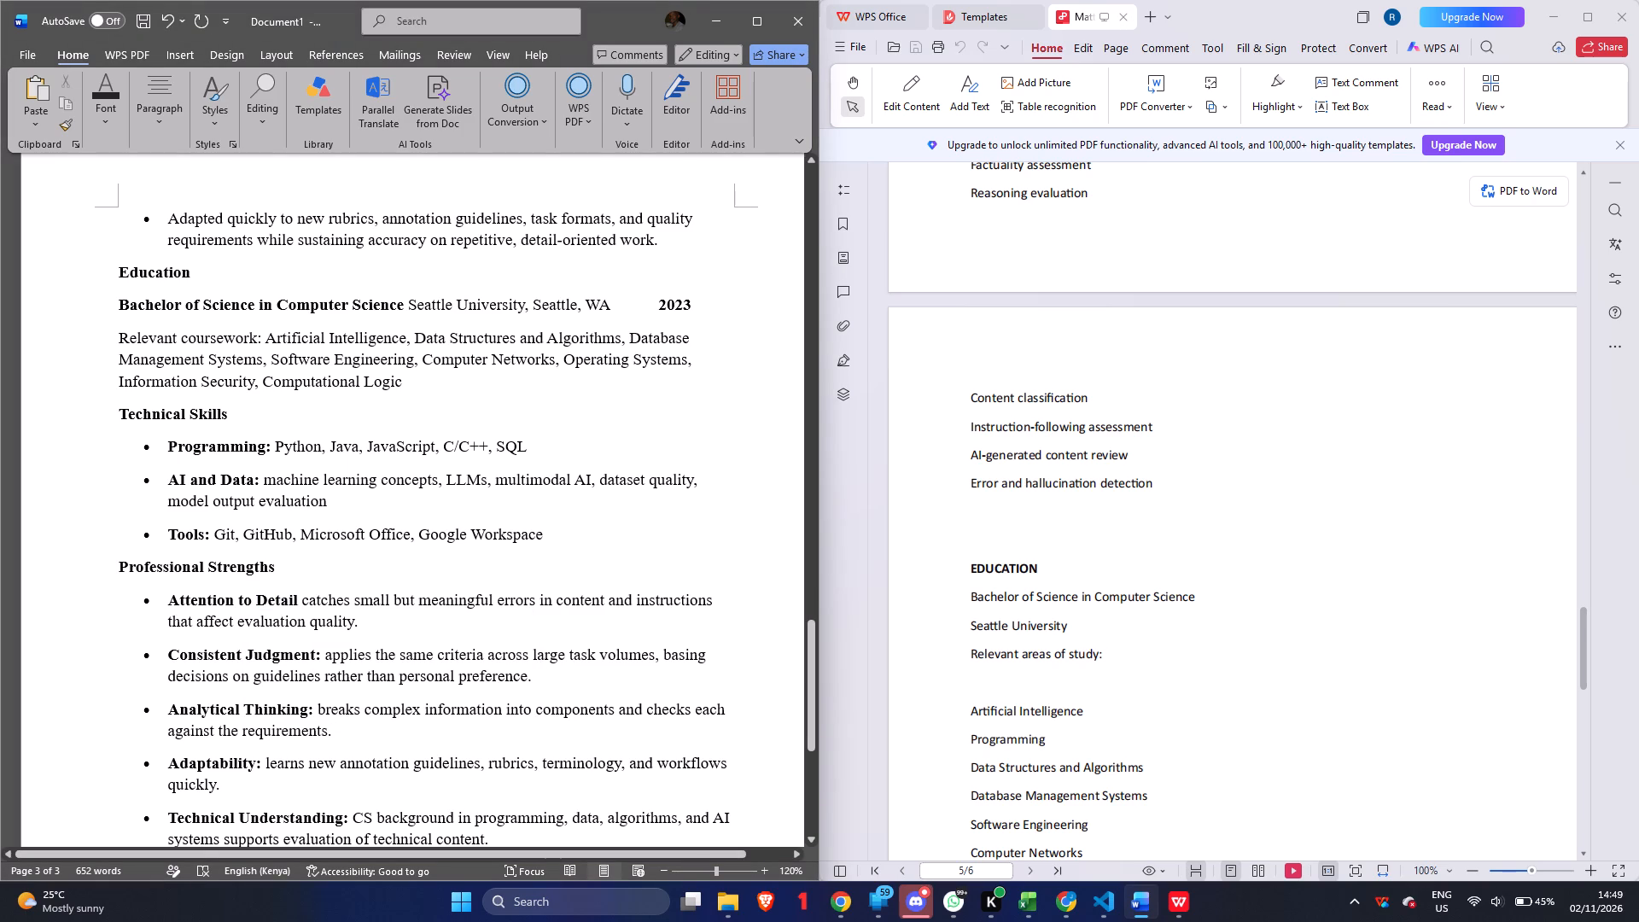
key("shift+colon")
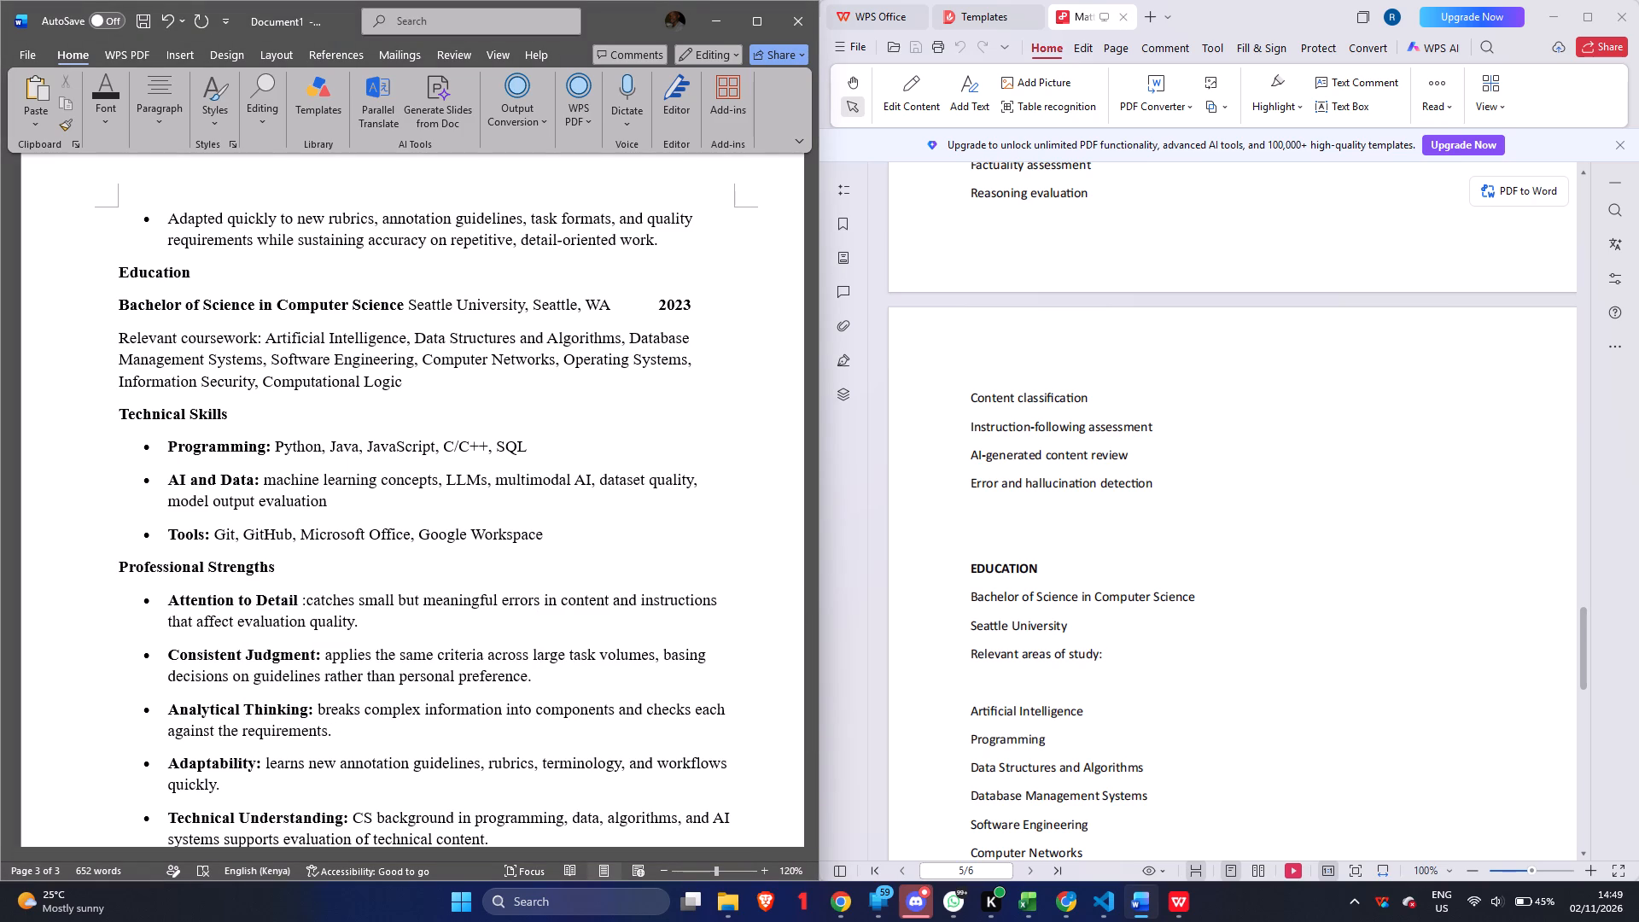
key("BackSpace")
key("BackSpace")
type(":")
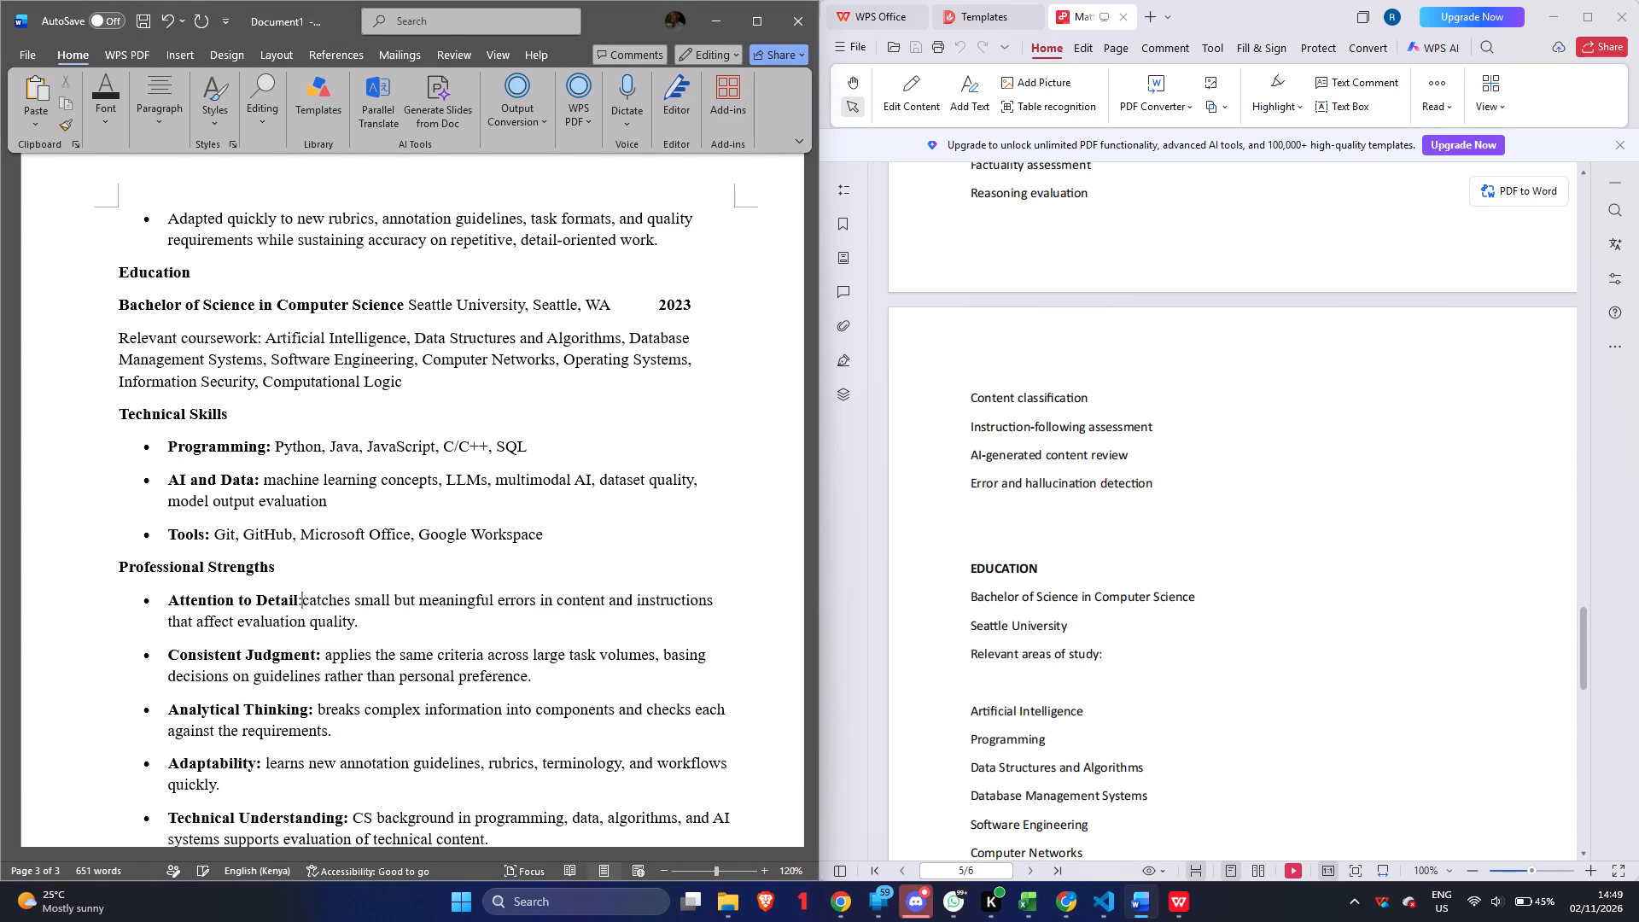
key("space")
Review the Experience section of the Word resume against the AI Evaluator / Data Annotator entry in the earlier resume PDF.
scroll(321, 642, "up", 1)
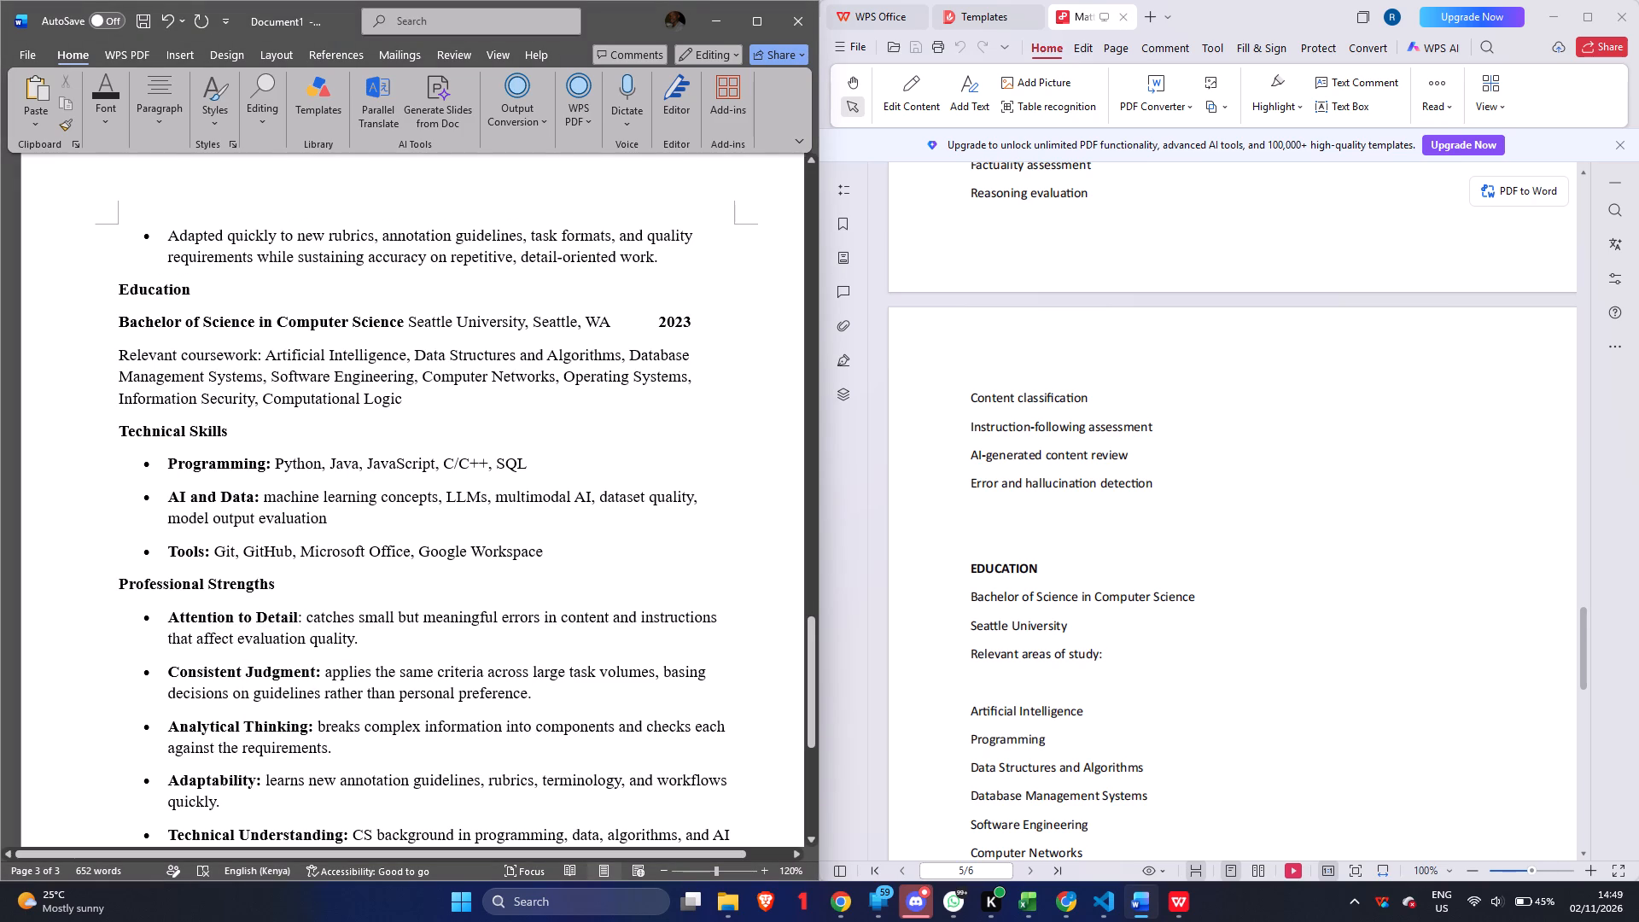
scroll(321, 642, "up", 7)
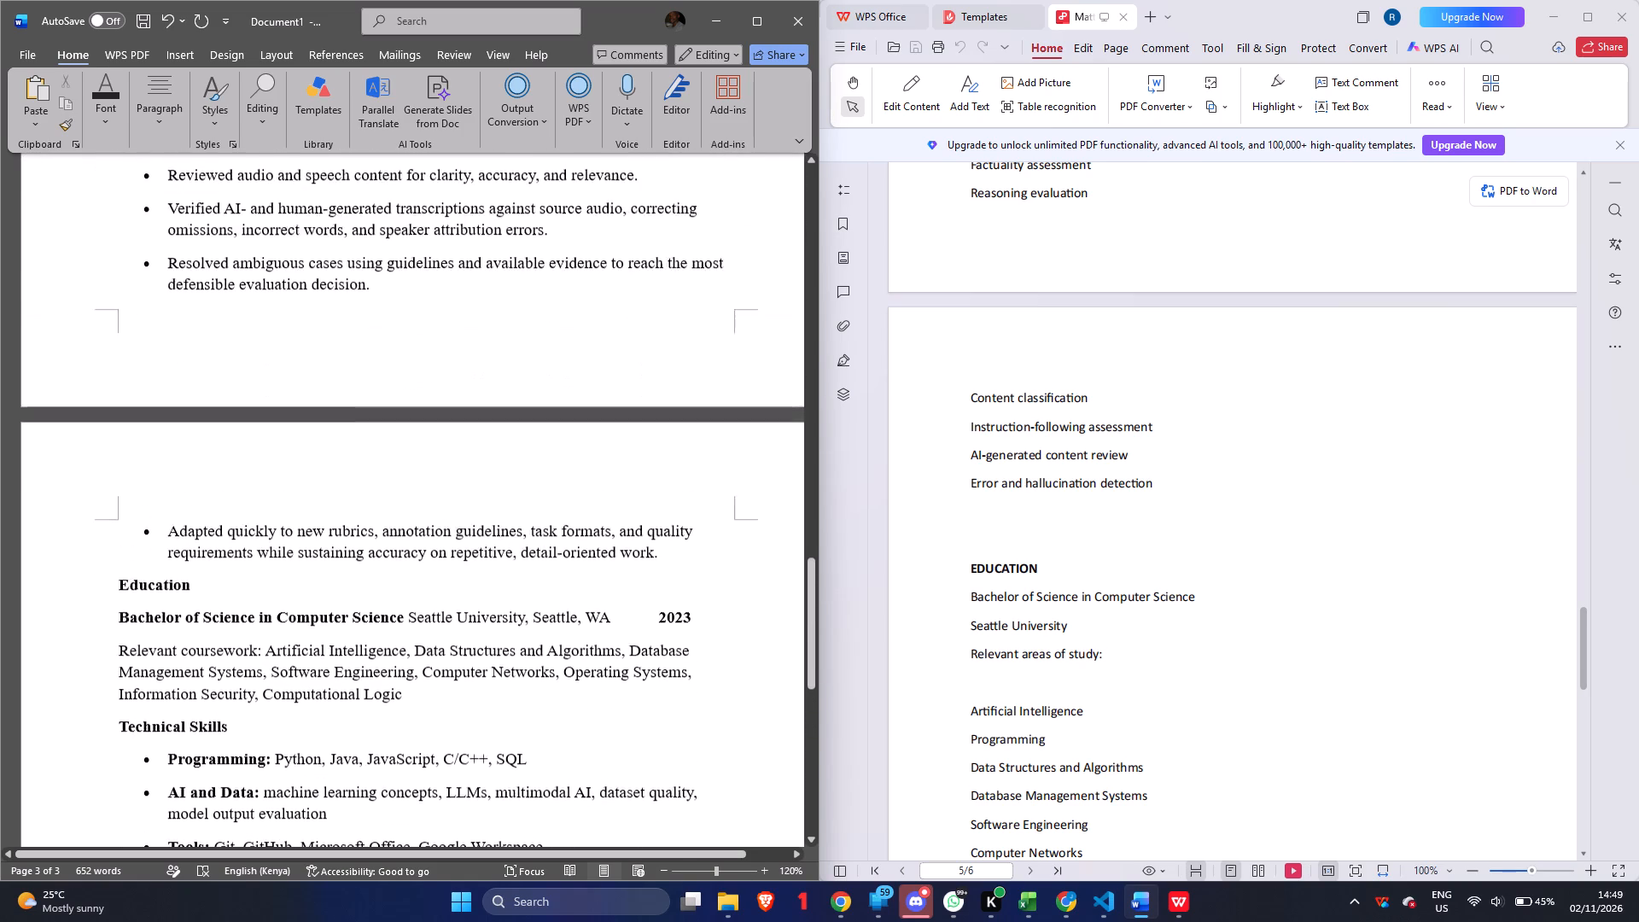
scroll(321, 642, "up", 9)
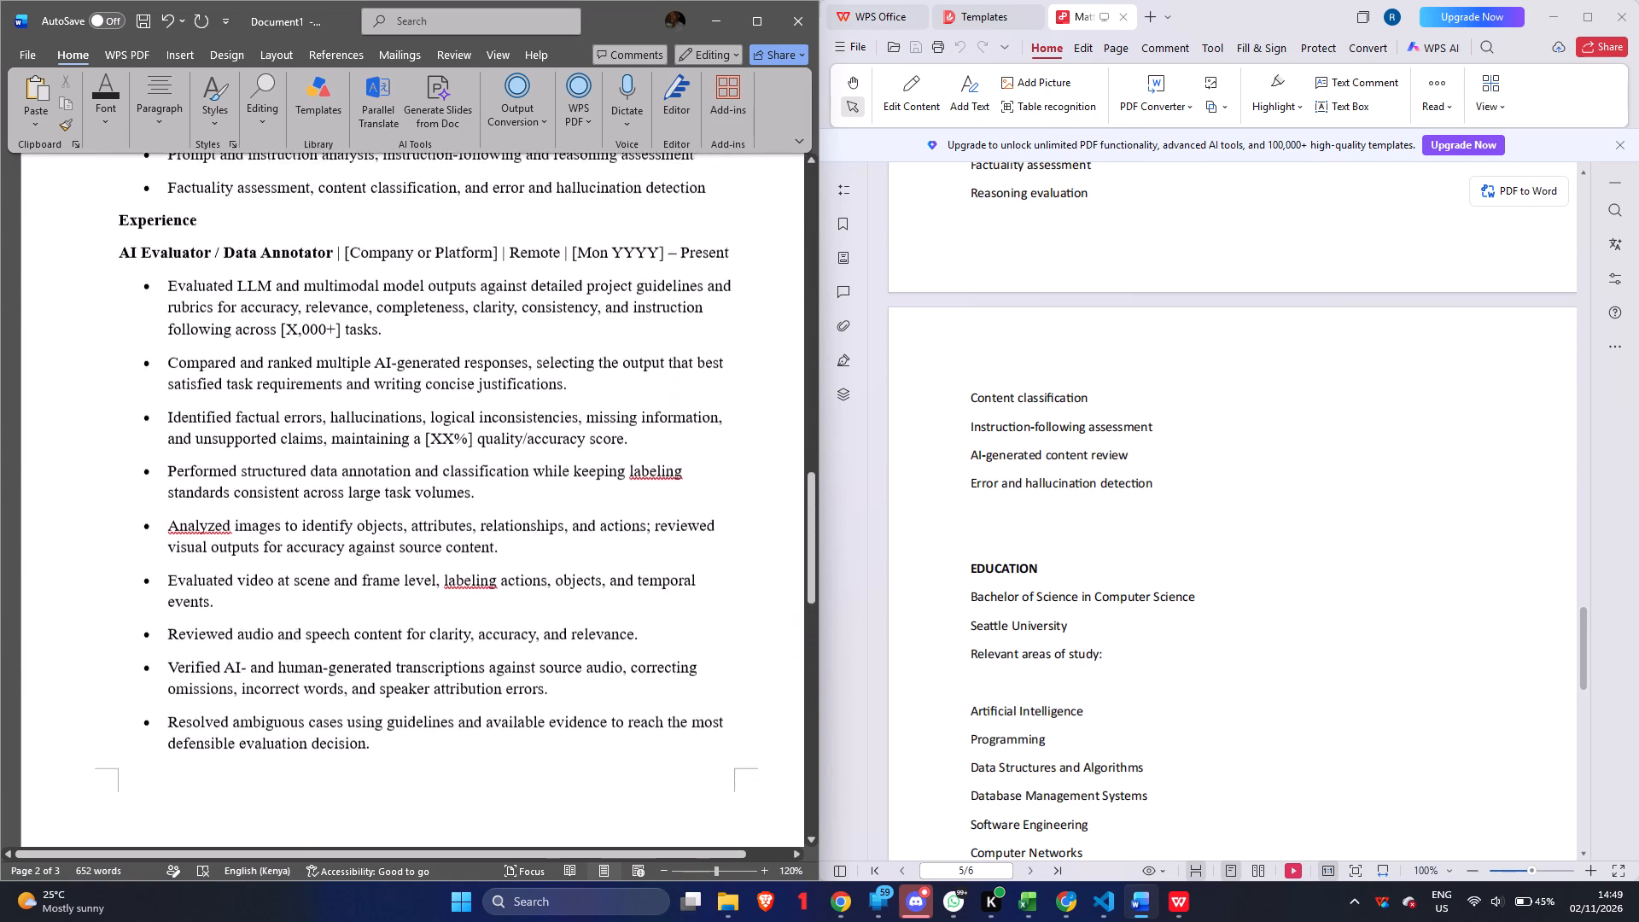
scroll(321, 642, "up", 1)
scroll(1024, 575, "up", 5)
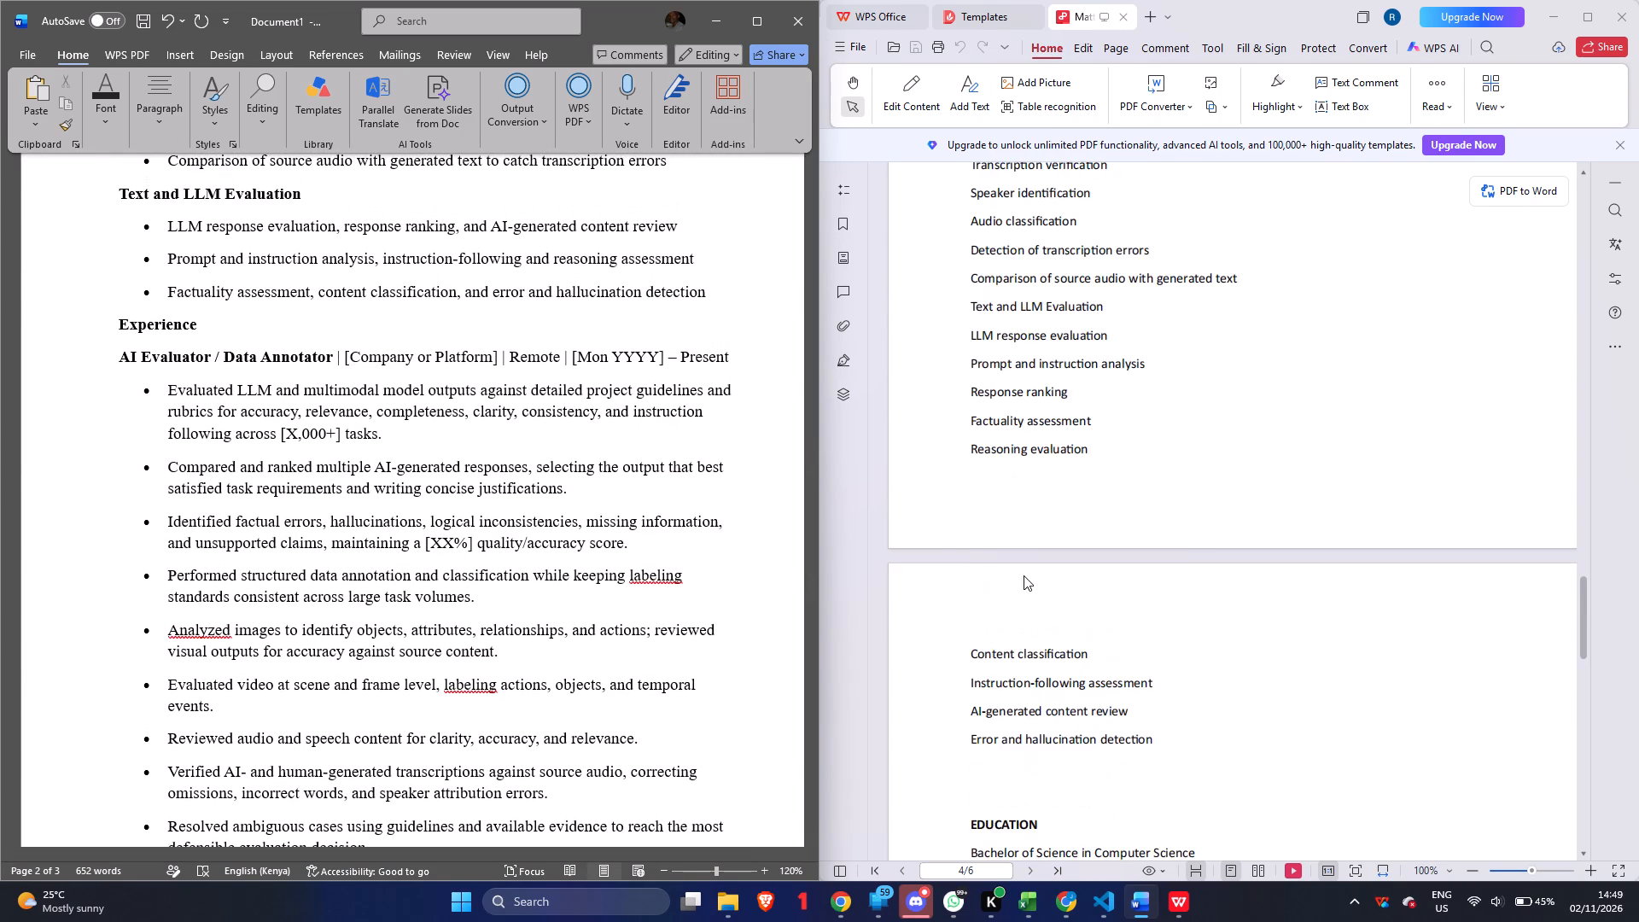
scroll(1024, 575, "up", 19)
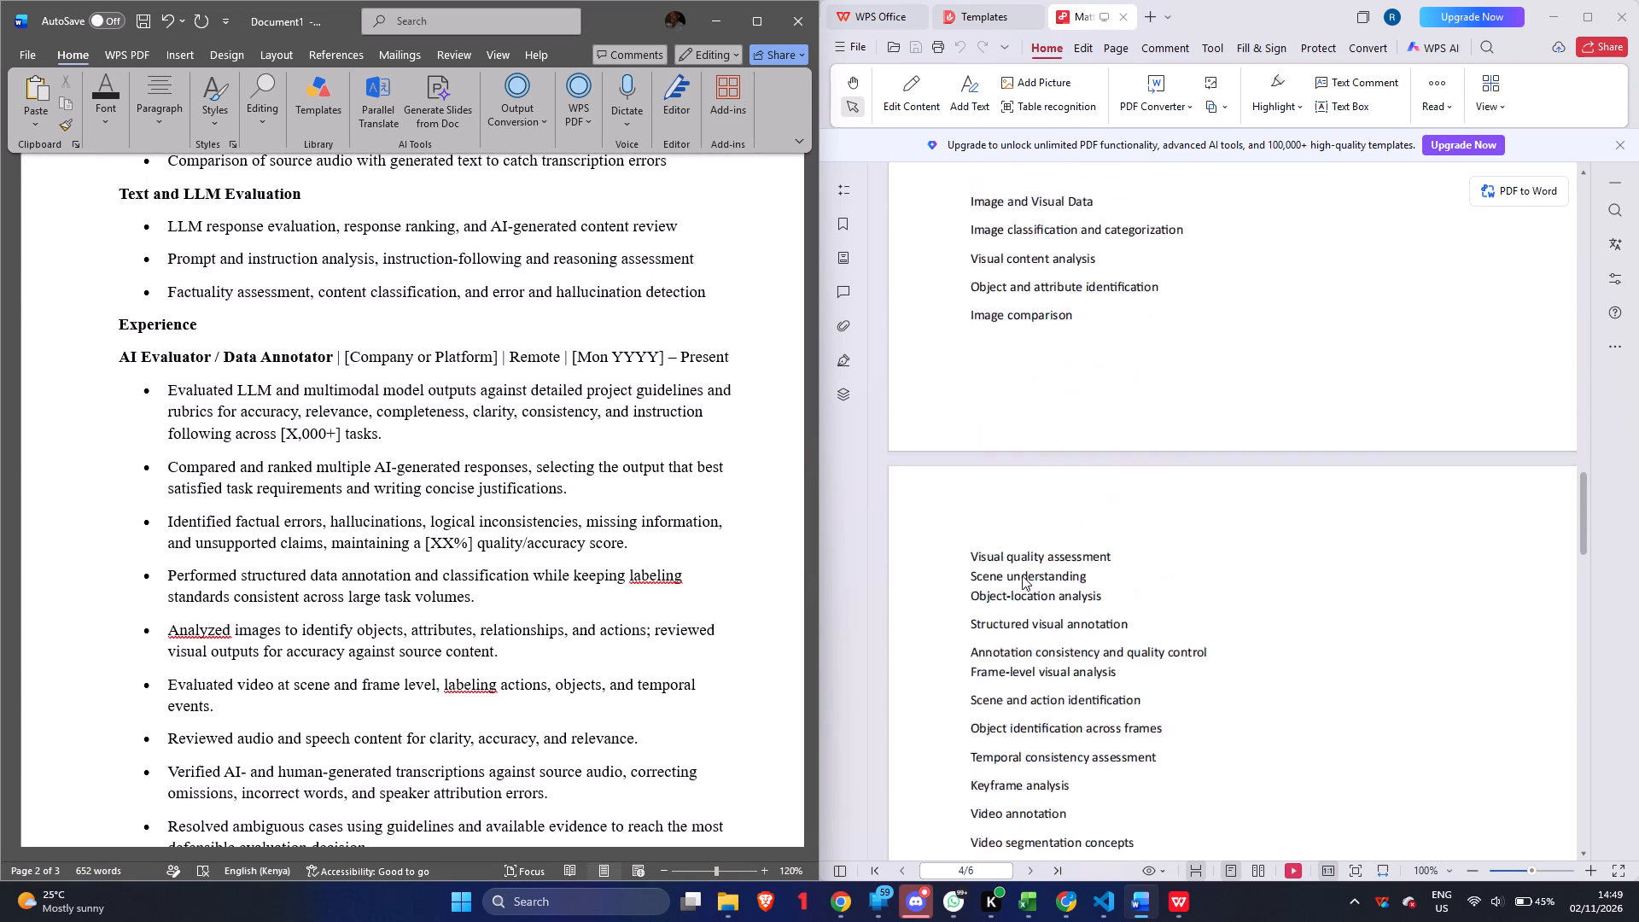
scroll(1022, 575, "up", 7)
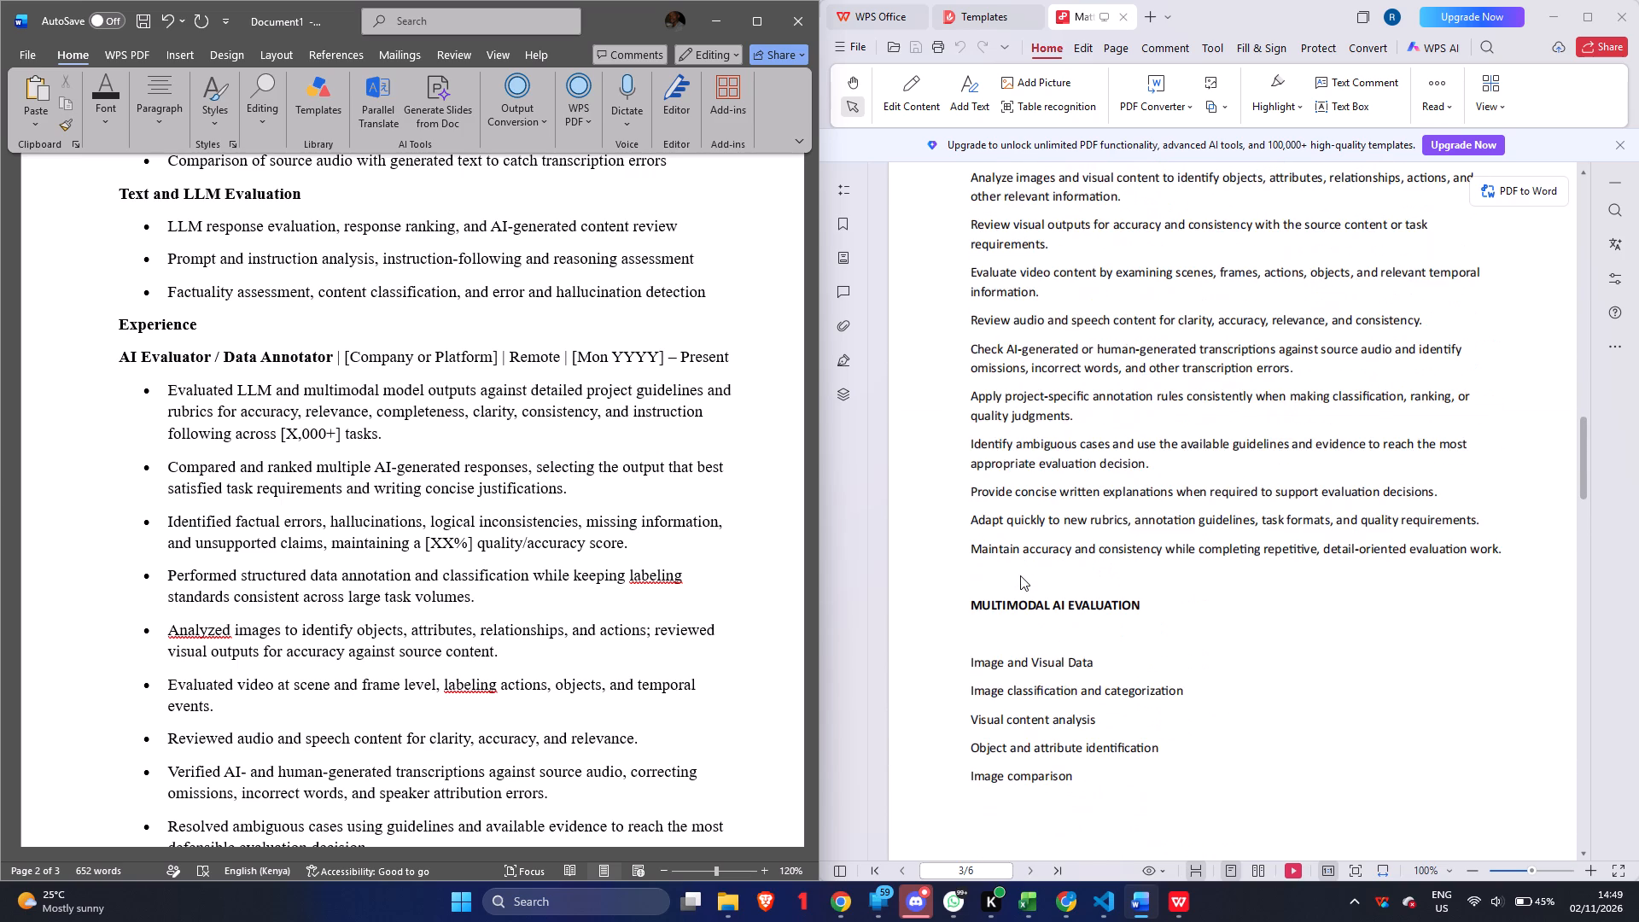
scroll(1020, 575, "up", 11)
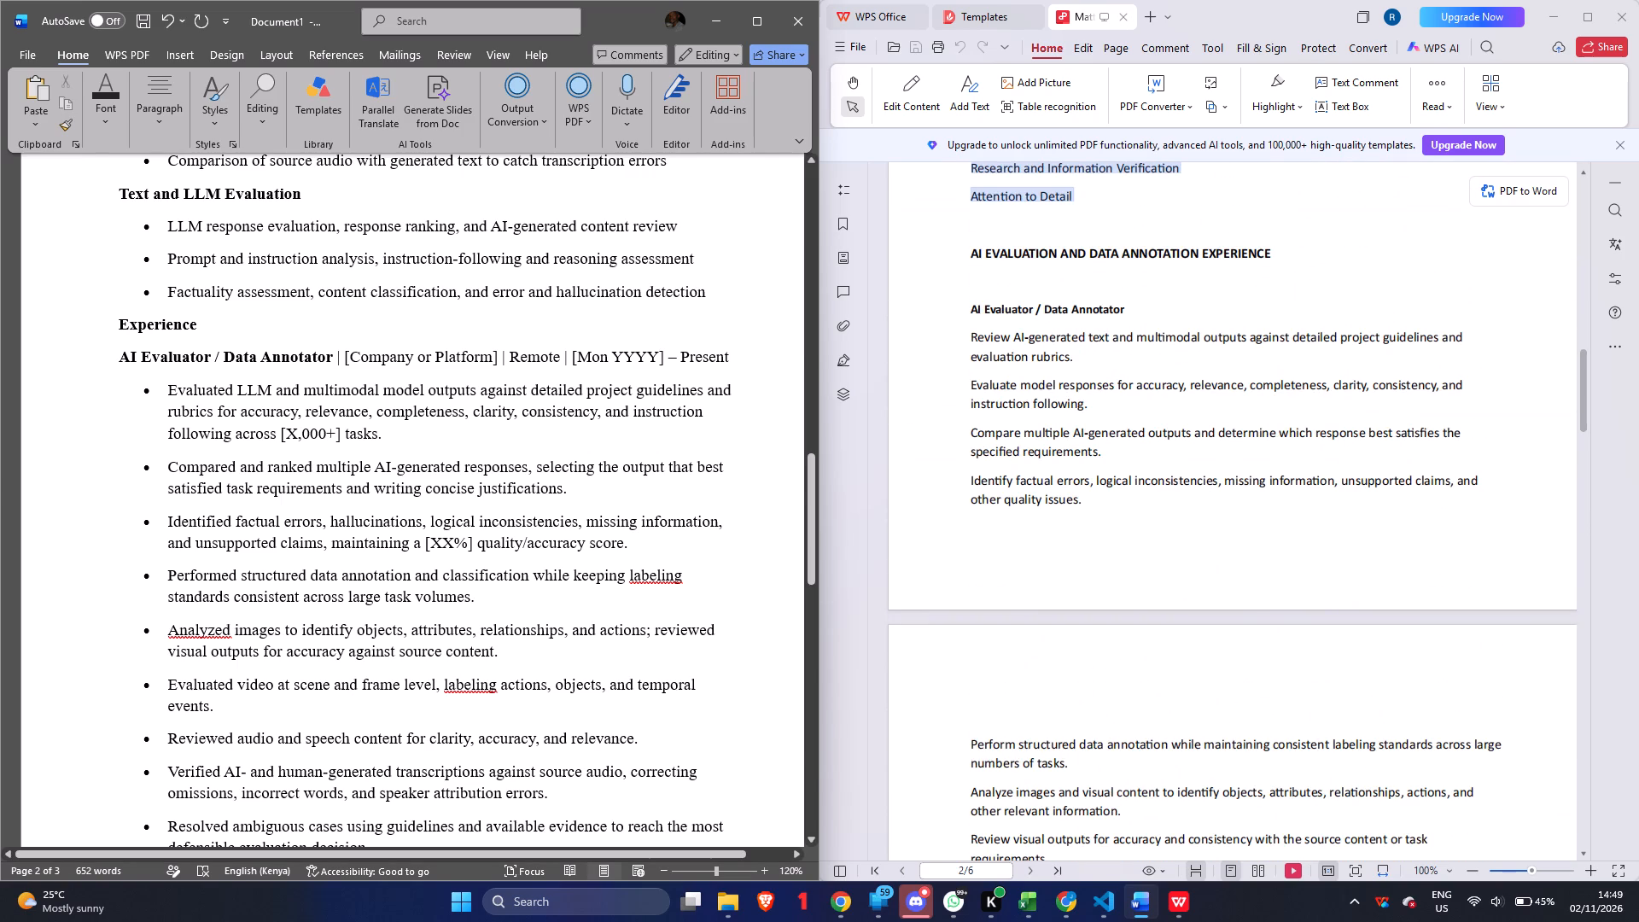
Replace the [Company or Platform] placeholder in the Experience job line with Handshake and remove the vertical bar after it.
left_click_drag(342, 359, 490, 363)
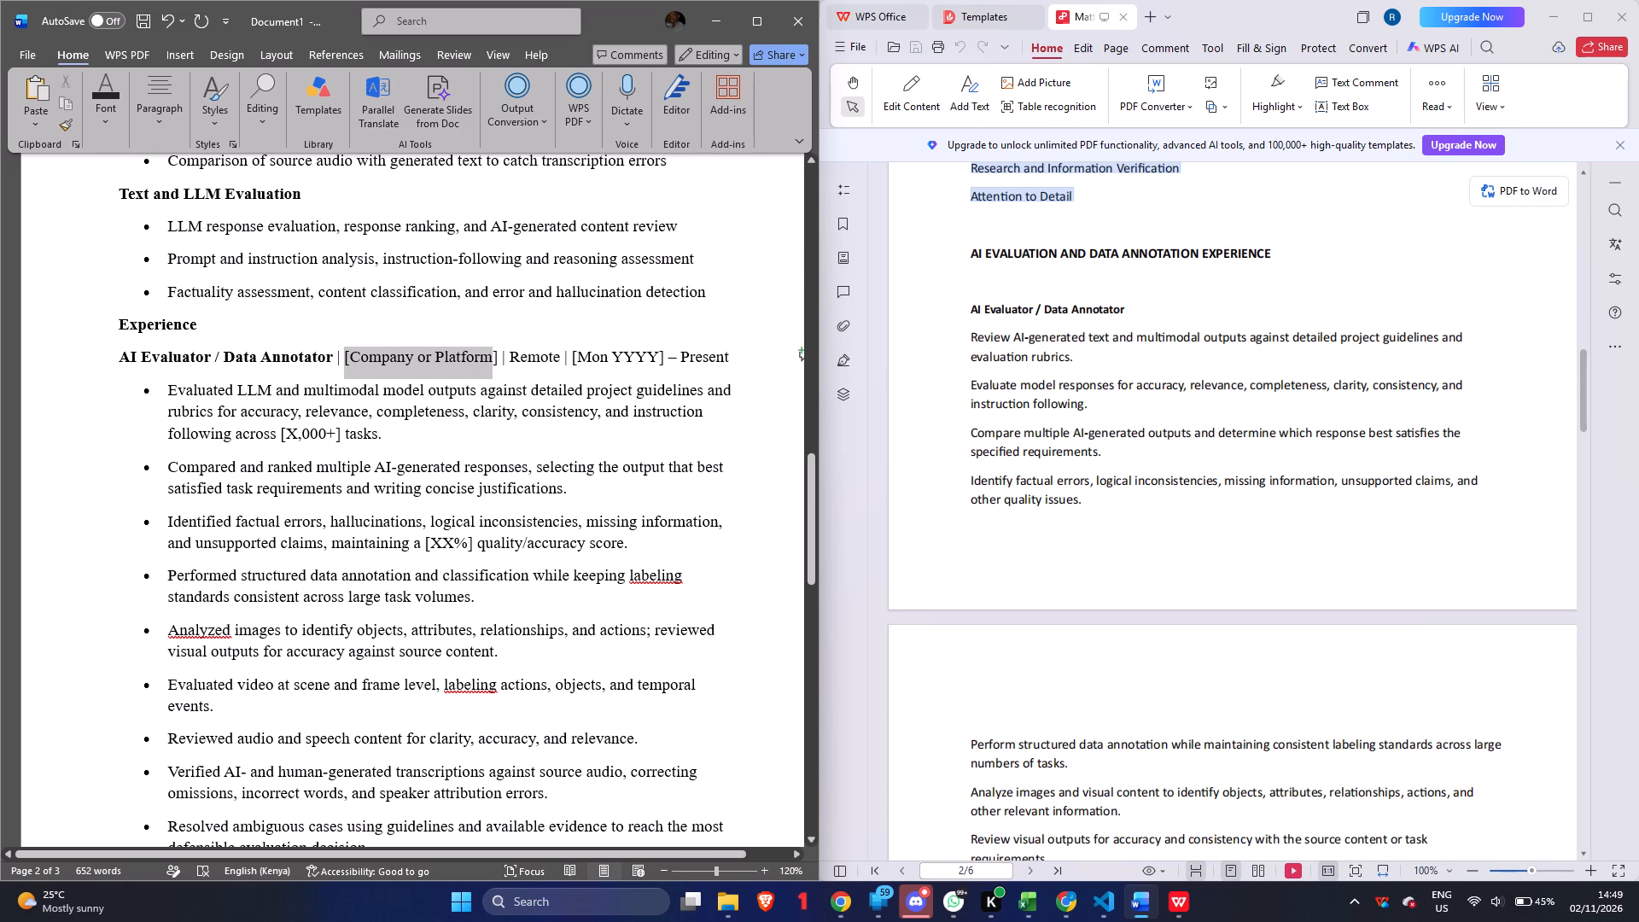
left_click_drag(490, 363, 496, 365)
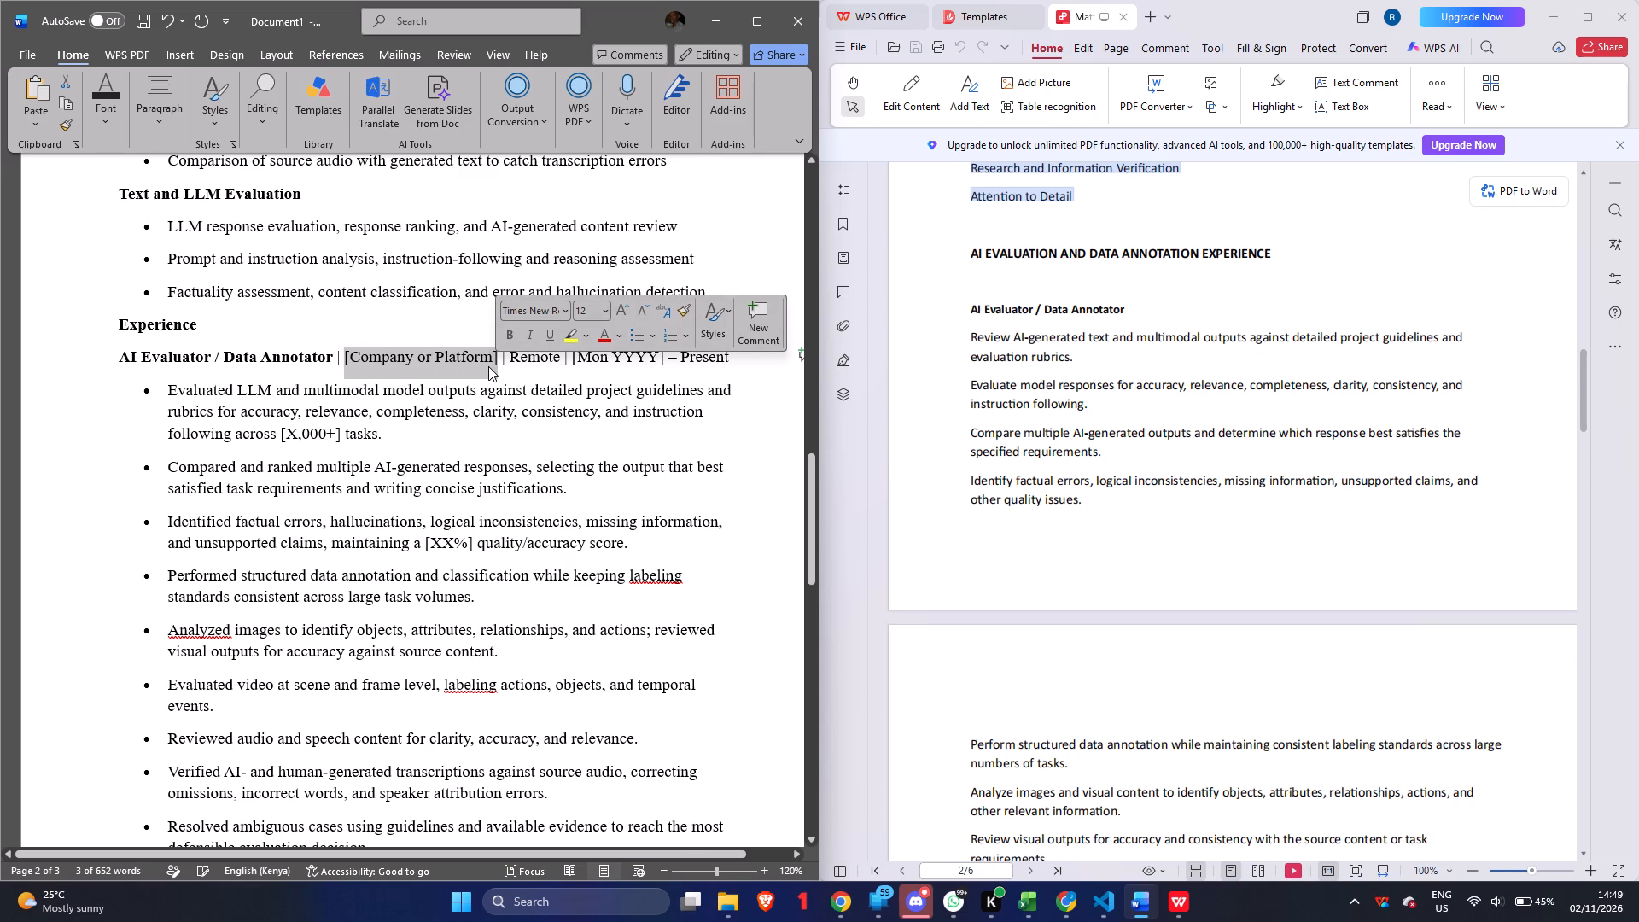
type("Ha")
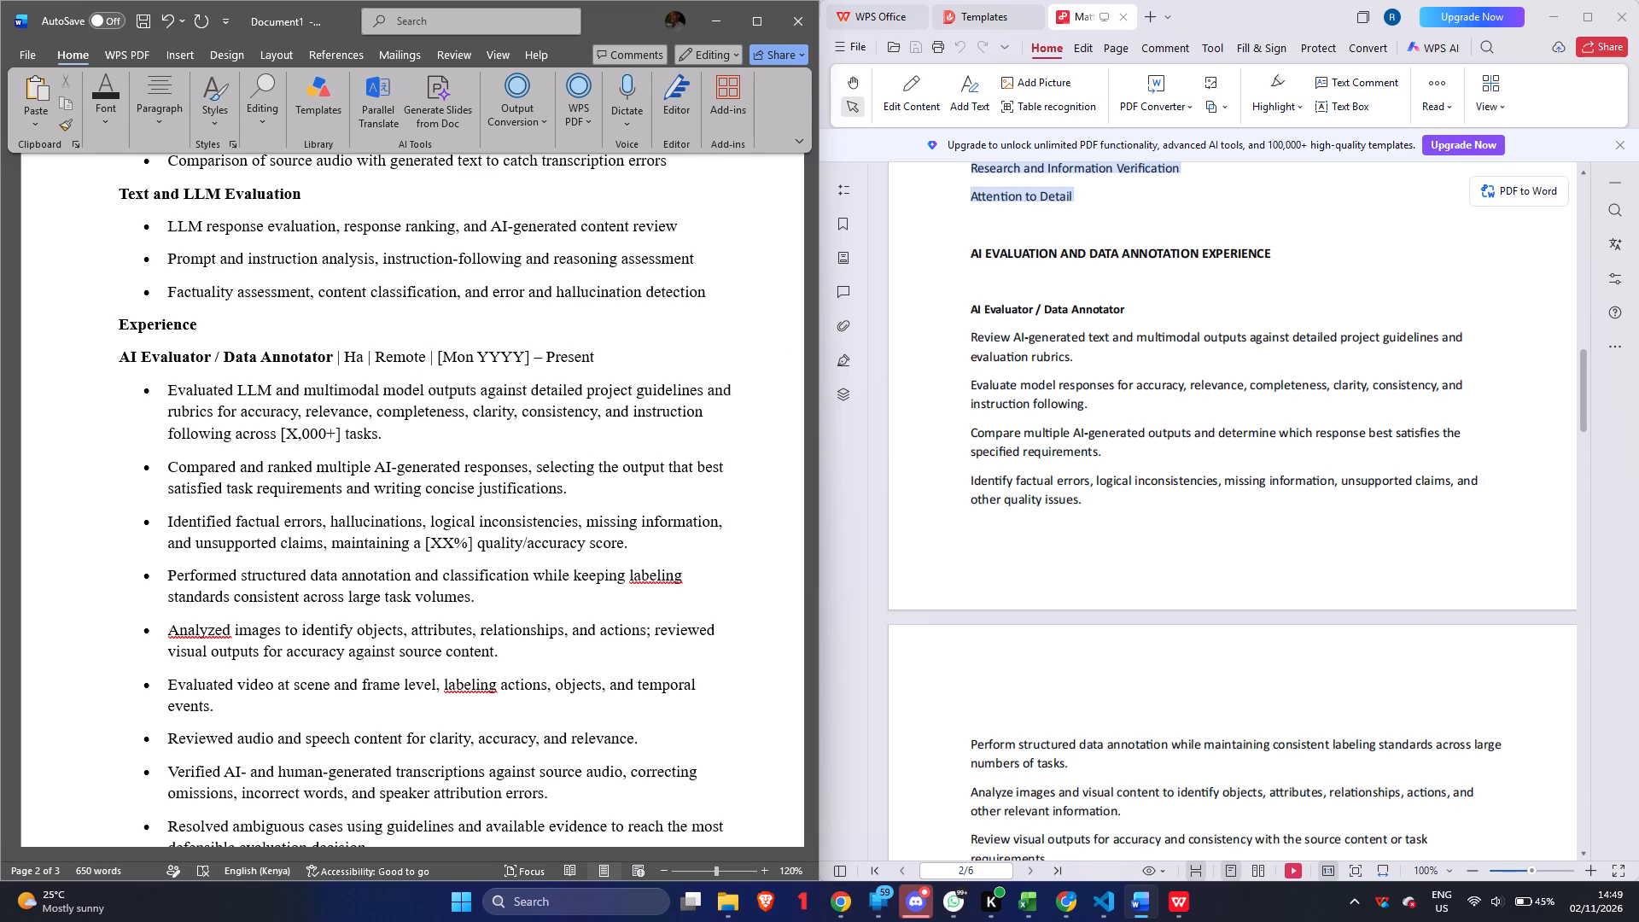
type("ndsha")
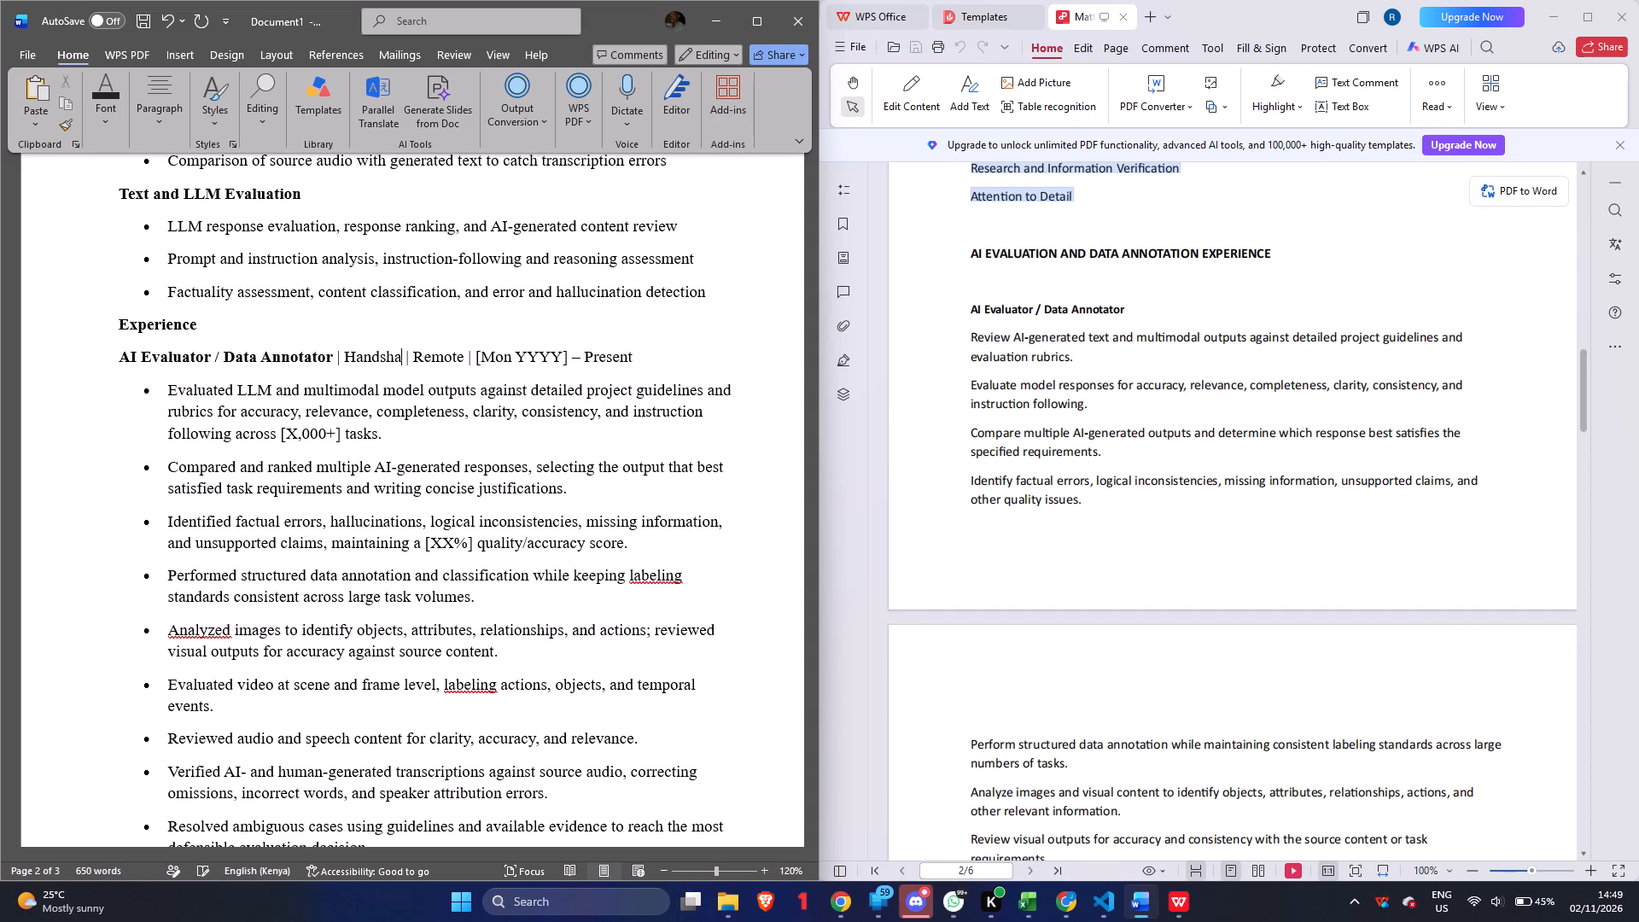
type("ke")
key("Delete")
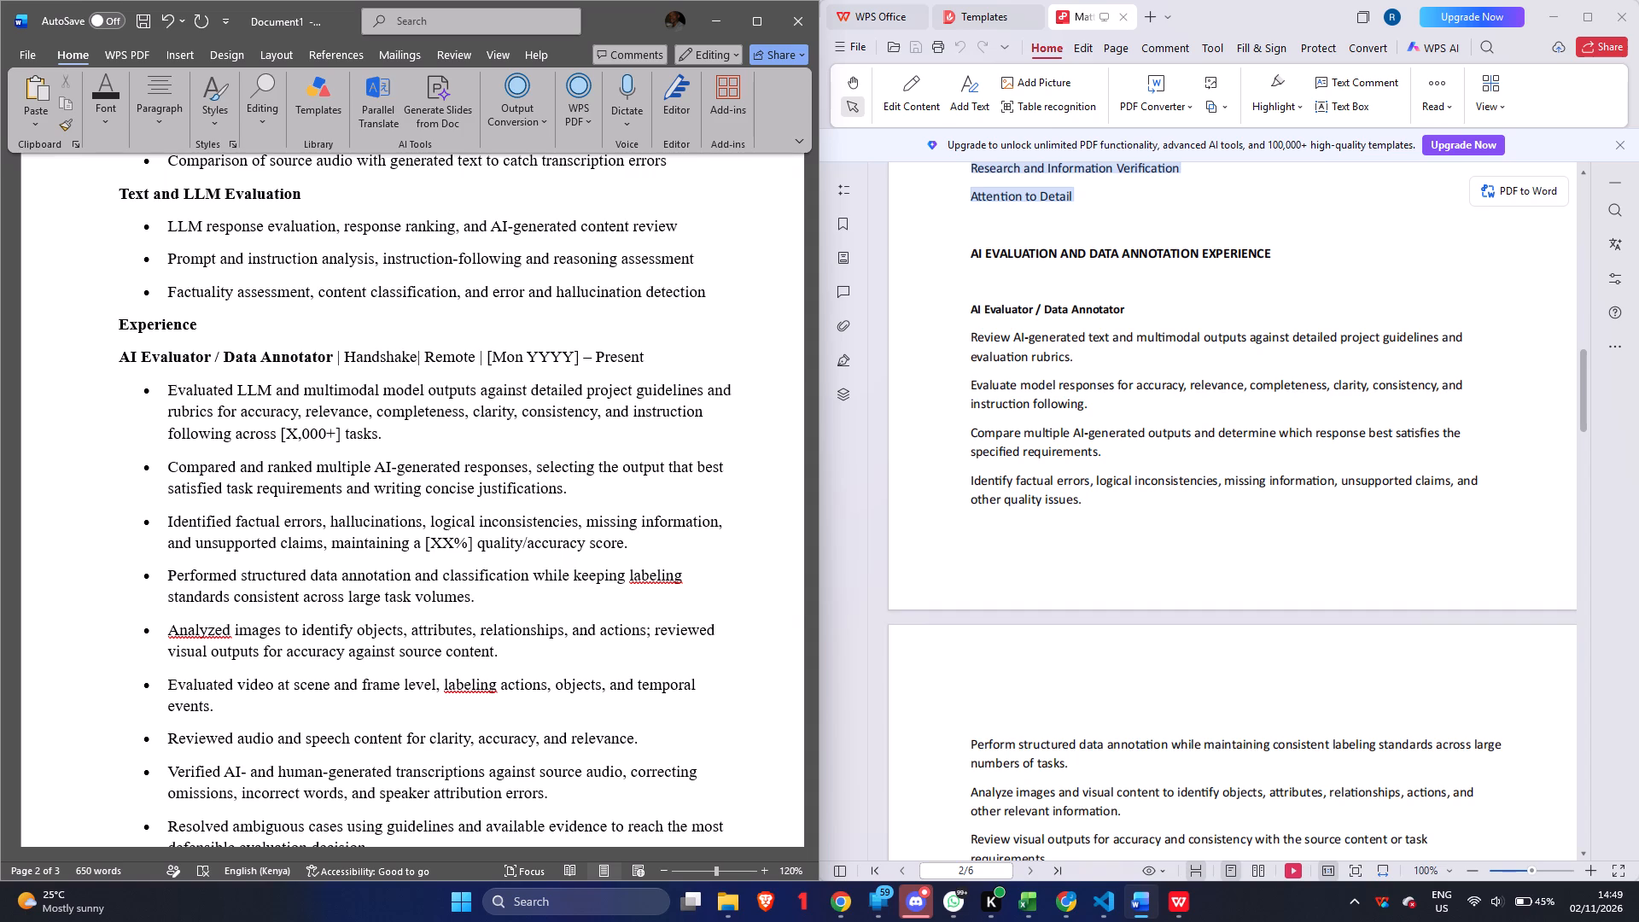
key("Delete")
Replace everything after "AI Evaluator / Data Annotator" in the Experience job line with the regular-weight word Freelance.
left_click(346, 359)
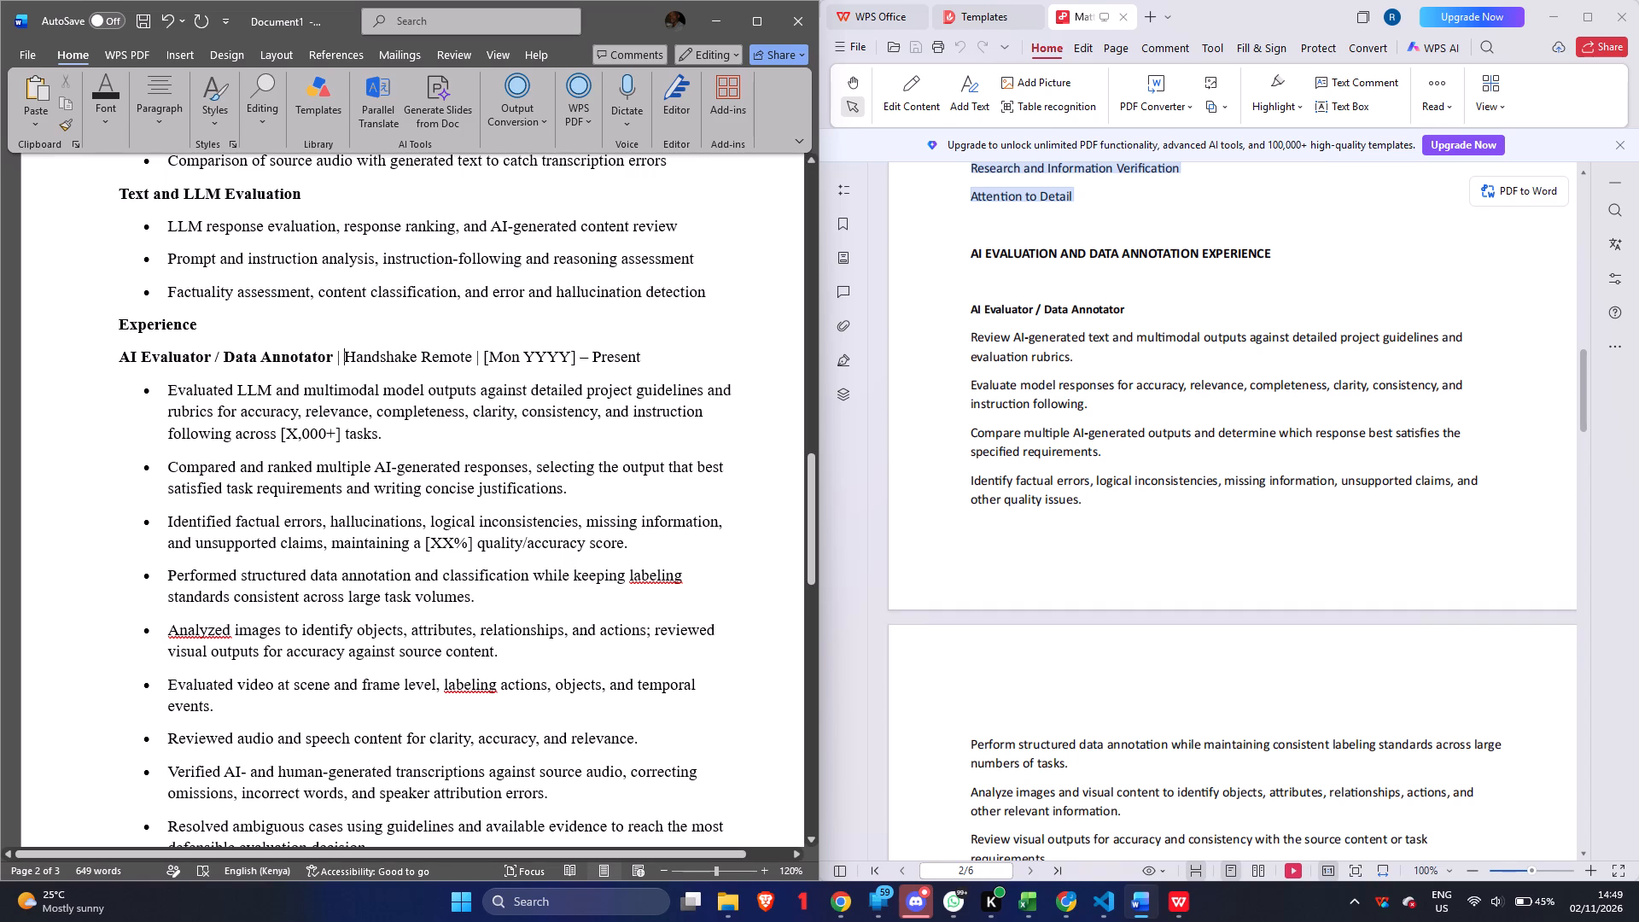
key("BackSpace")
key("BackSpace")
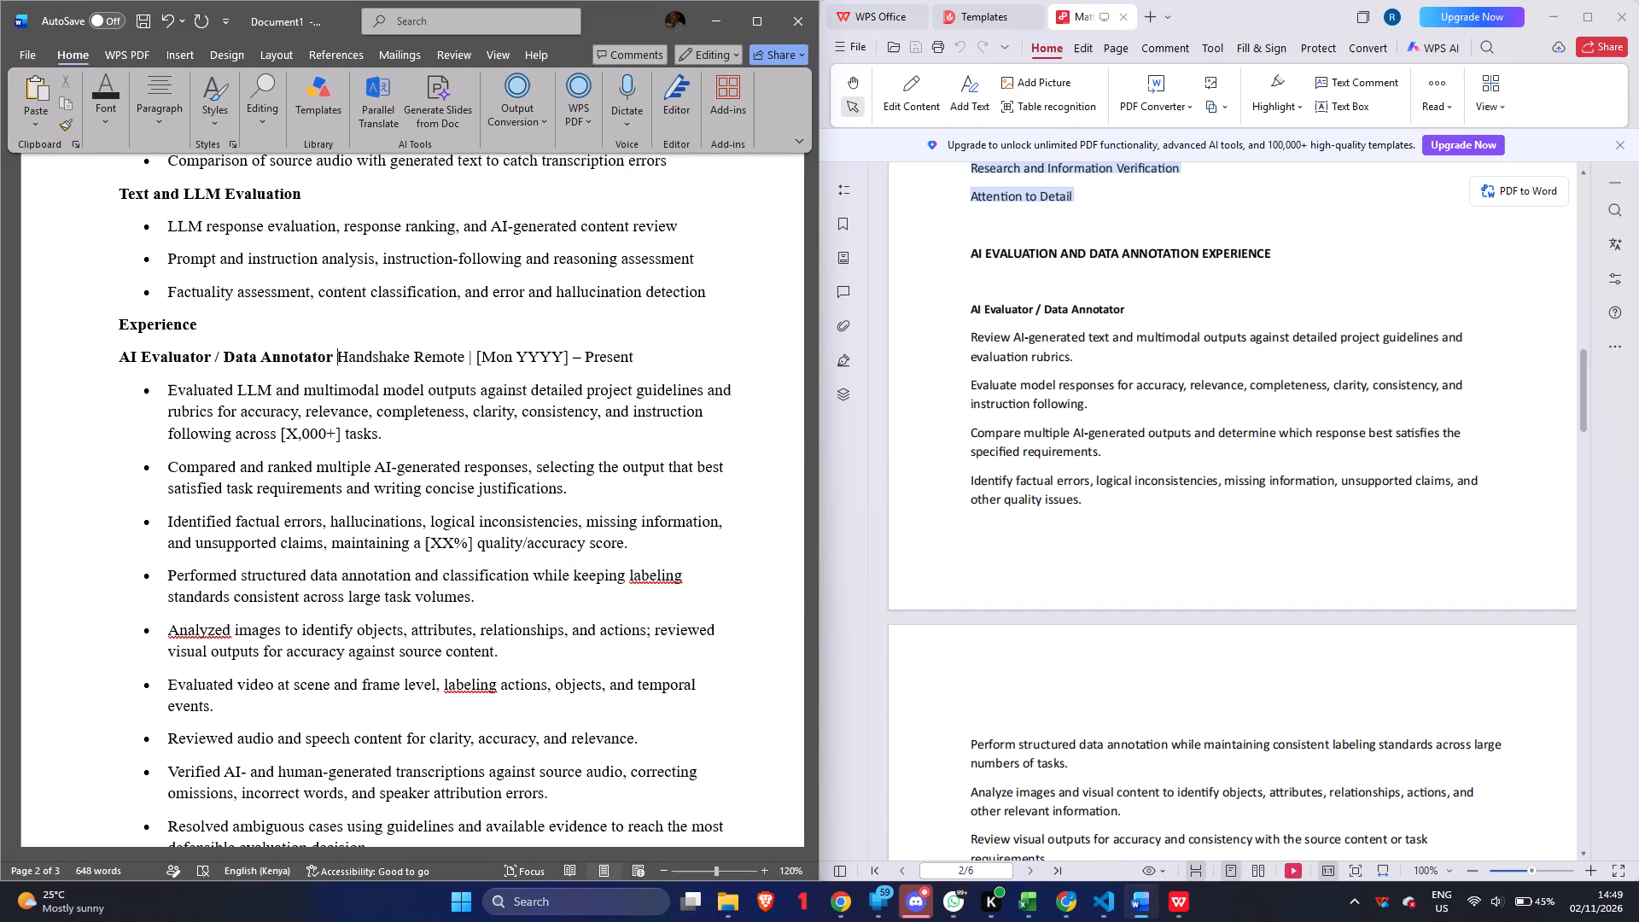
key("Delete")
key("Delete")
key("Delete")
key("Delete")
key("Delete")
key("Delete")
key("Delete")
key("Delete")
key("Delete")
key("Delete")
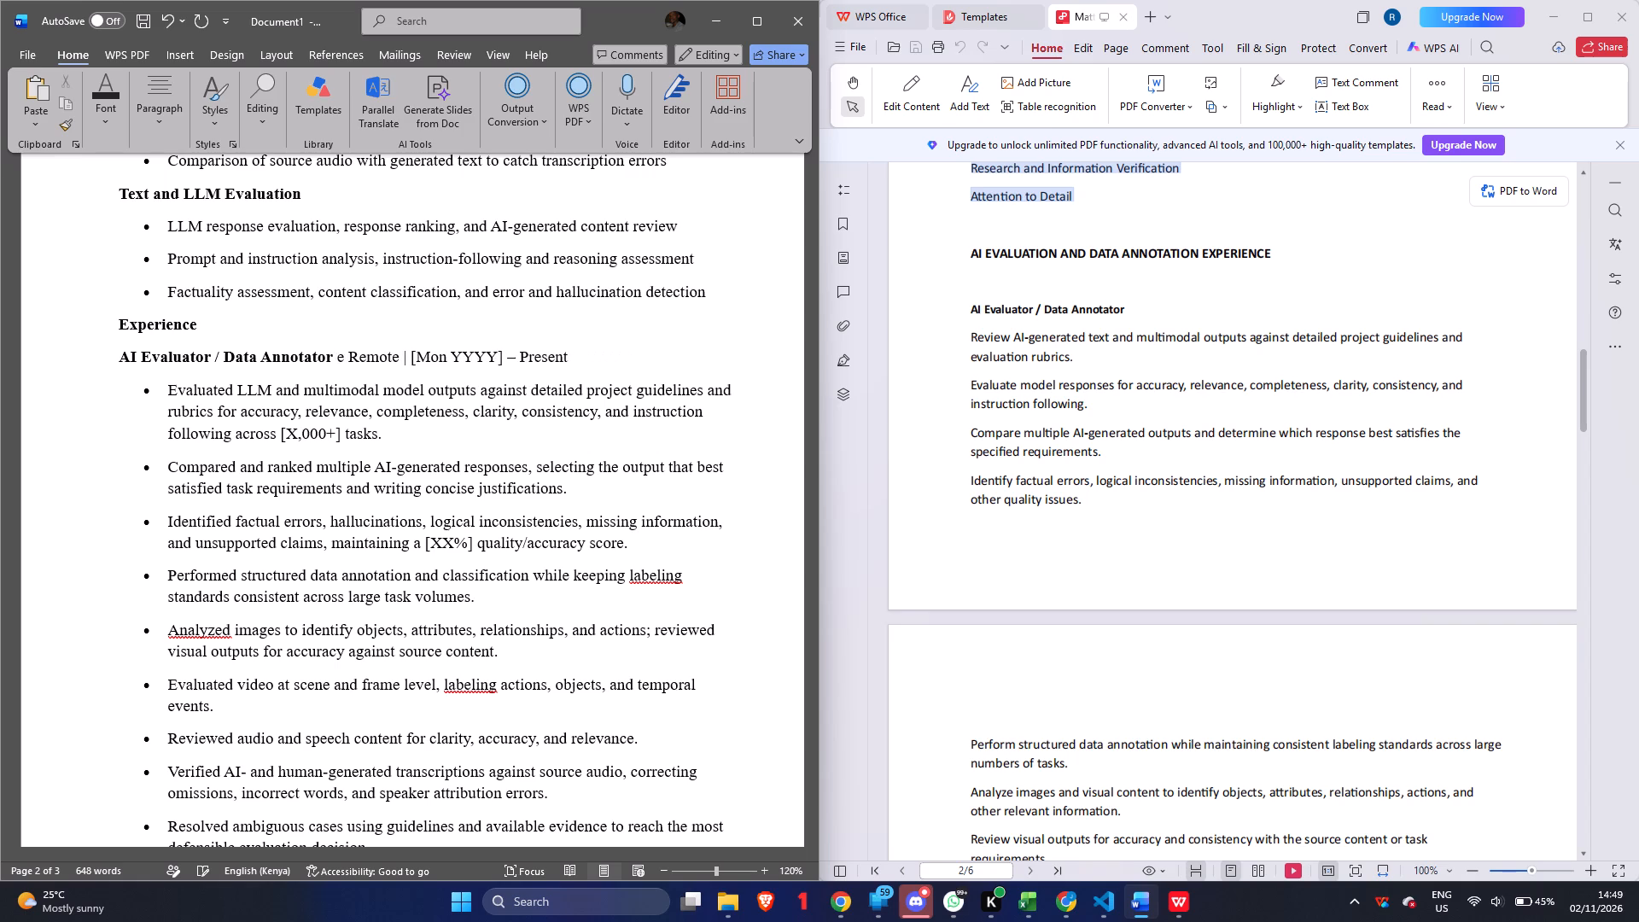
key("Delete")
key("Delete")
key("Delete")
key("Delete")
key("Delete")
key("Delete")
key("Delete")
key("Delete")
key("Delete")
key("Delete")
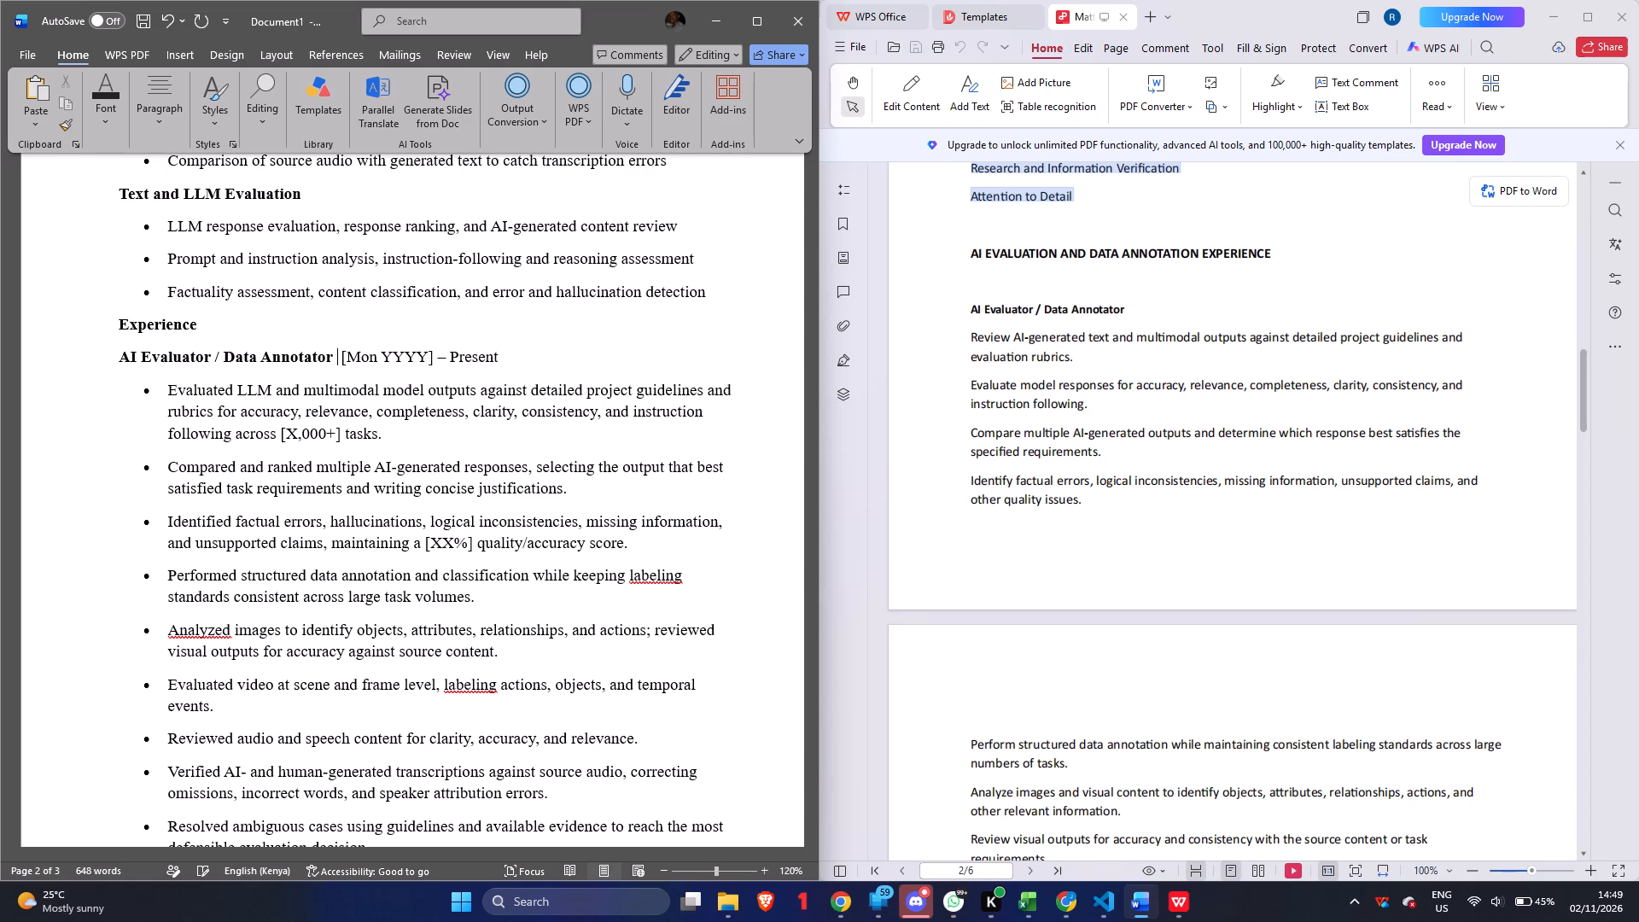
key("Delete")
key("Delete")
key("Delete")
key("Delete")
key("Delete")
key("Delete")
key("Delete")
key("Delete")
key("Delete")
key("Delete")
key("Delete")
key("Delete")
key("Delete")
key("Delete")
key("Delete")
key("Delete")
key("Delete")
key("Delete")
key("Delete")
key("Delete")
key("Delete")
type("Free")
type("lance")
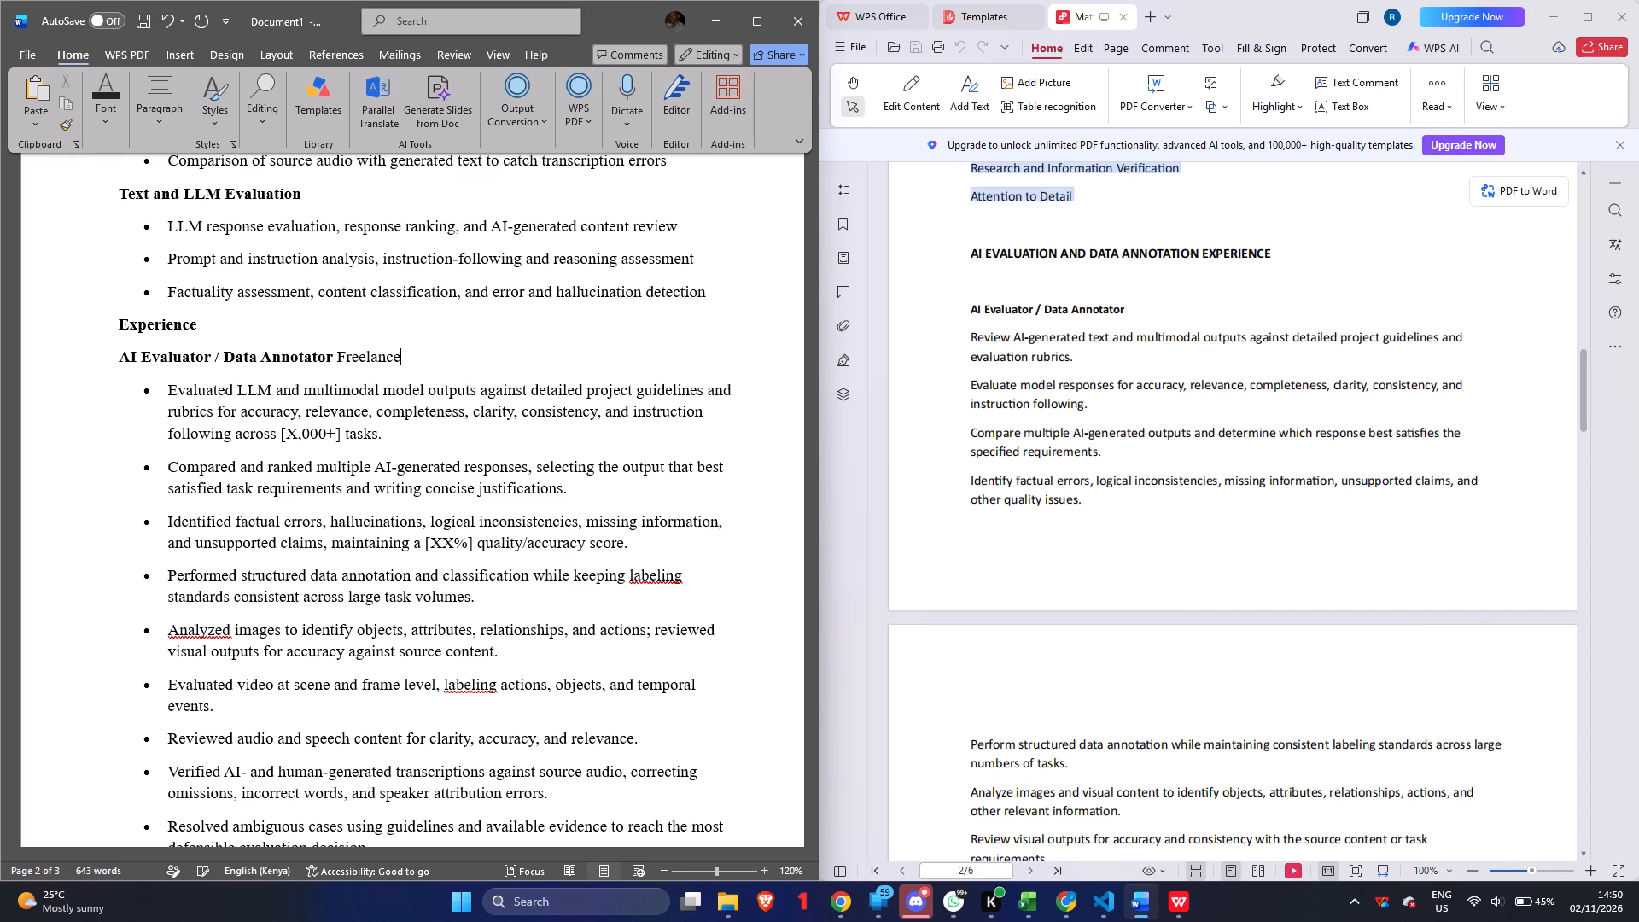
Add the year 2025 in bold at the far end of the Experience job line, spaced from Freelance with tabs on the same line.
key("Tab")
key("Tab")
key("Tab")
key("Tab")
key("Tab")
key("Tab")
key("Tab")
type("20")
type("25")
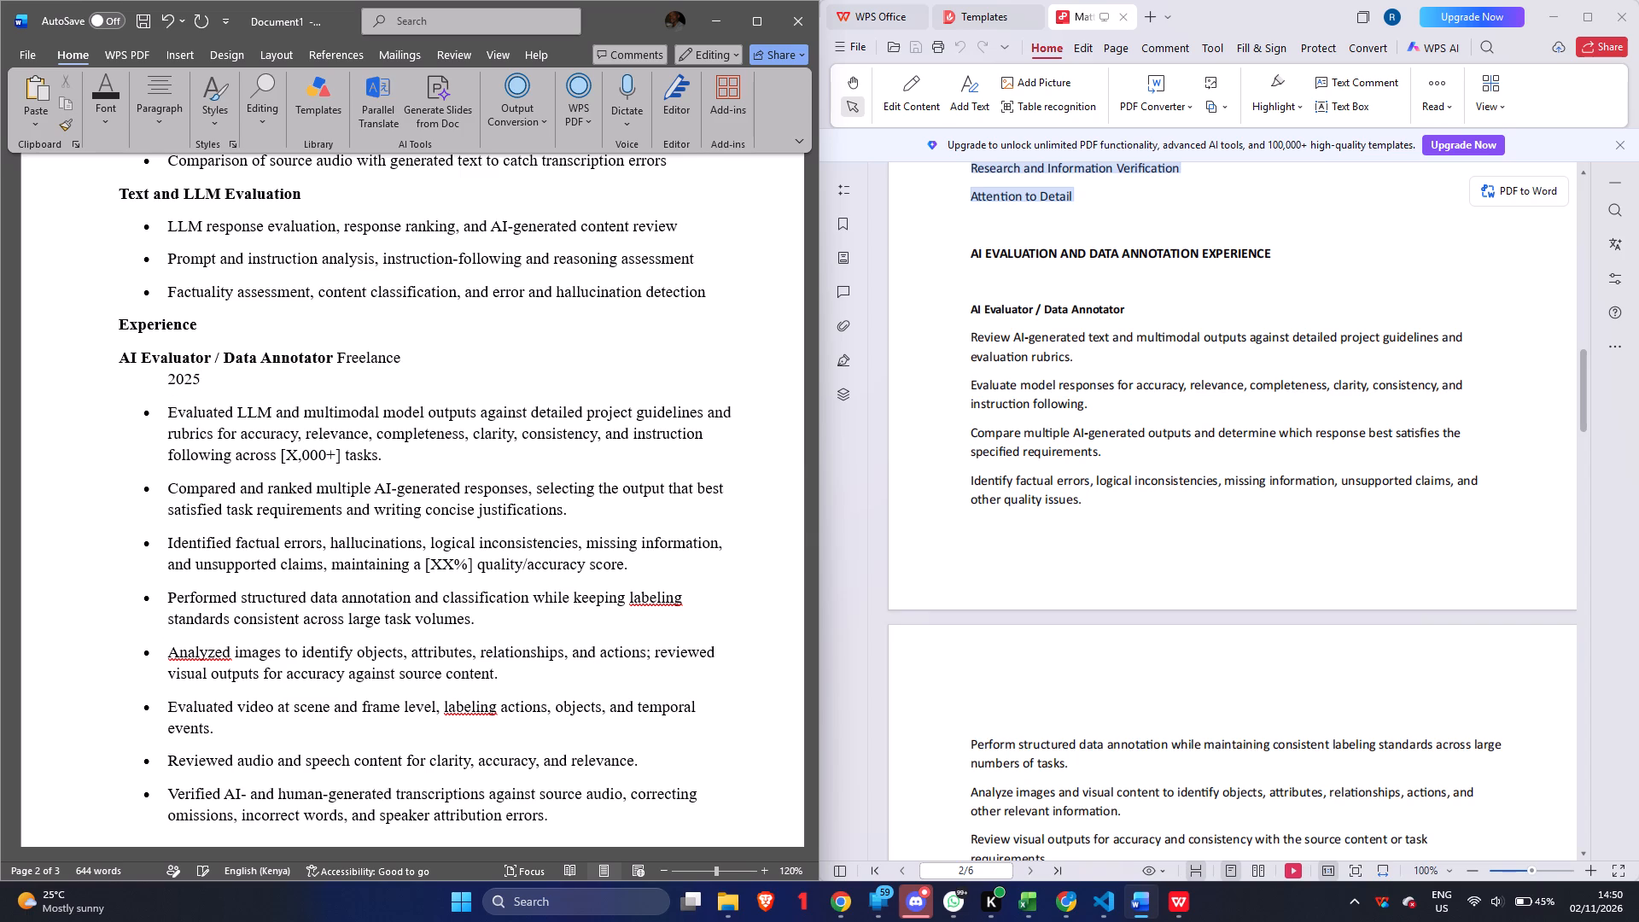
key("Left")
key("Left")
key("Left")
key("Left")
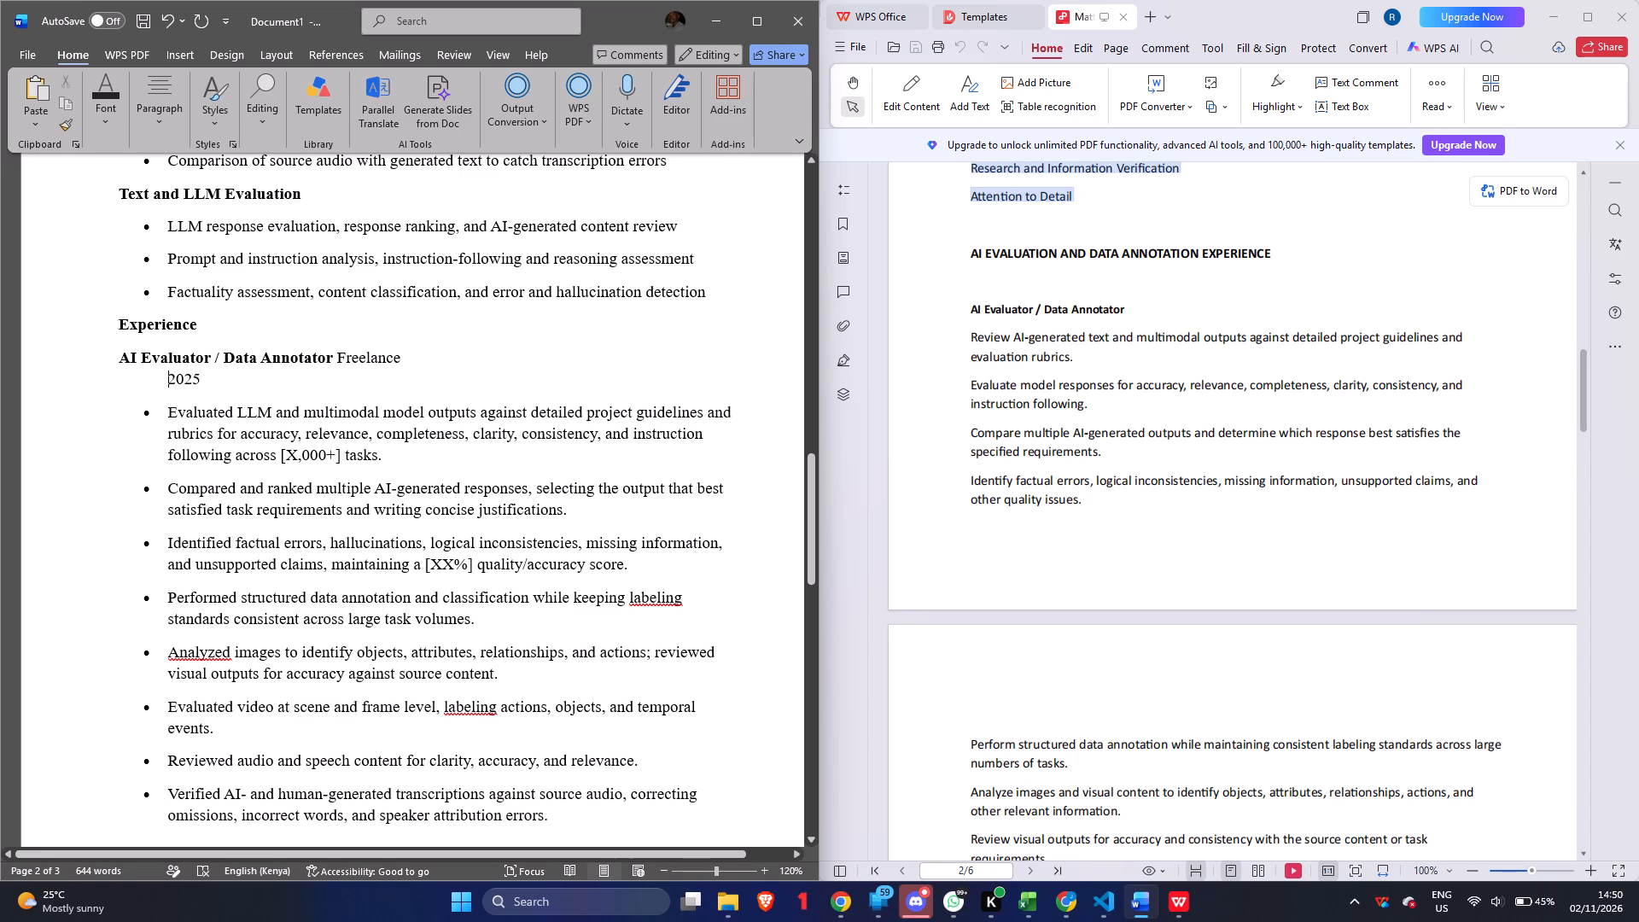
key("BackSpace")
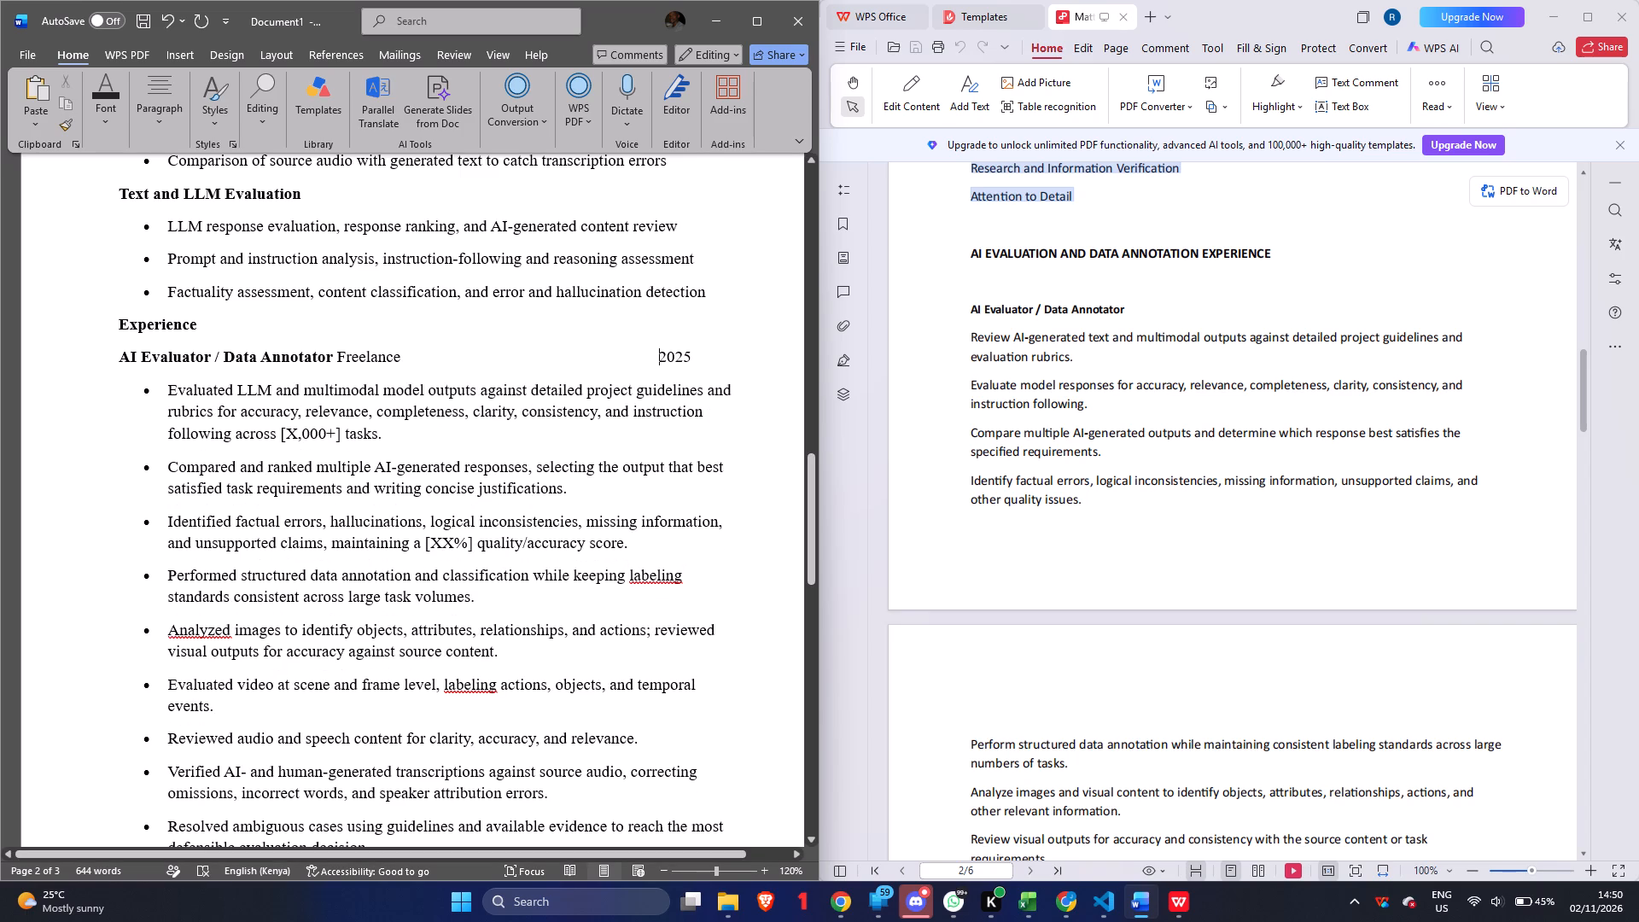
left_click_drag(703, 364, 650, 366)
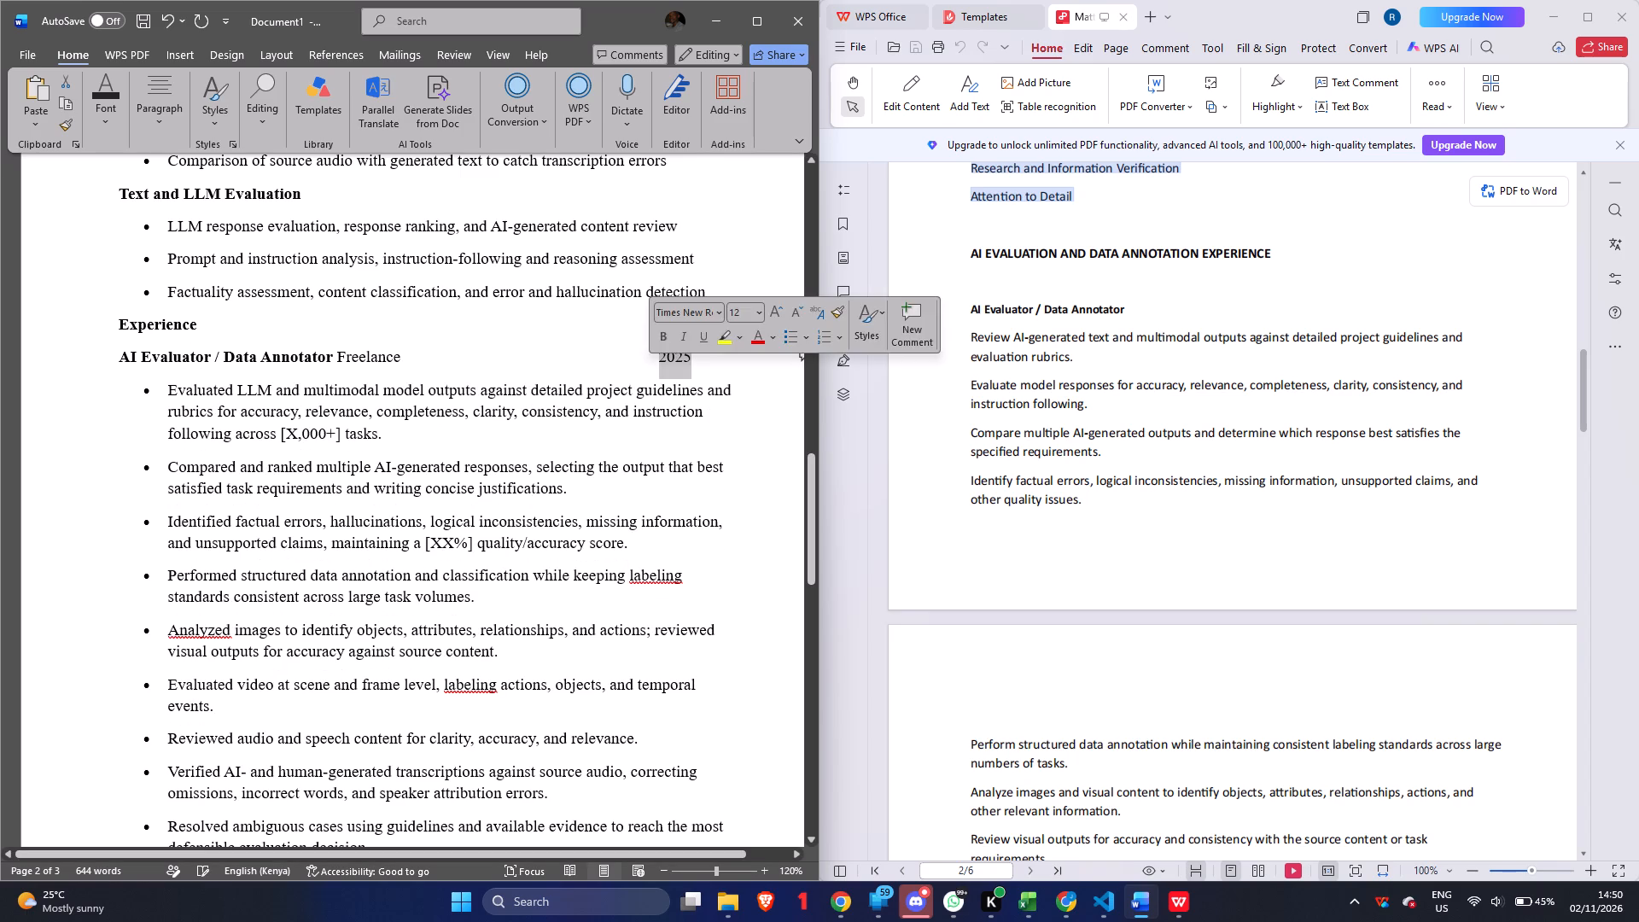
key("ctrl+b")
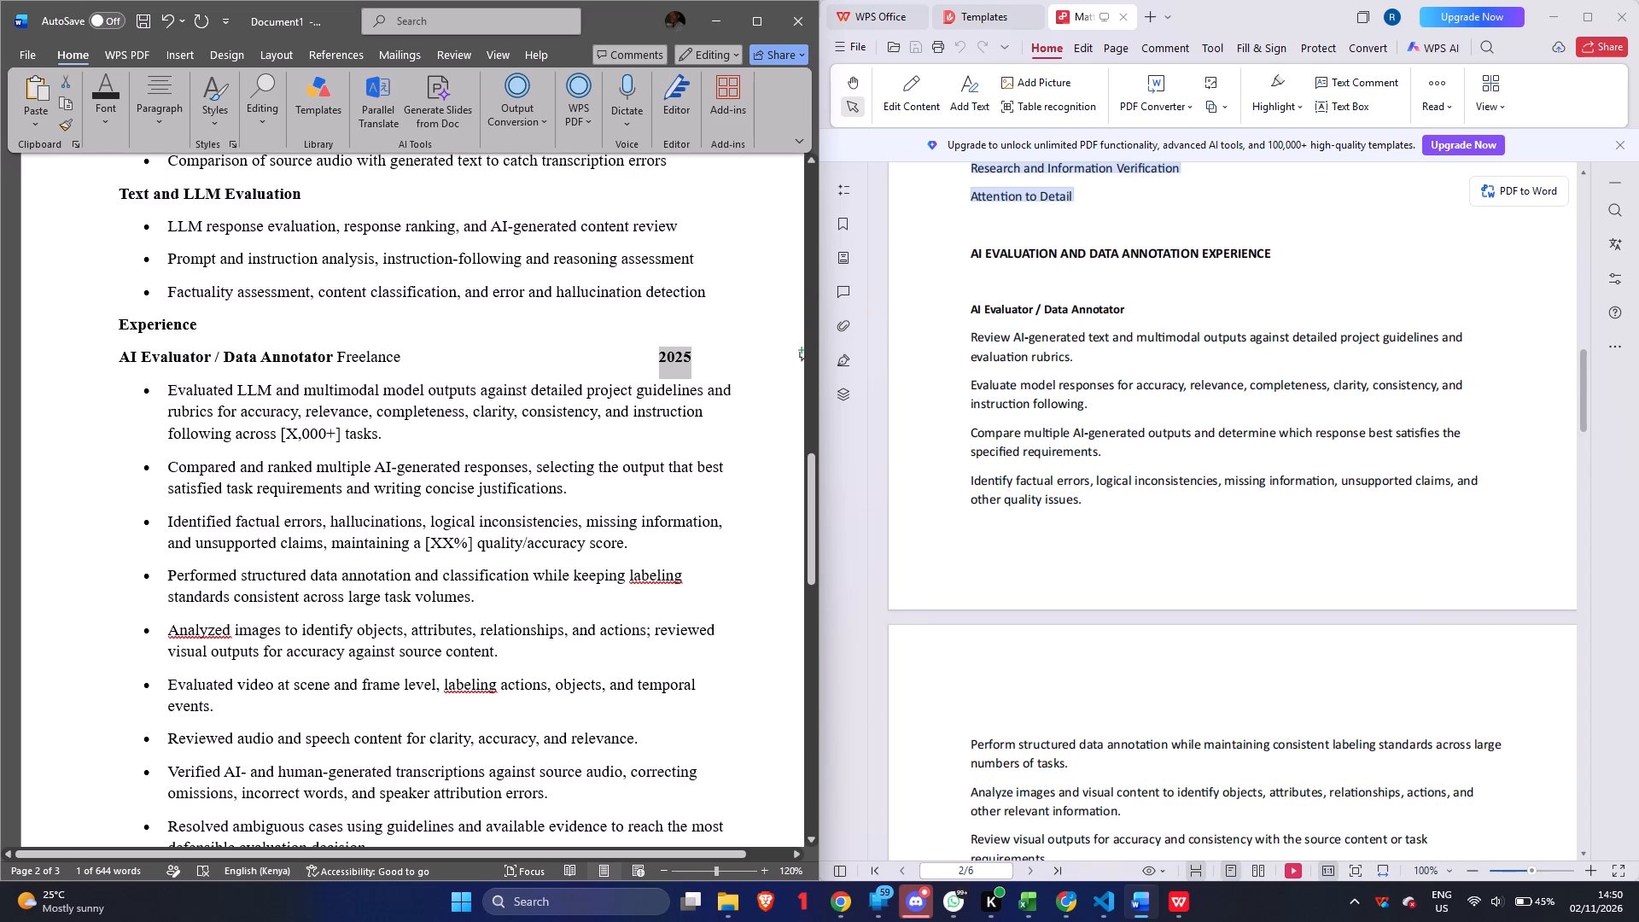
Replace the [X,000+] placeholder in the first Experience bullet with 1500+.
left_click_drag(341, 432, 280, 441)
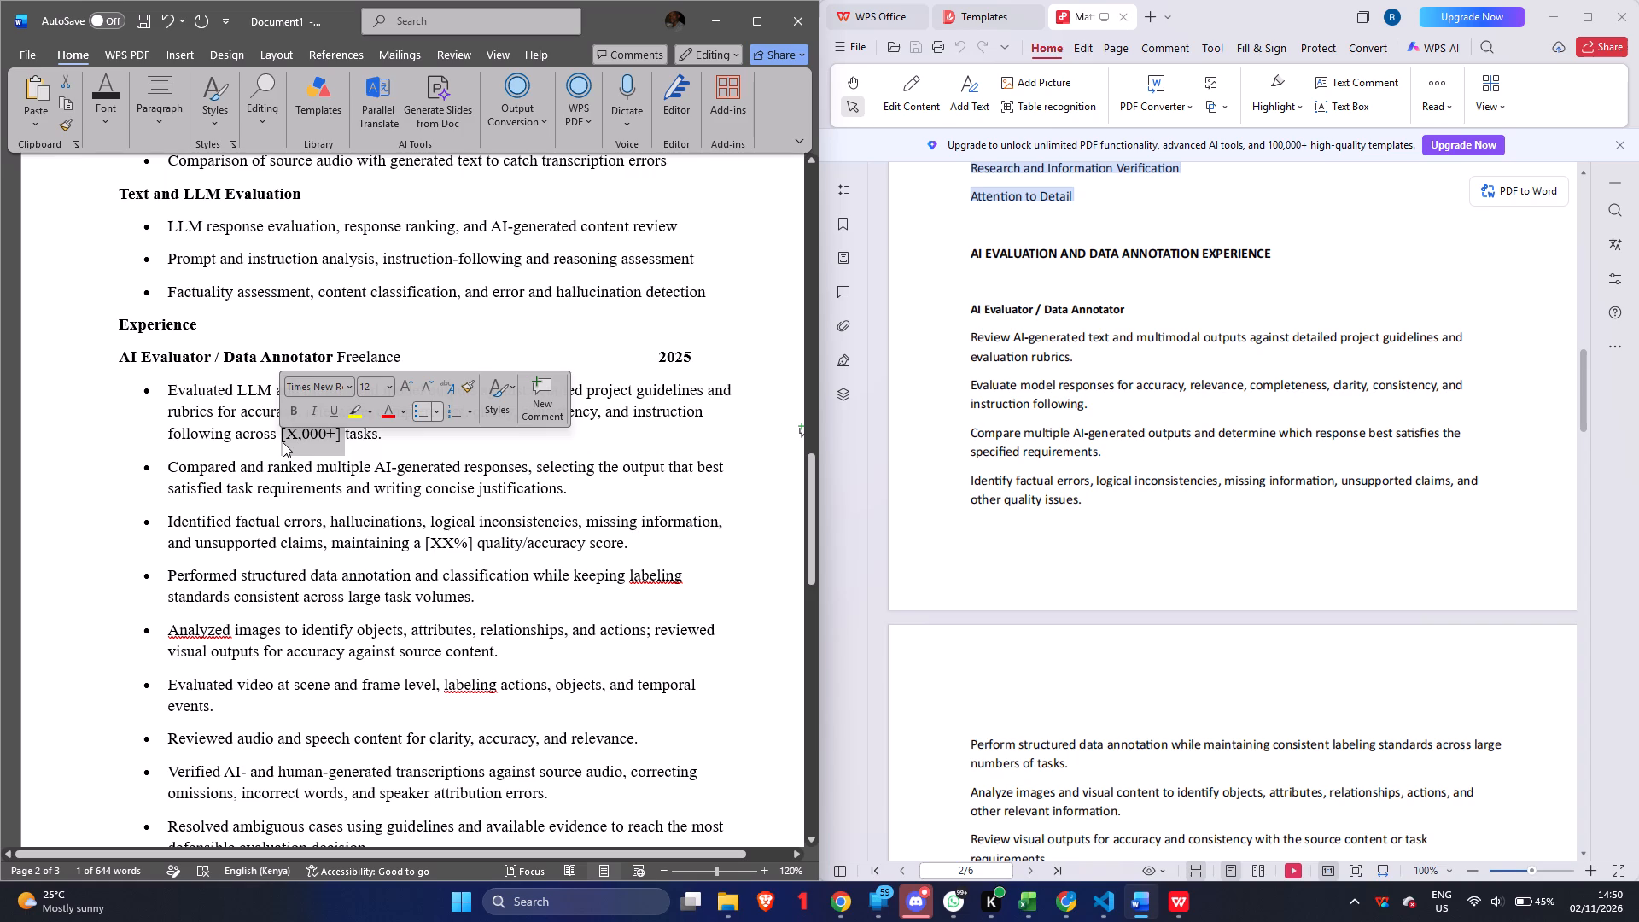
type("15")
type("00")
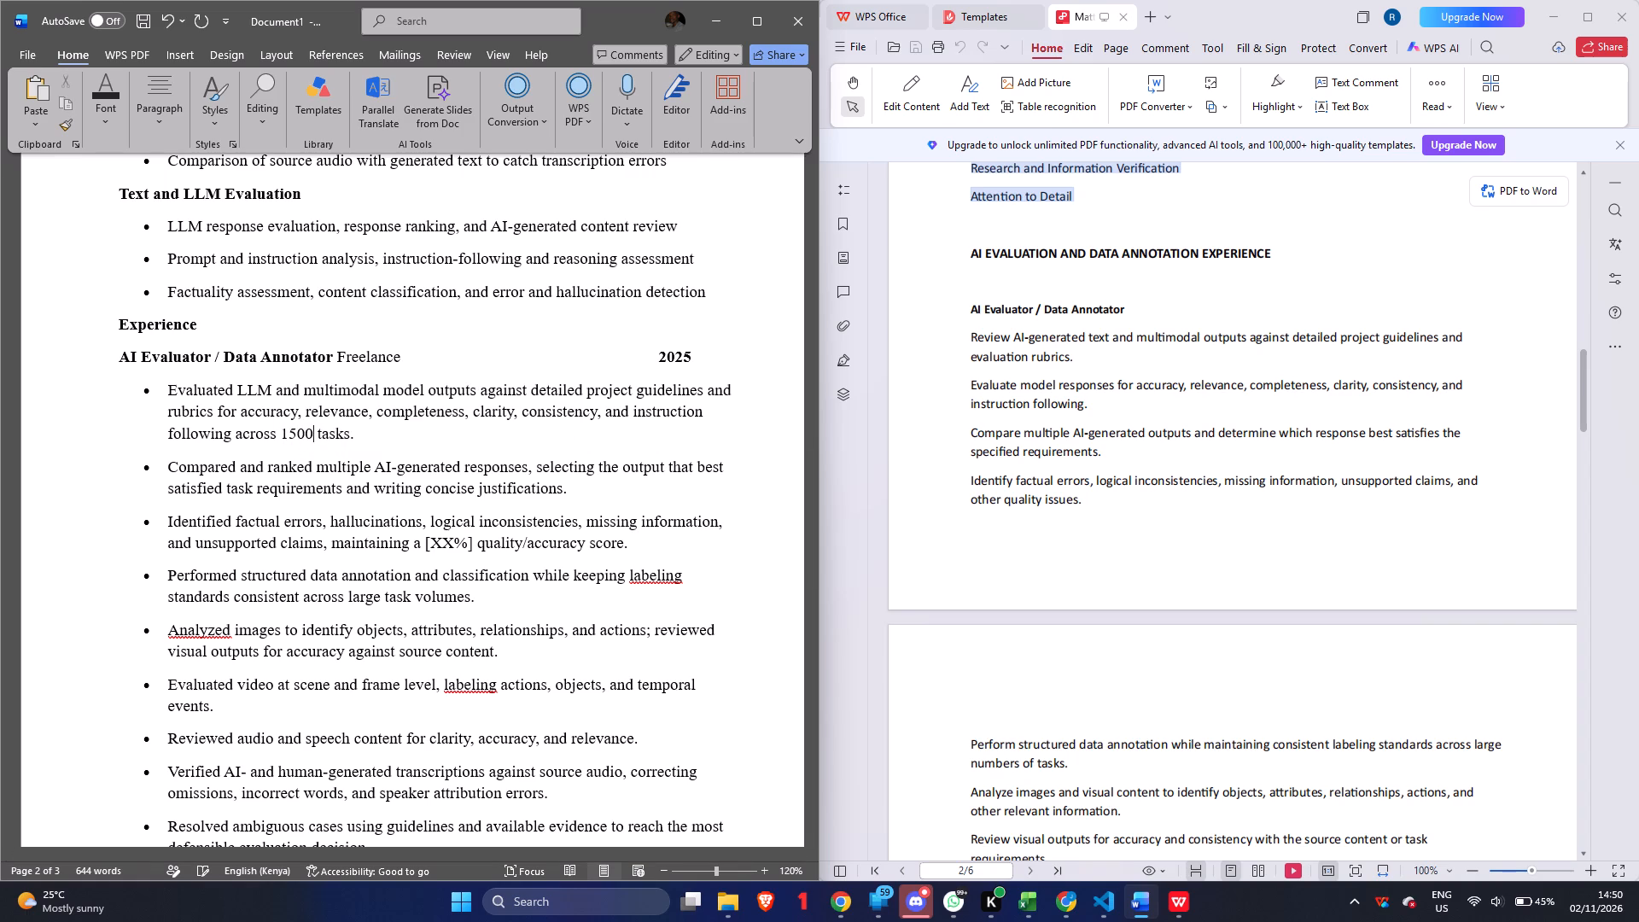
key("shift+plus")
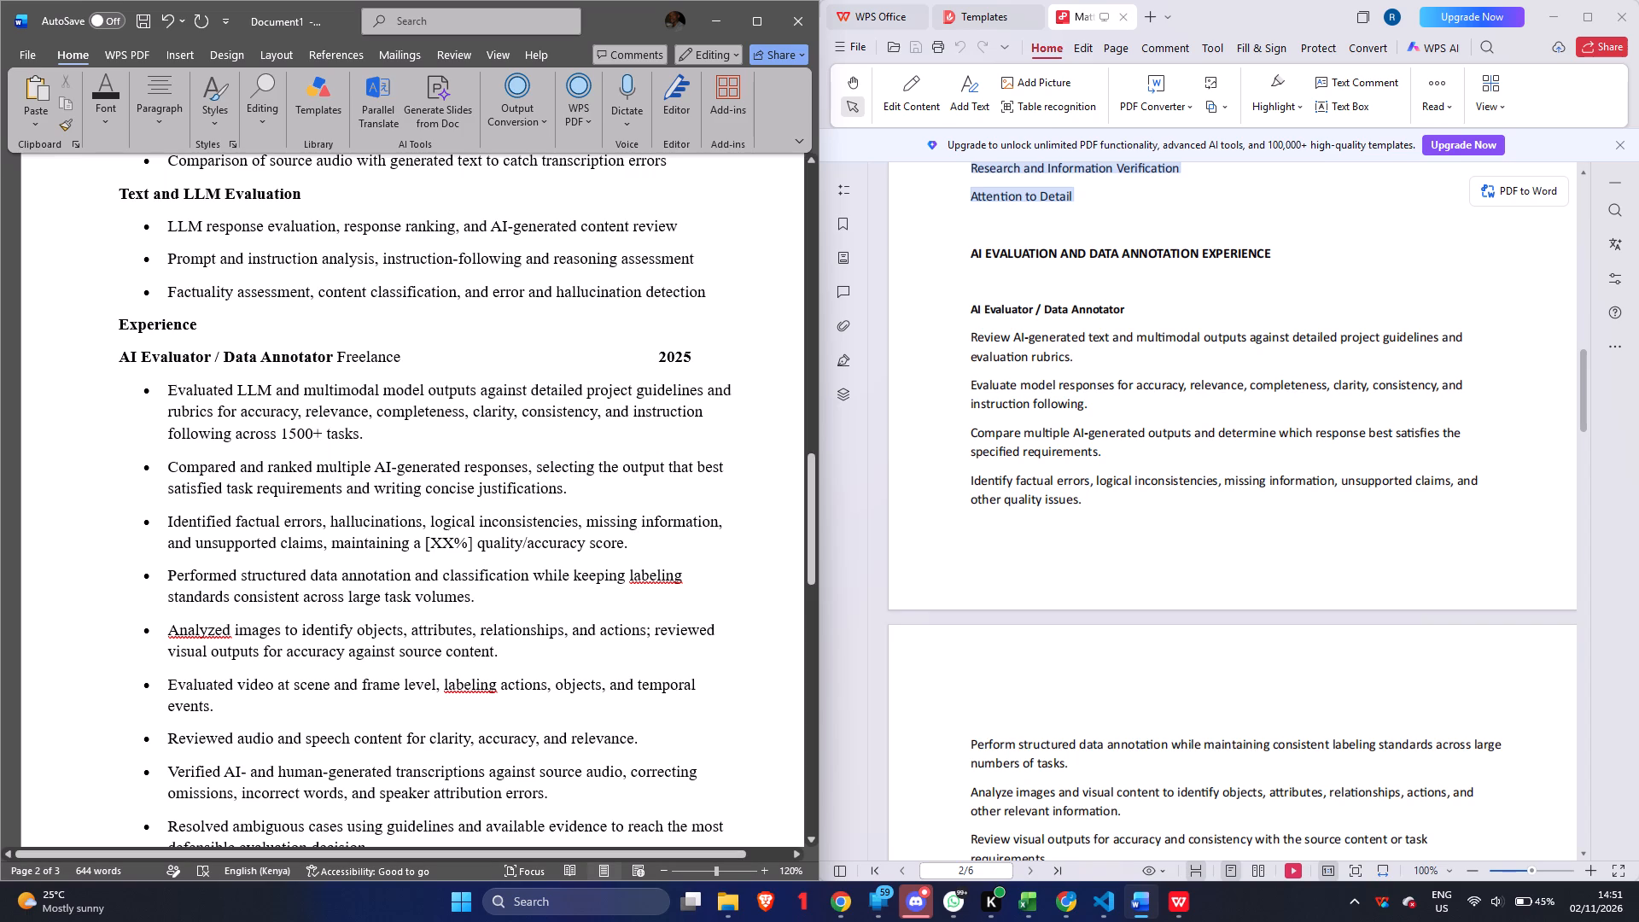
Replace the [XX%] placeholder in the Experience bullet about factual errors and hallucinations with 99.99%.
left_click_drag(423, 539, 472, 549)
left_click_drag(472, 549, 471, 549)
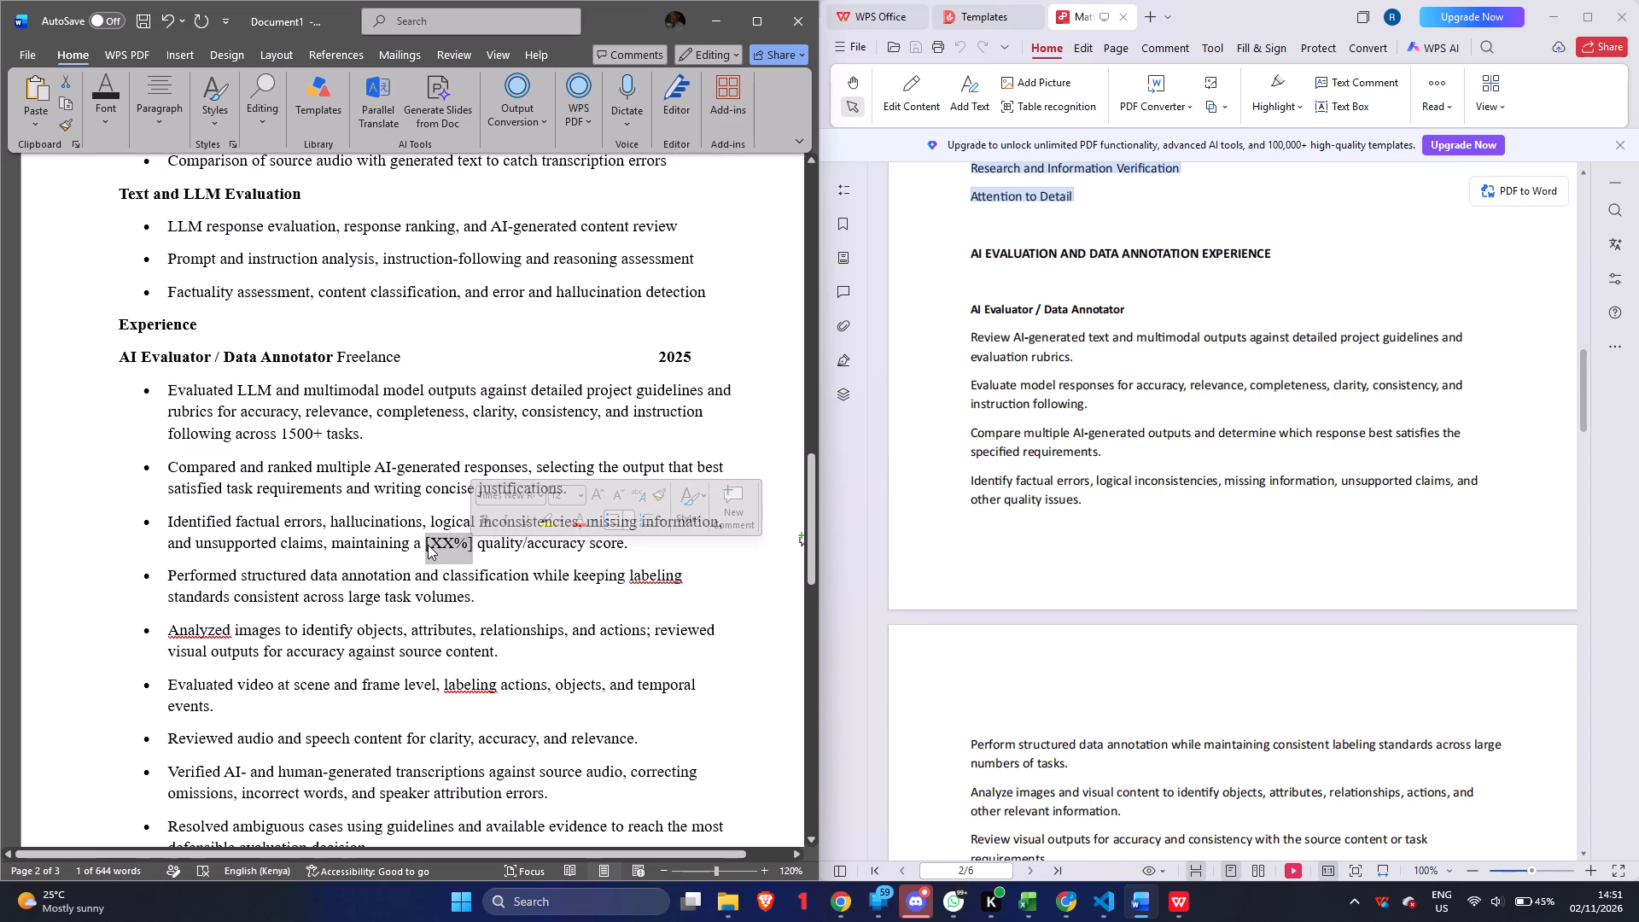
type("99")
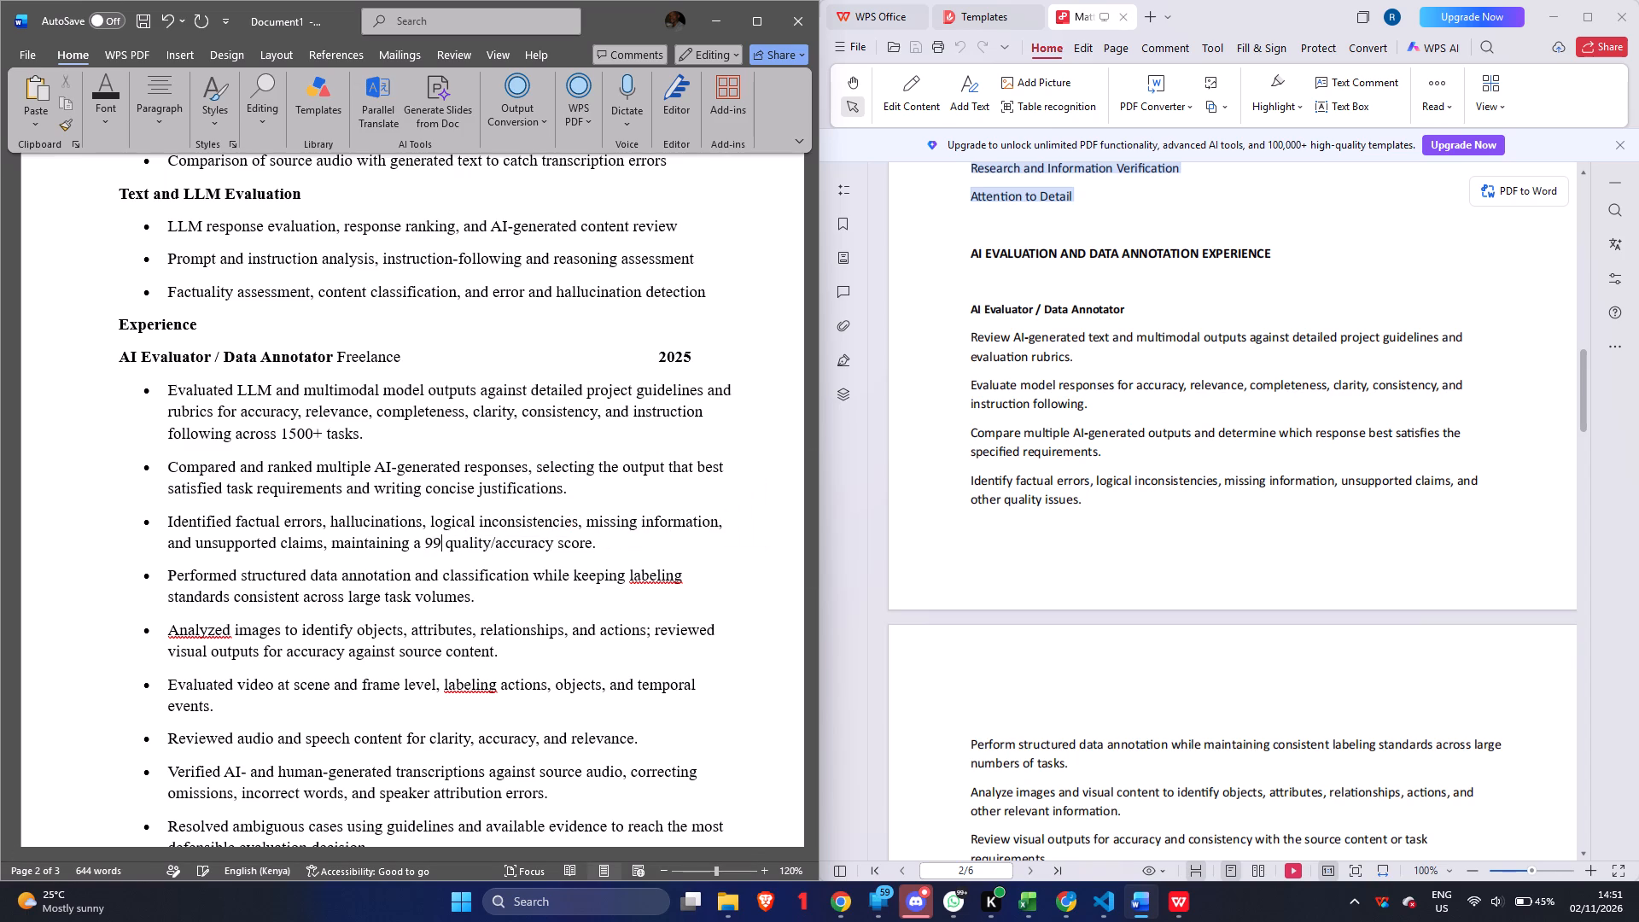
type(".9")
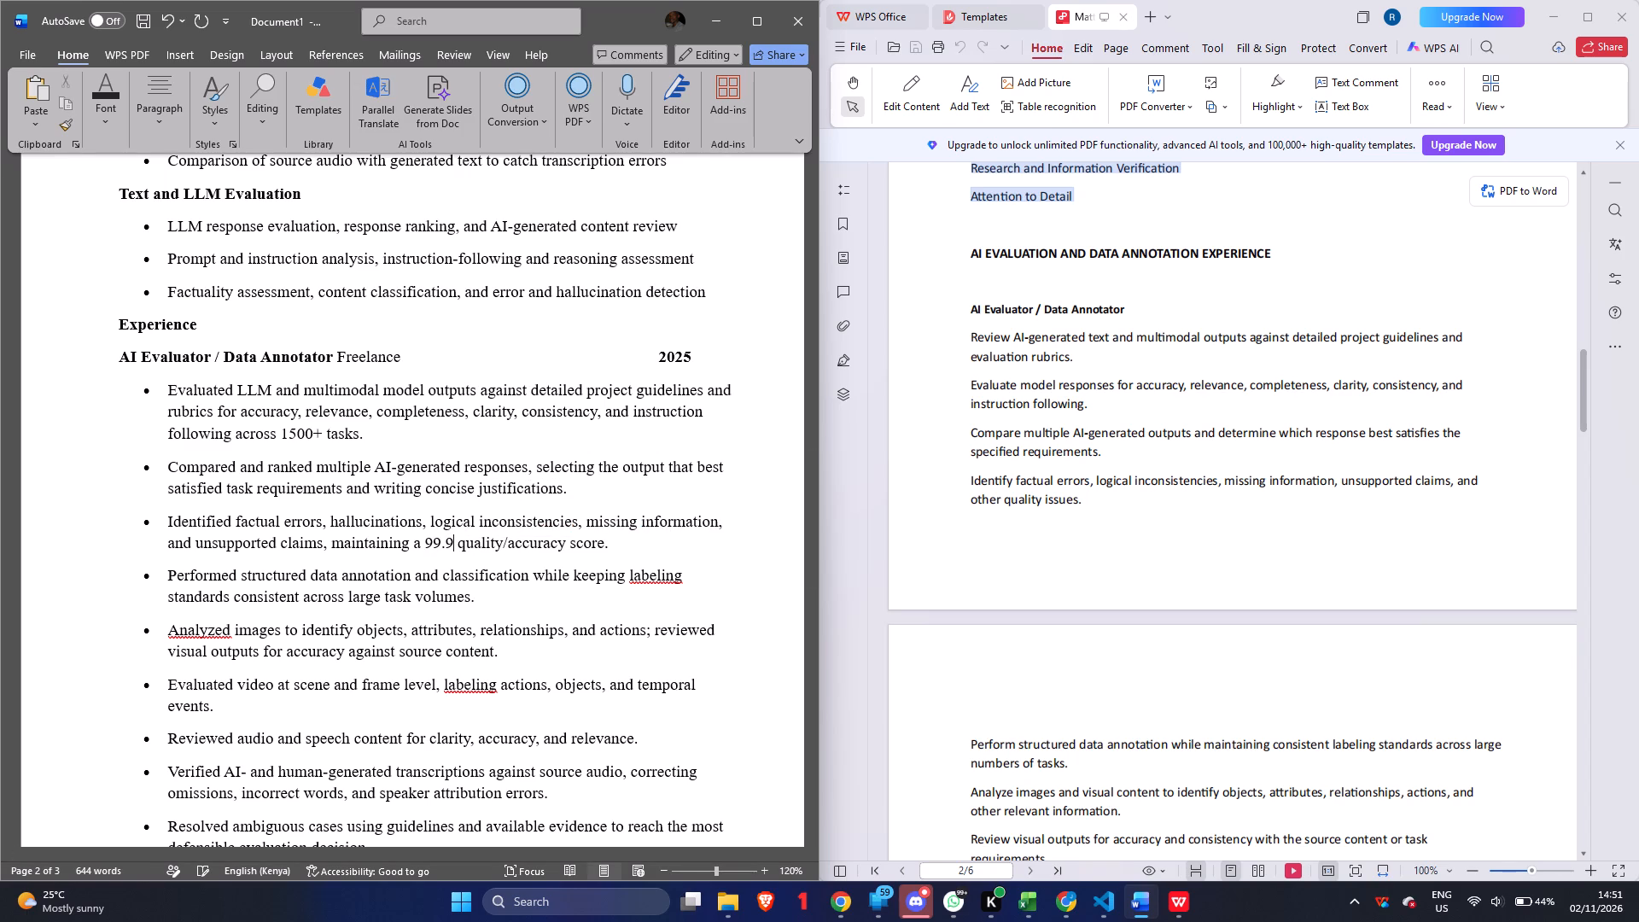
type("9%")
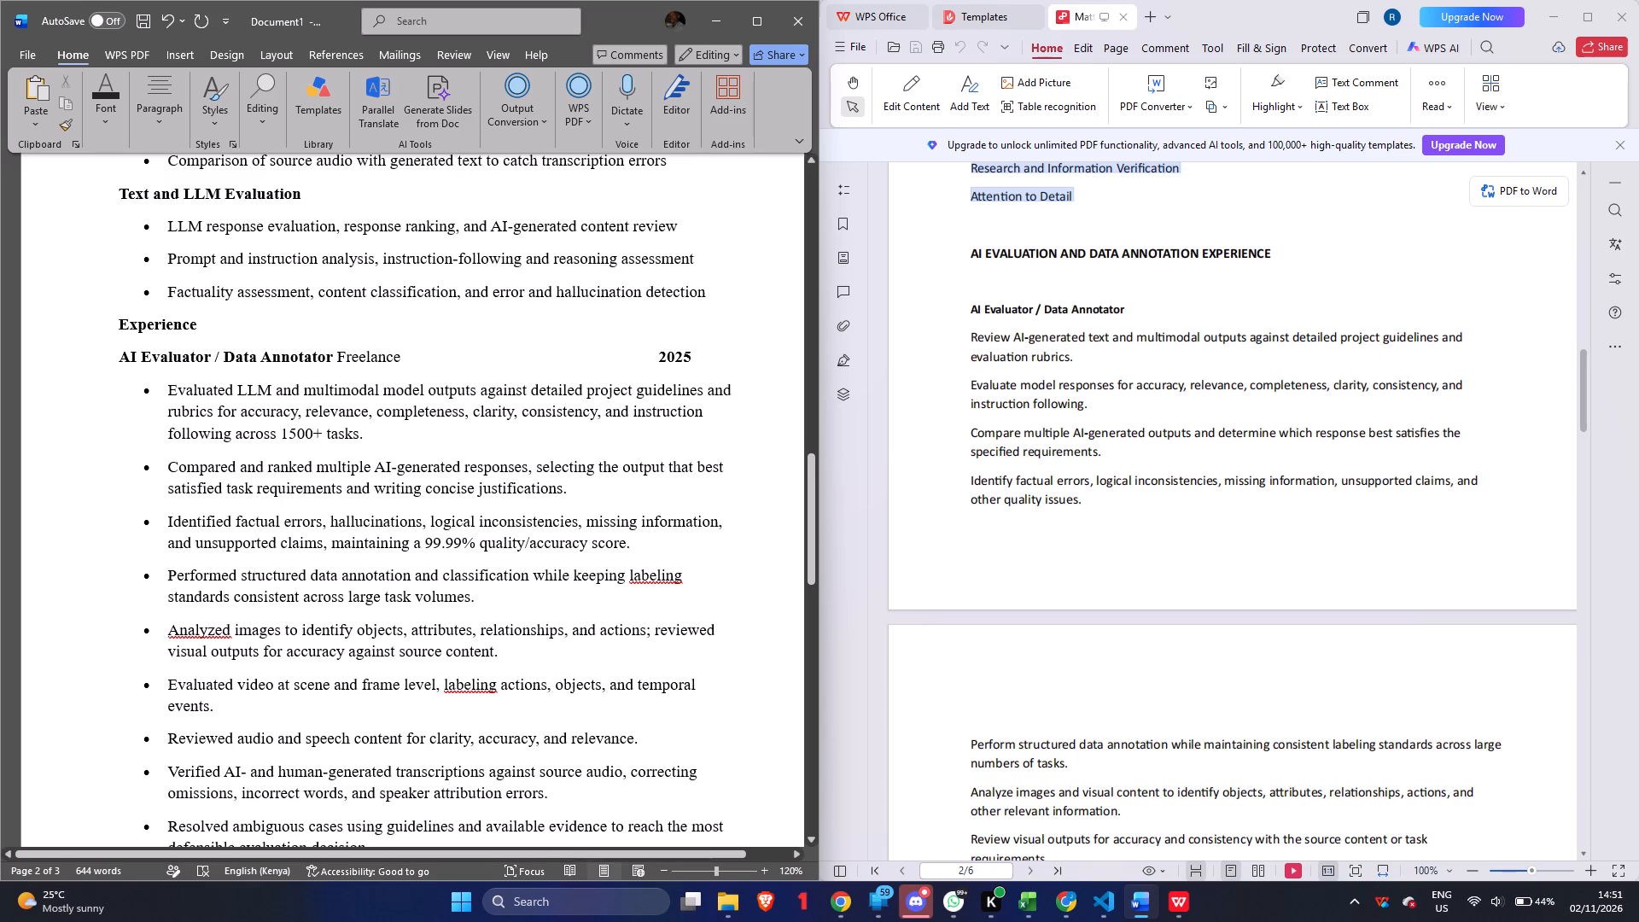
Review the Word resume from Experience through Education, Technical Skills and Professional Strengths, and return to the Experience section.
scroll(436, 595, "down", 3)
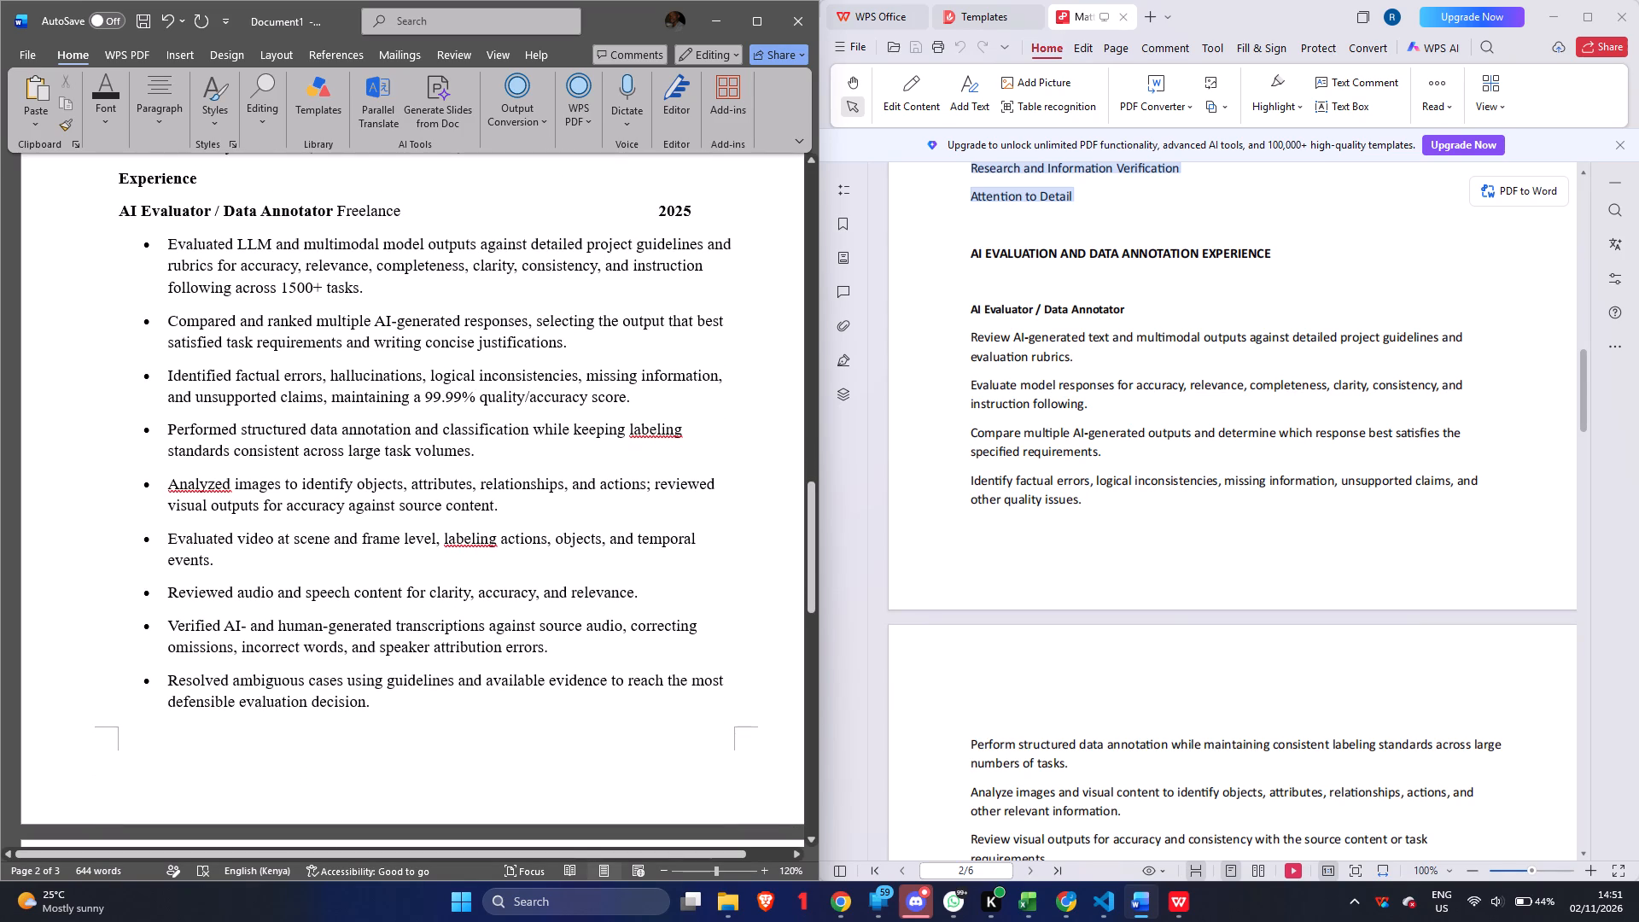
scroll(435, 595, "down", 5)
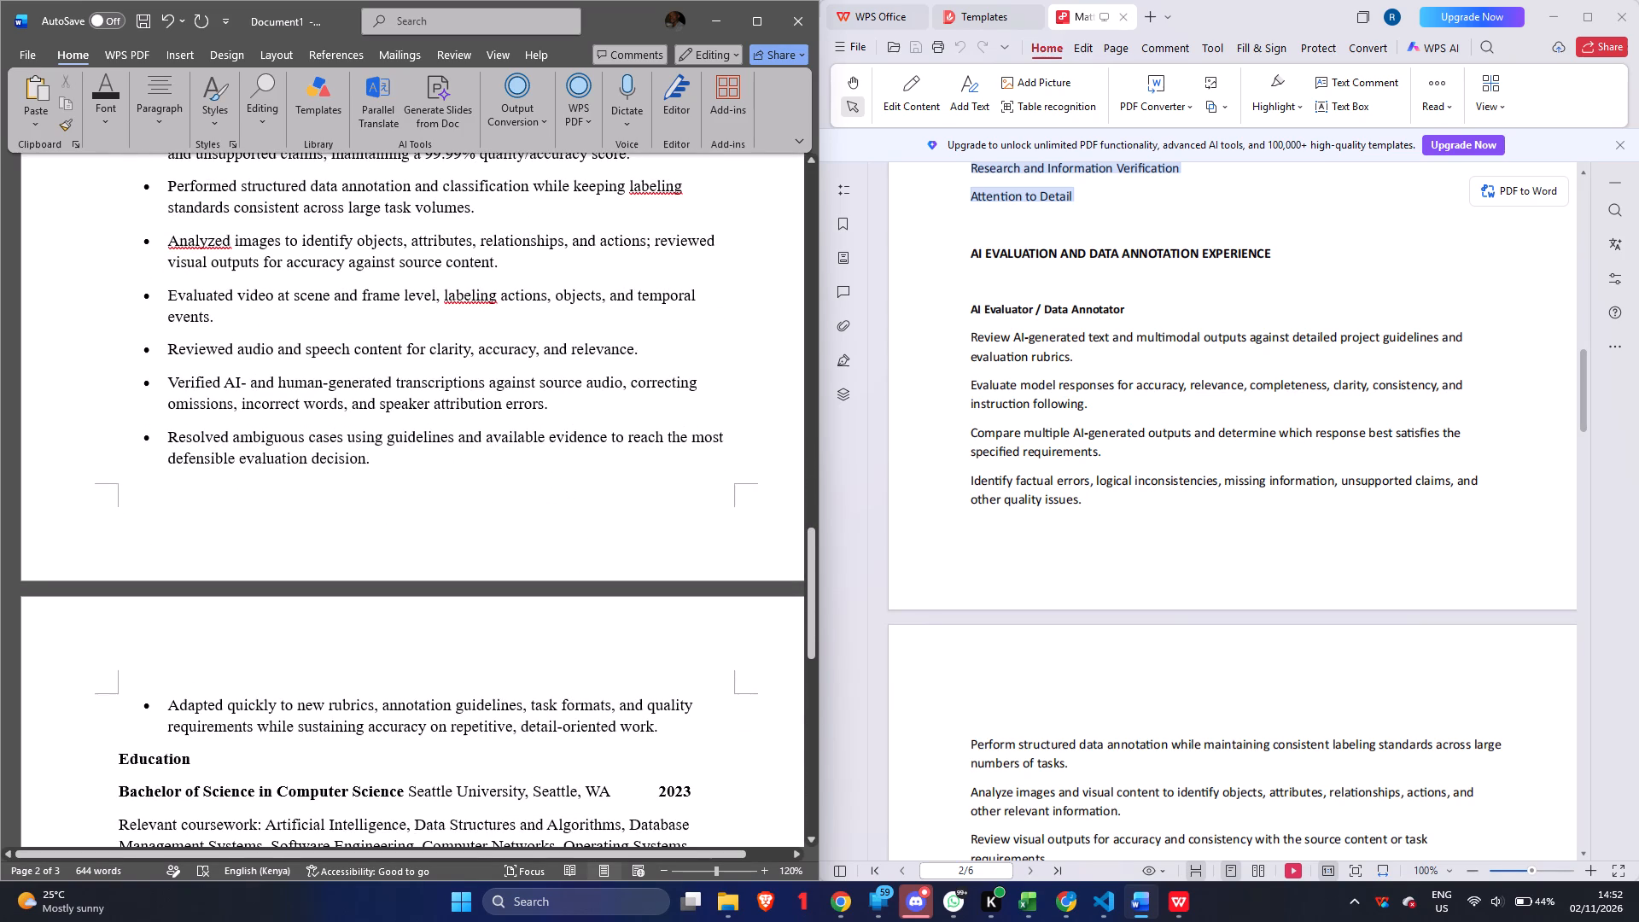
scroll(435, 595, "up", 1)
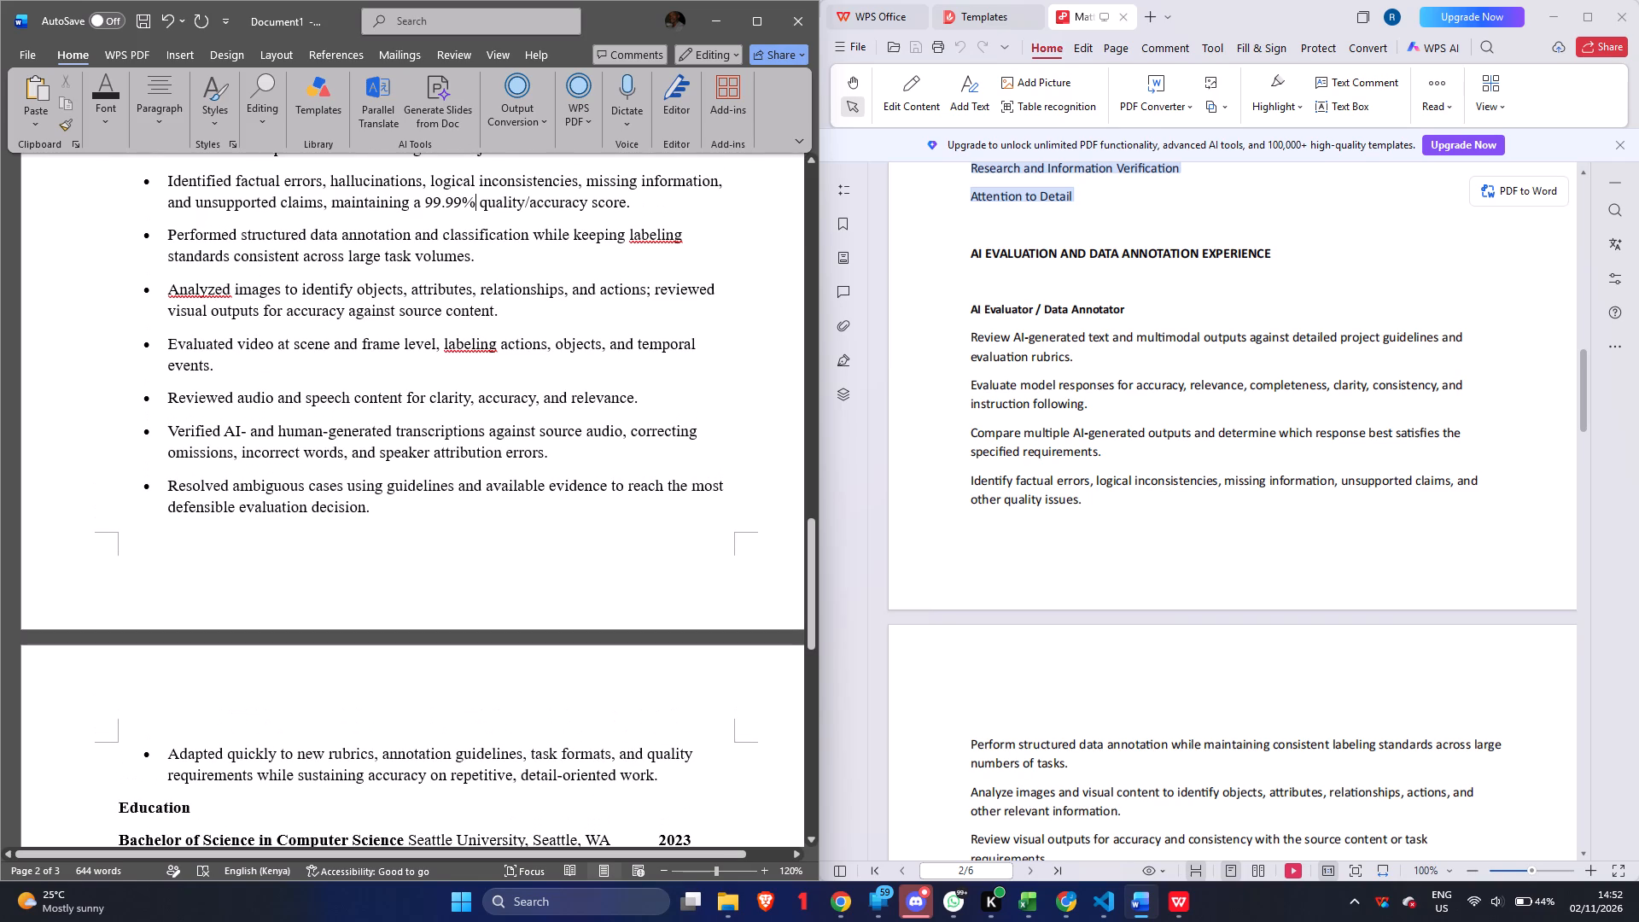
scroll(435, 595, "down", 5)
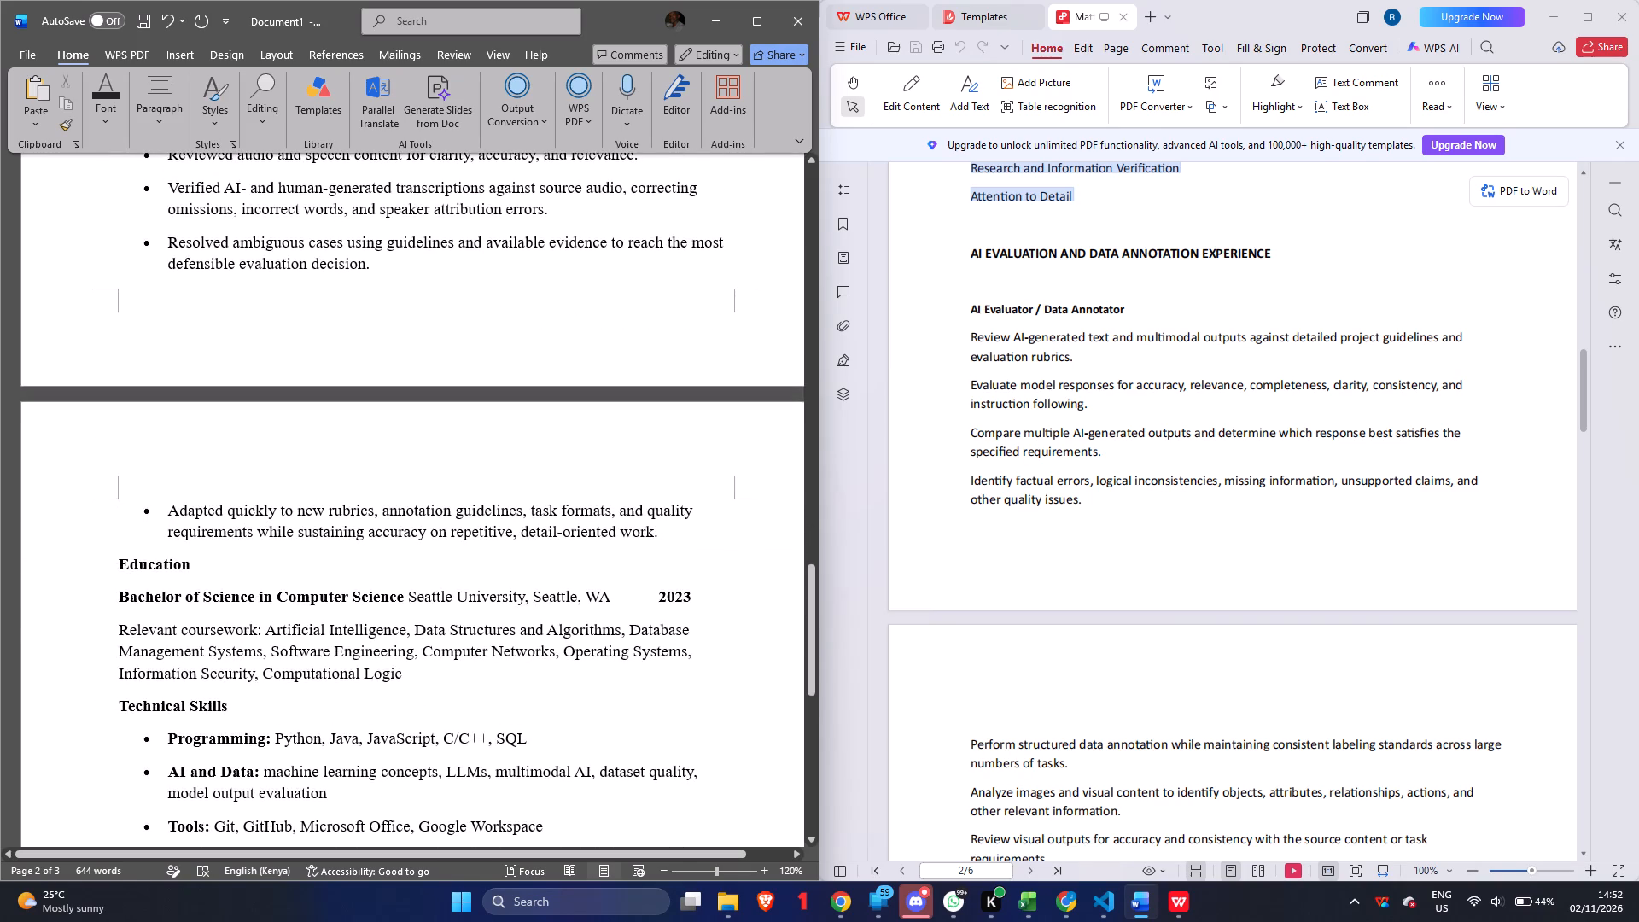
scroll(435, 595, "down", 7)
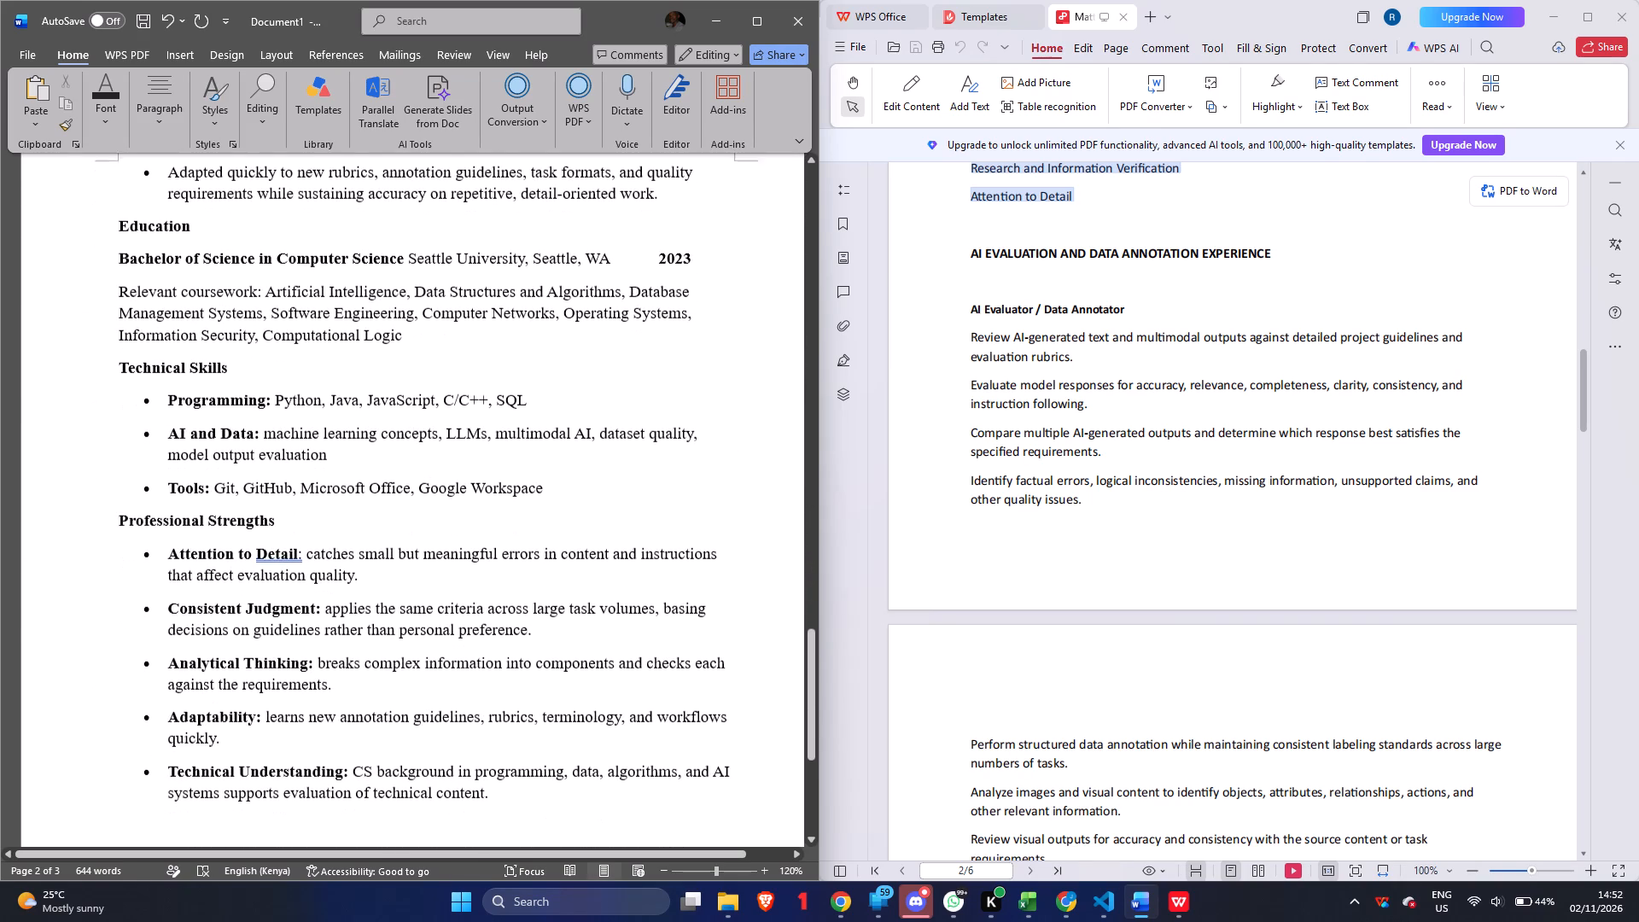
scroll(435, 595, "down", 14)
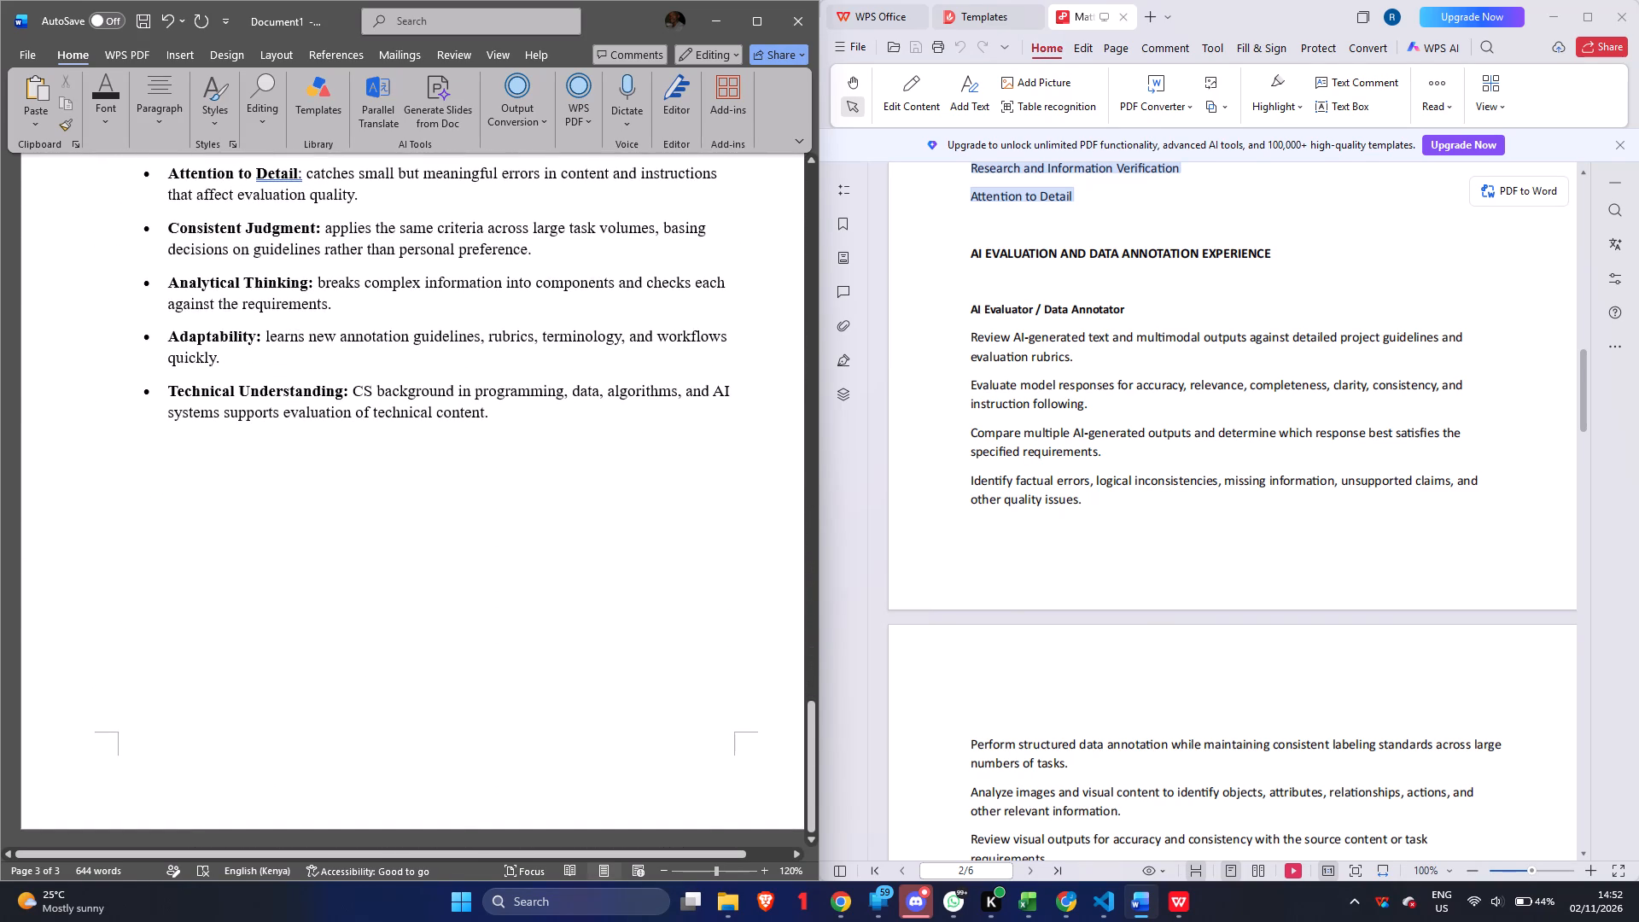
scroll(435, 595, "up", 7)
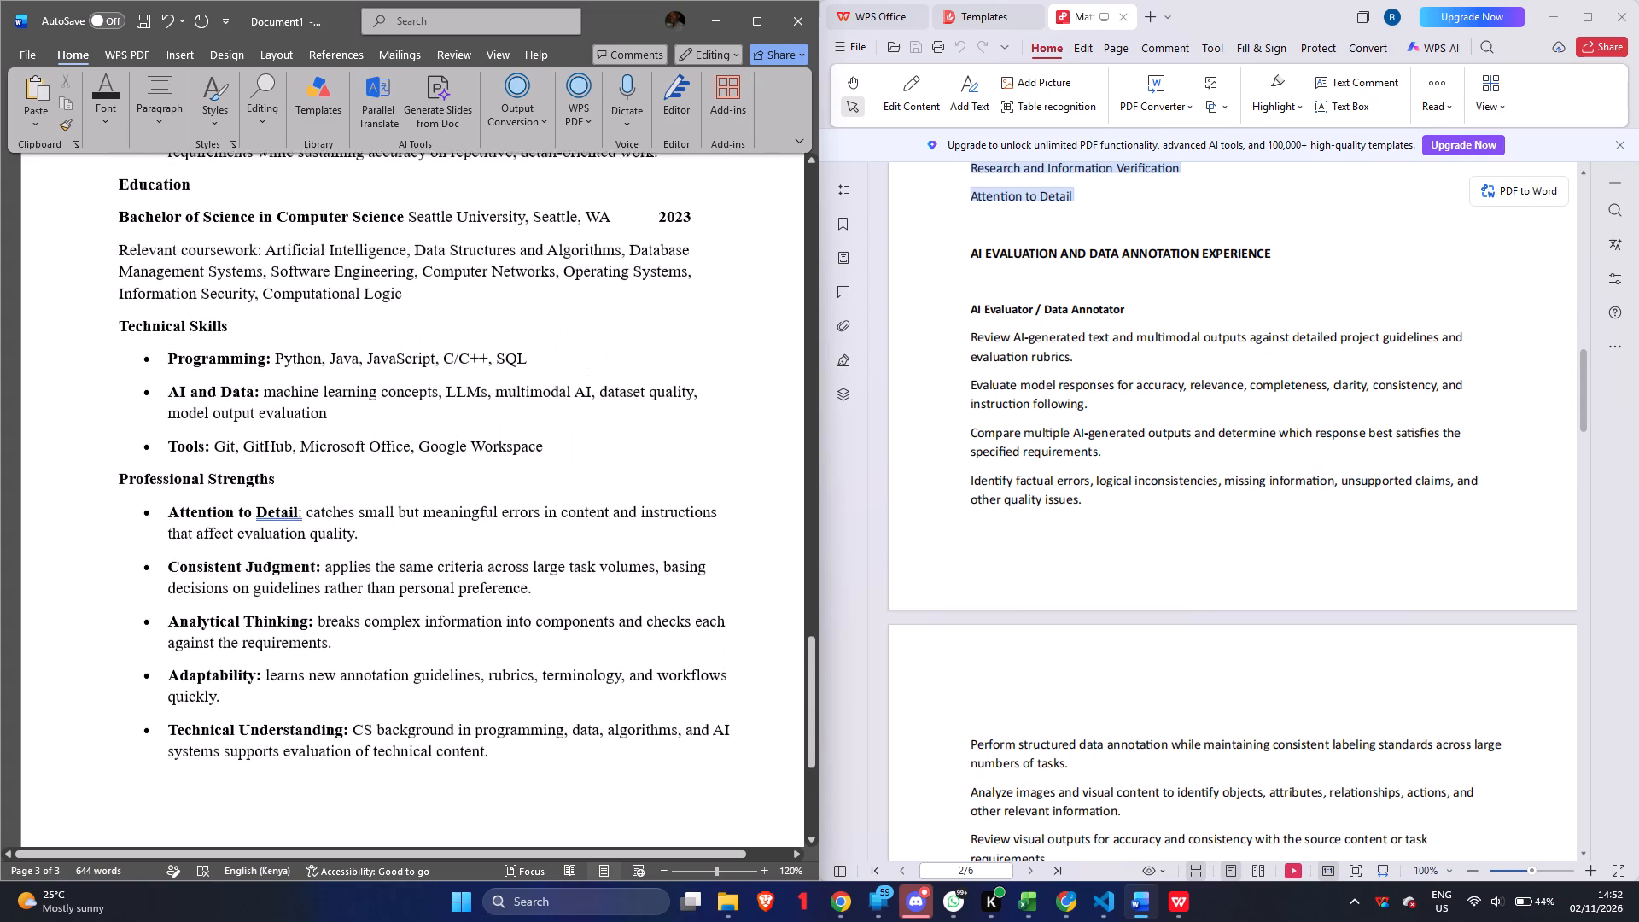
scroll(435, 595, "up", 1)
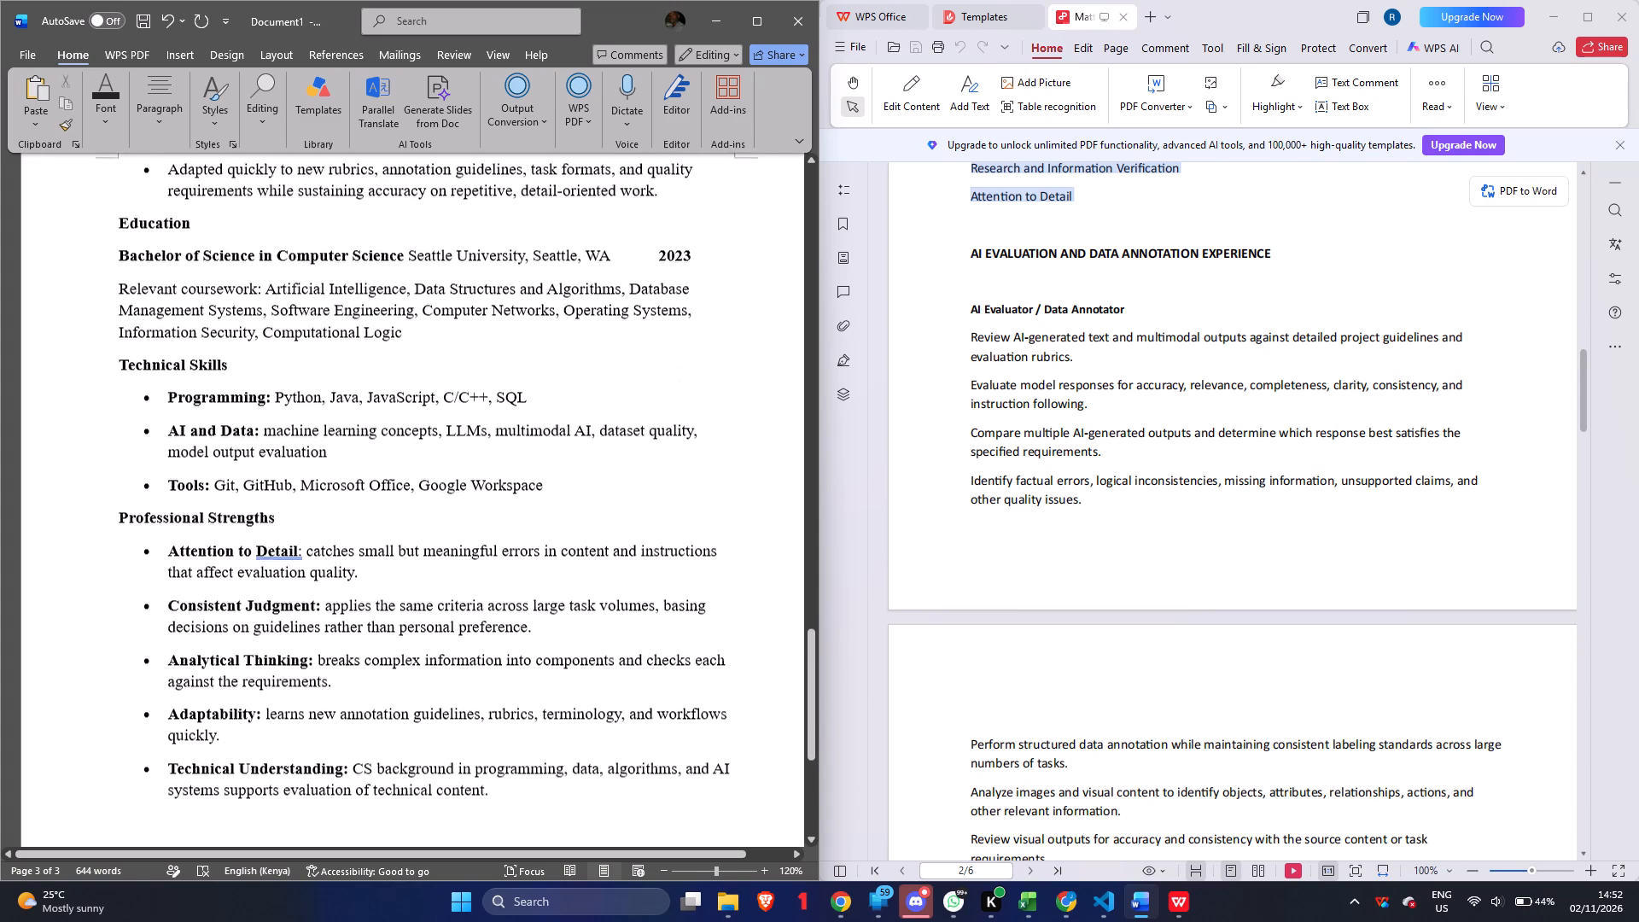
scroll(435, 595, "up", 1)
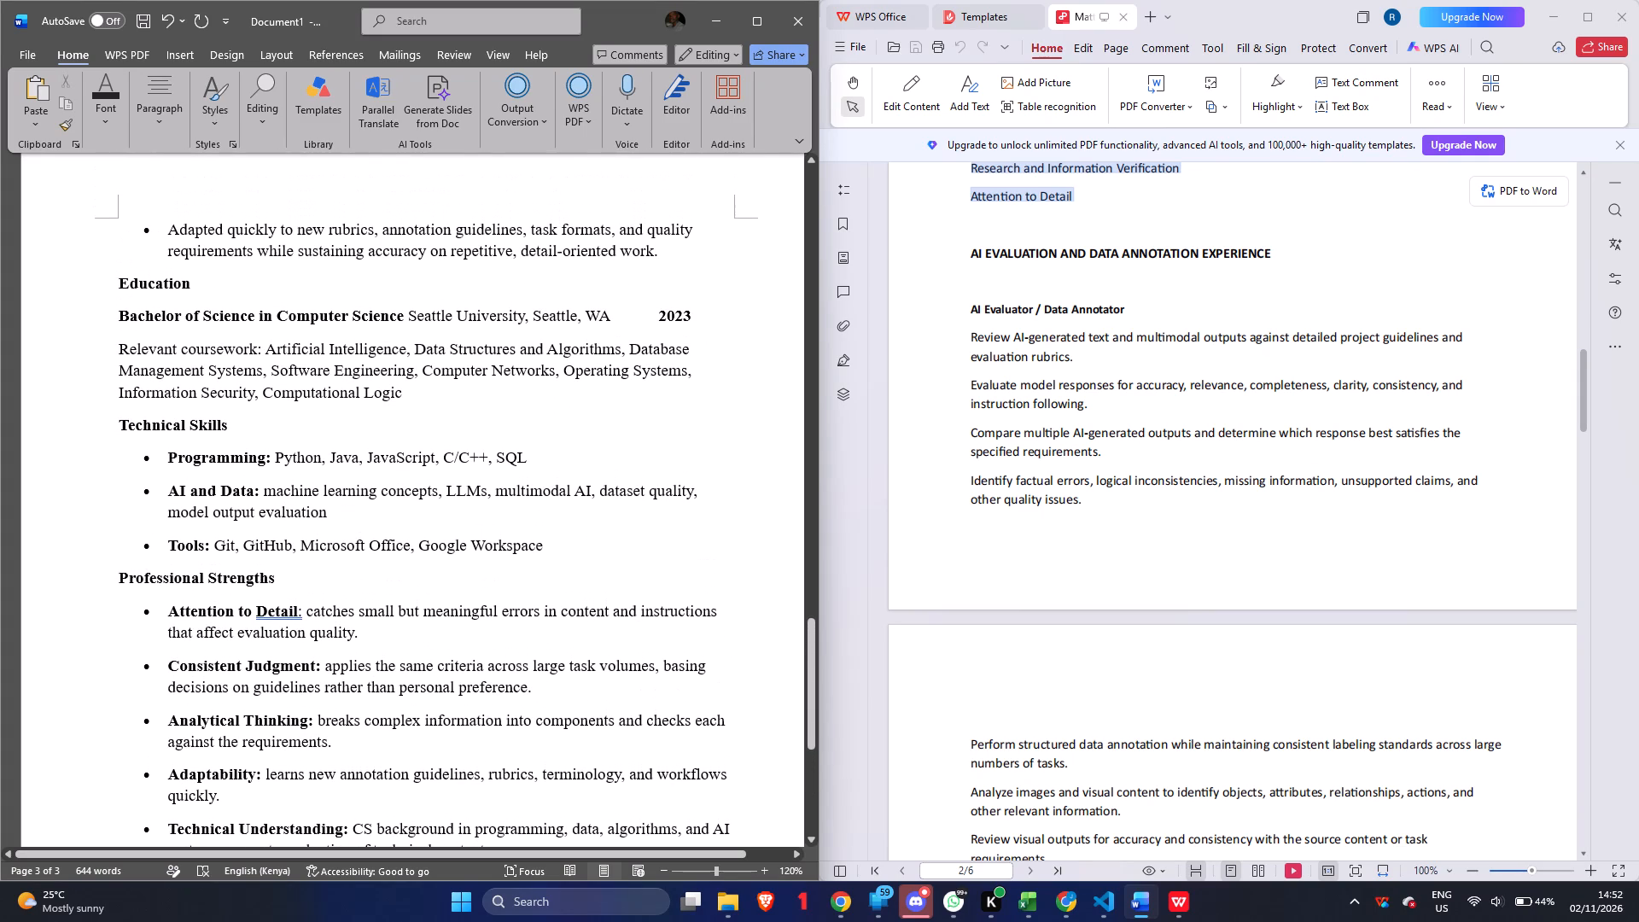
scroll(435, 595, "up", 10)
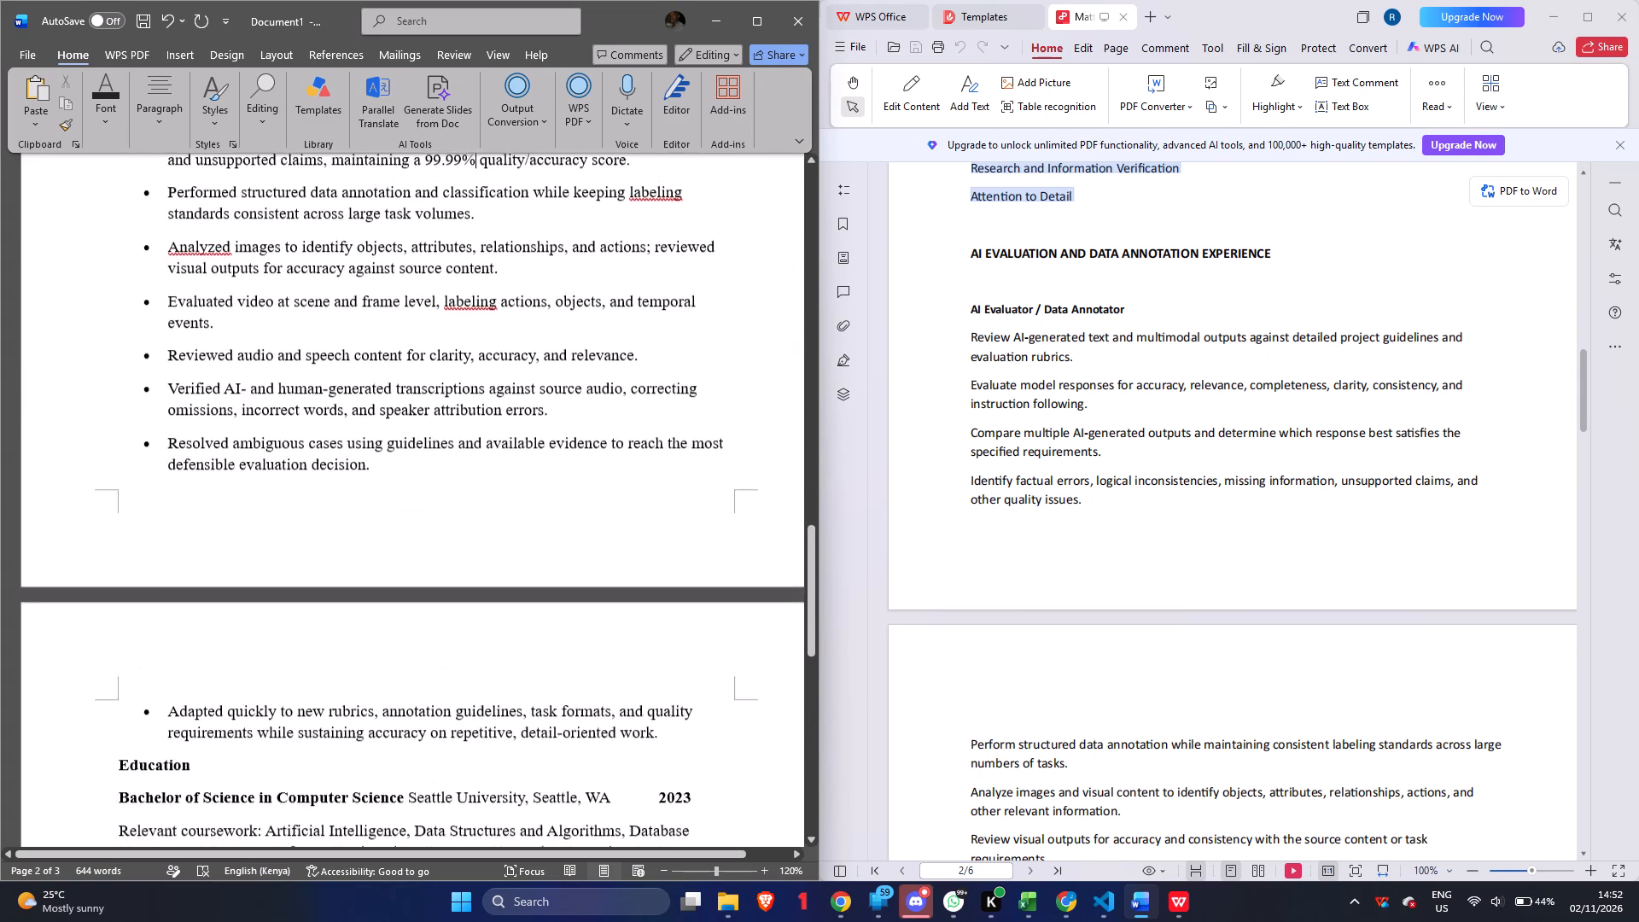
scroll(435, 595, "up", 6)
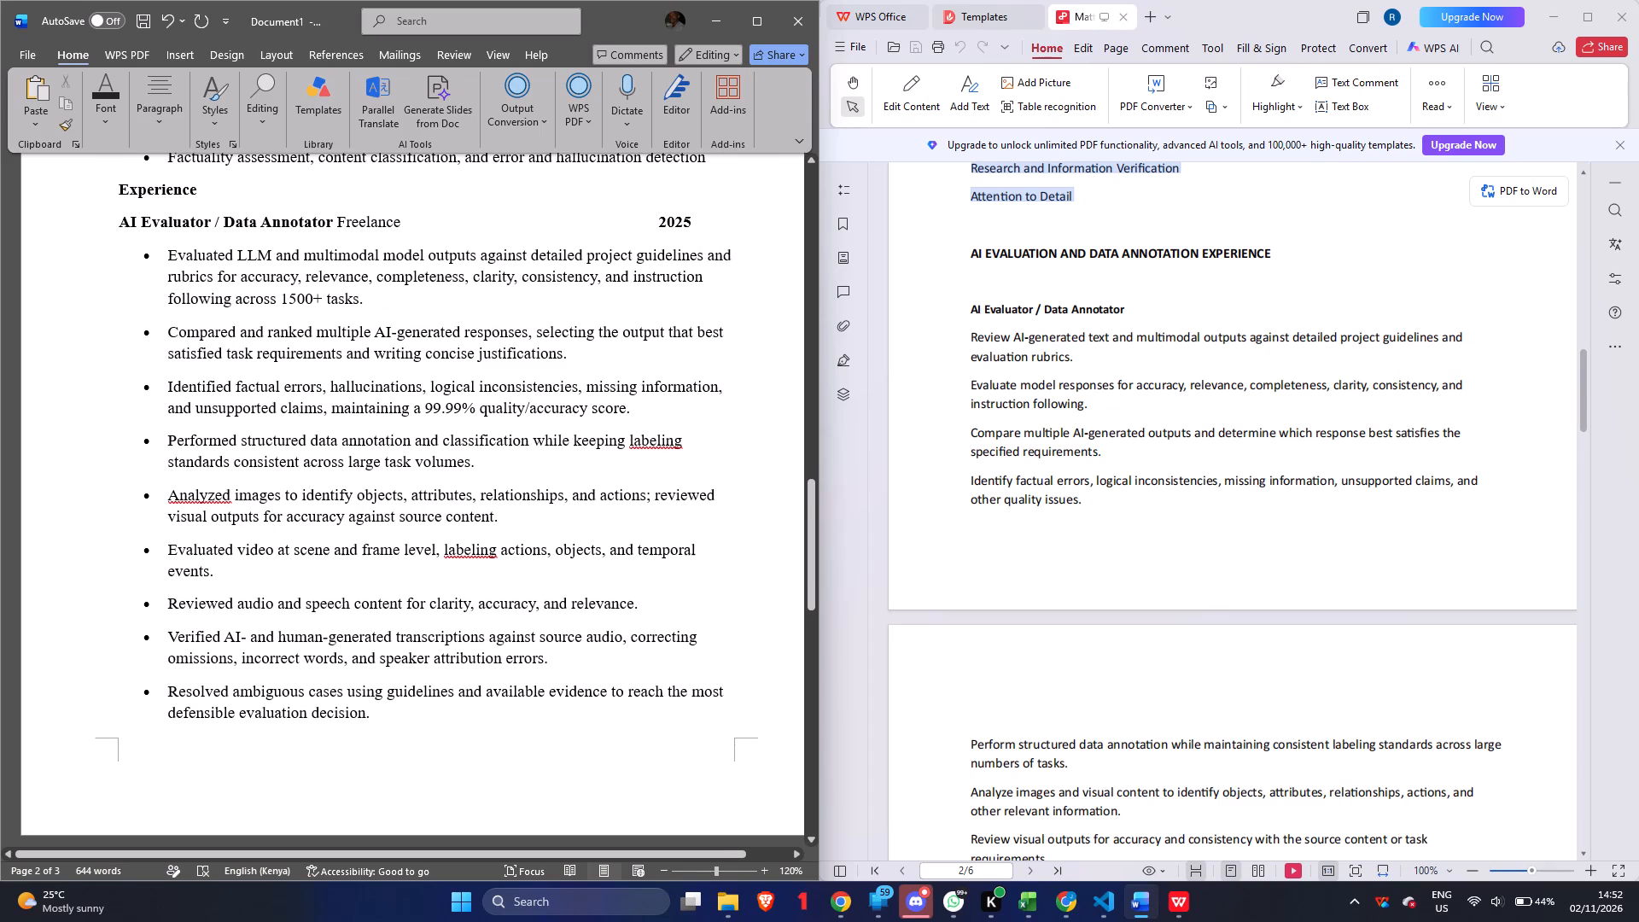
Change the quality/accuracy score in the Experience bullet about factual errors and hallucinations to 98%.
scroll(435, 595, "up", 3)
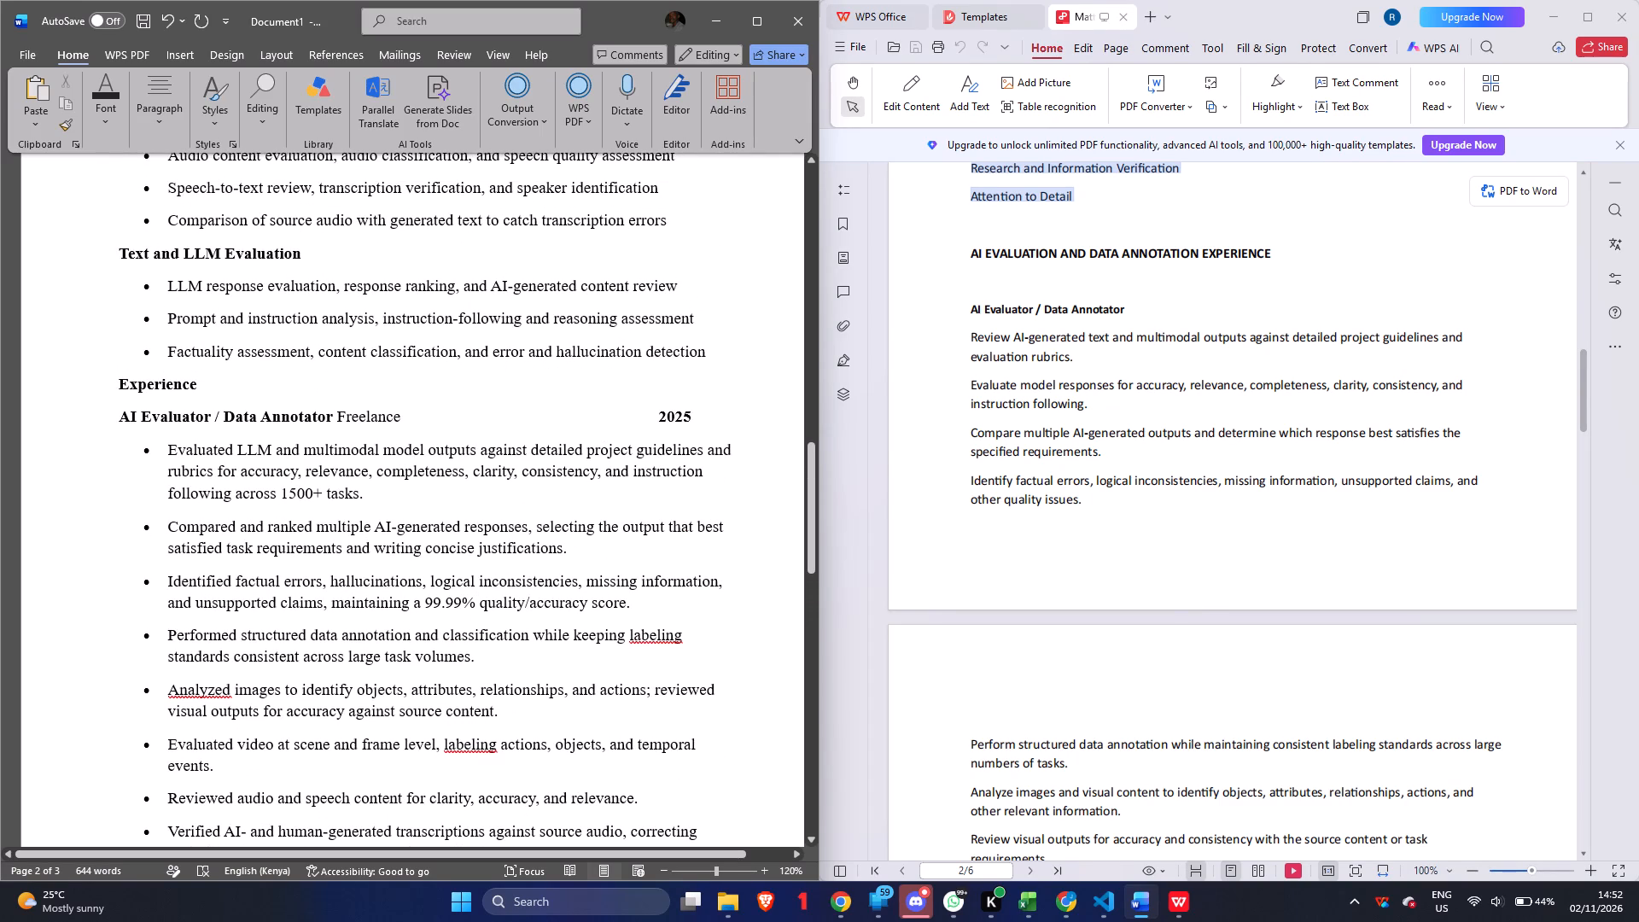
left_click(459, 603)
key("BackSpace")
key("BackSpace")
key("BackSpace")
key("BackSpace")
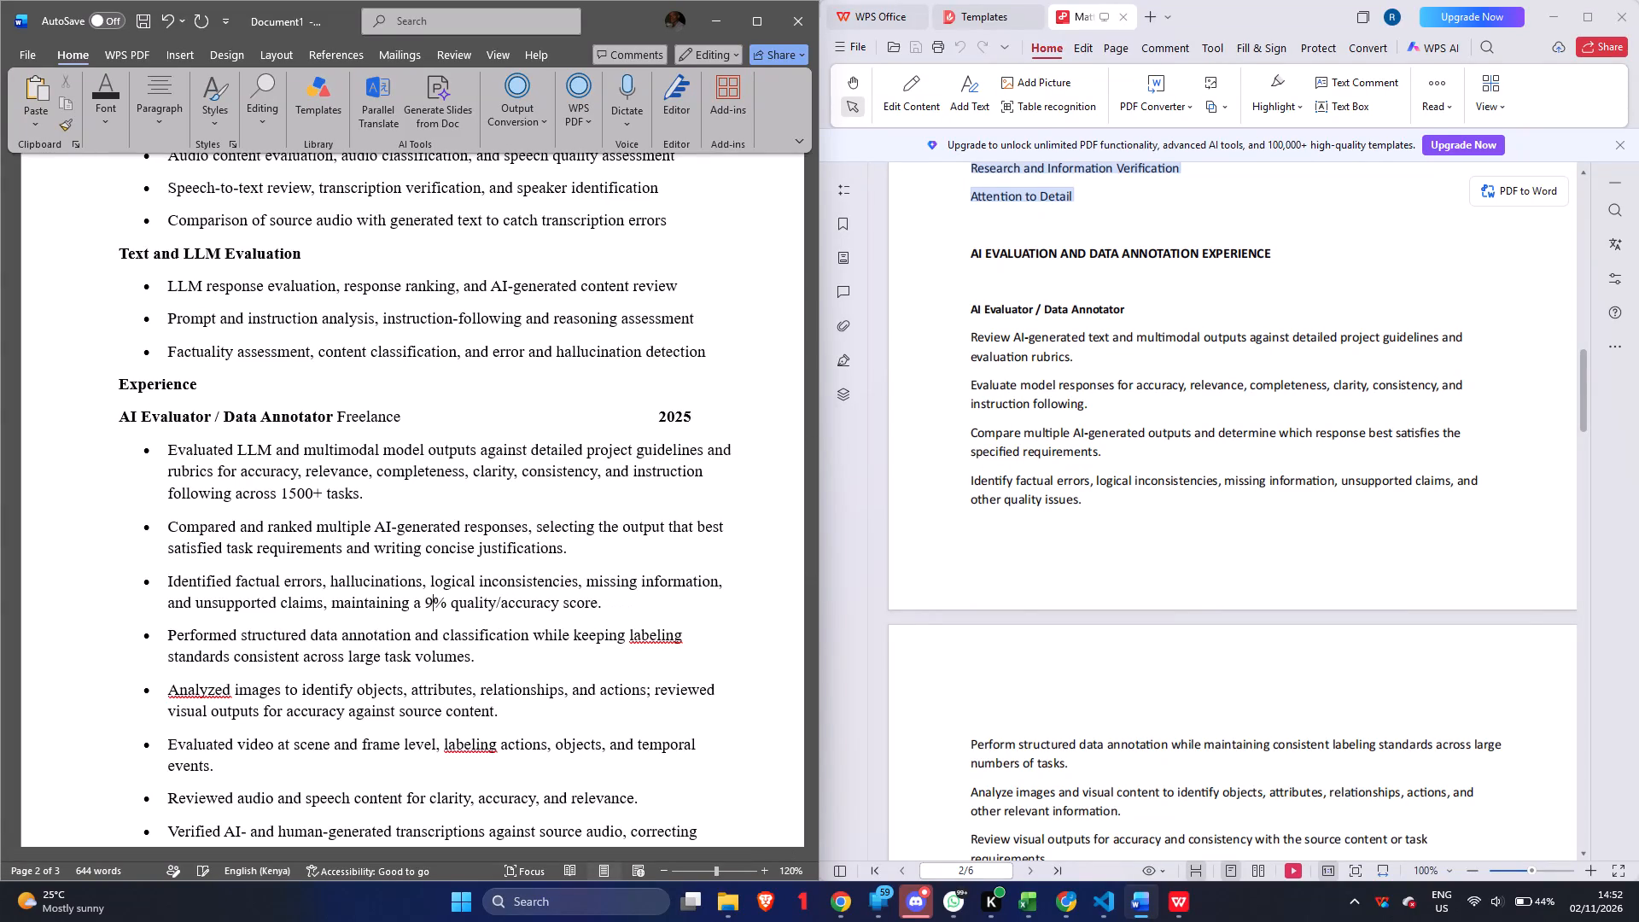
key("8")
Delete the LinkedIn profile placeholder and the separator before it from the contact line under the resume's name and title.
scroll(459, 603, "up", 5)
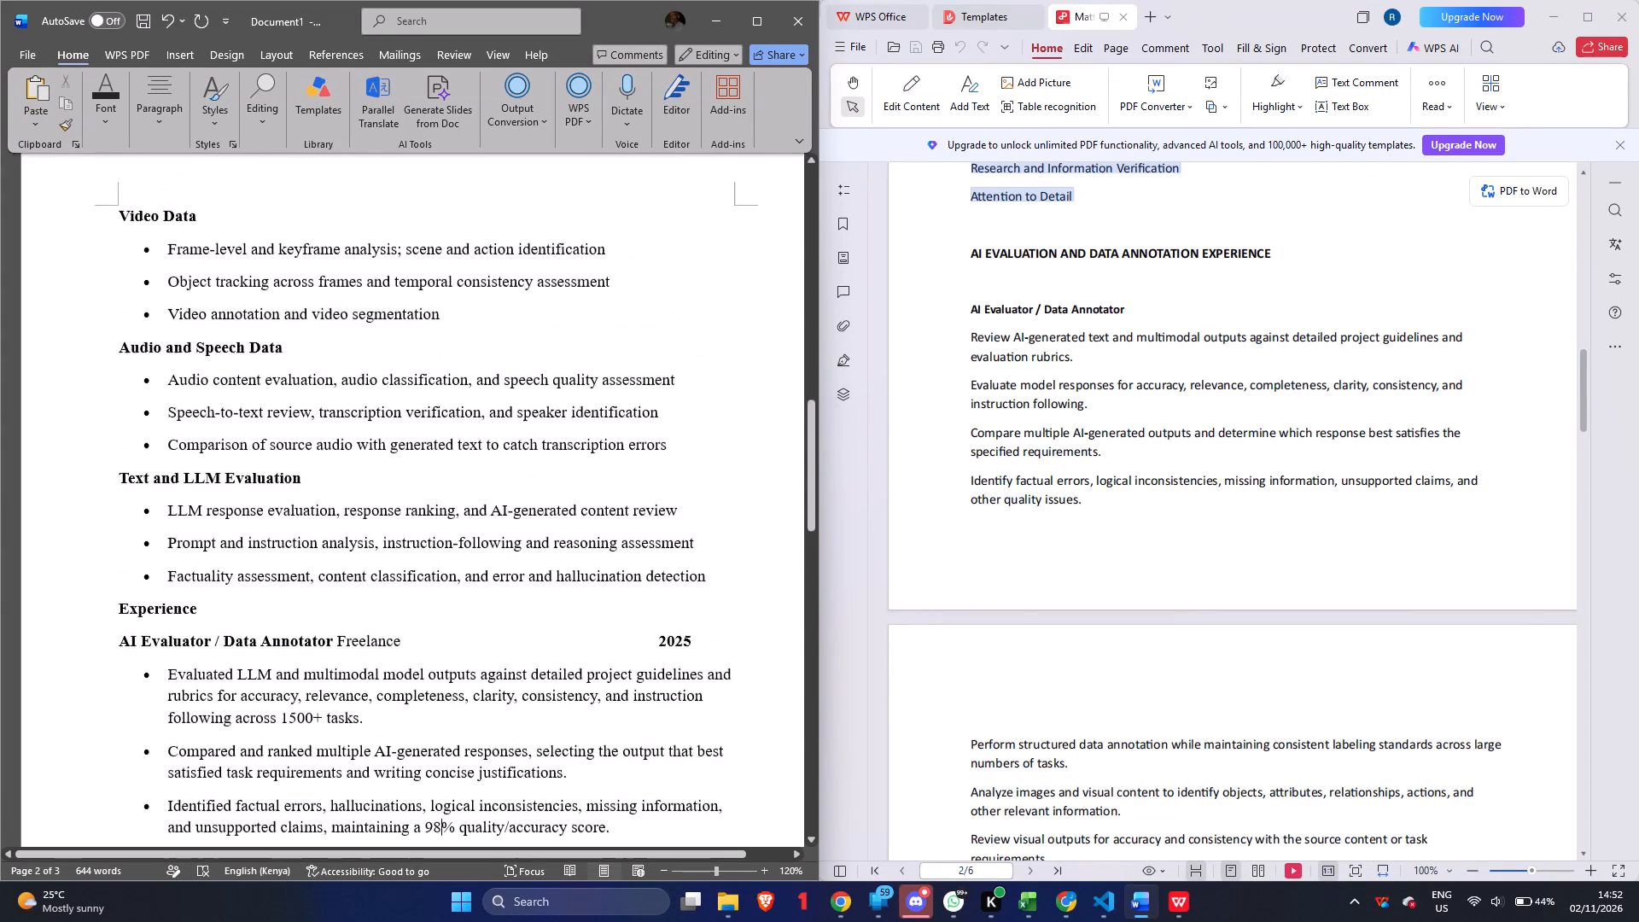
scroll(459, 603, "up", 11)
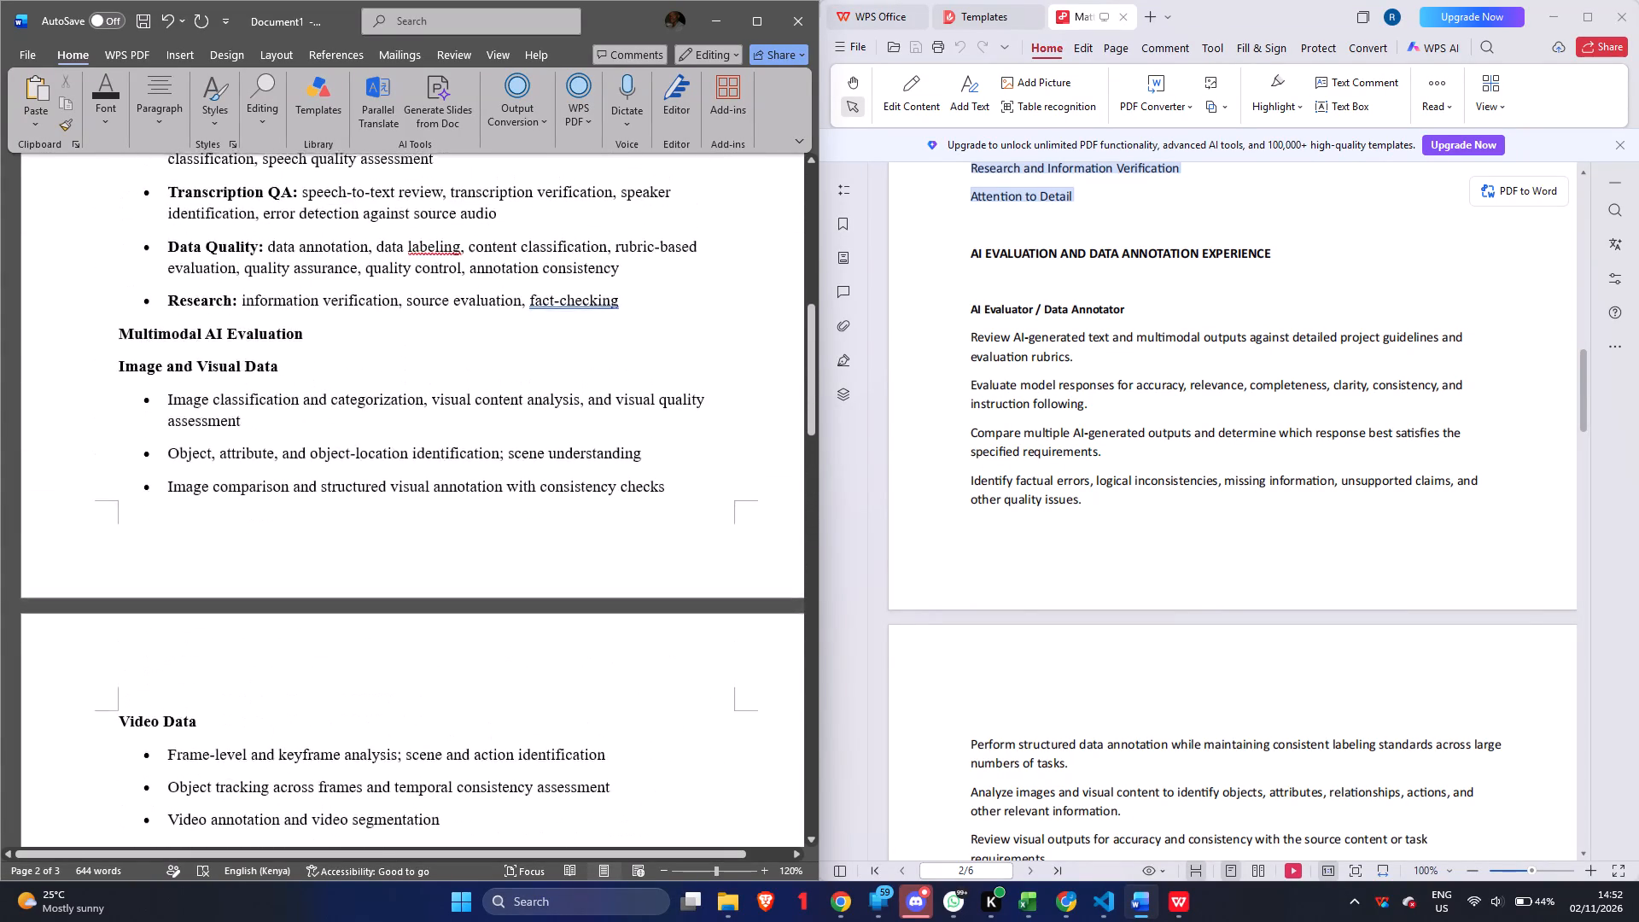
scroll(459, 603, "up", 11)
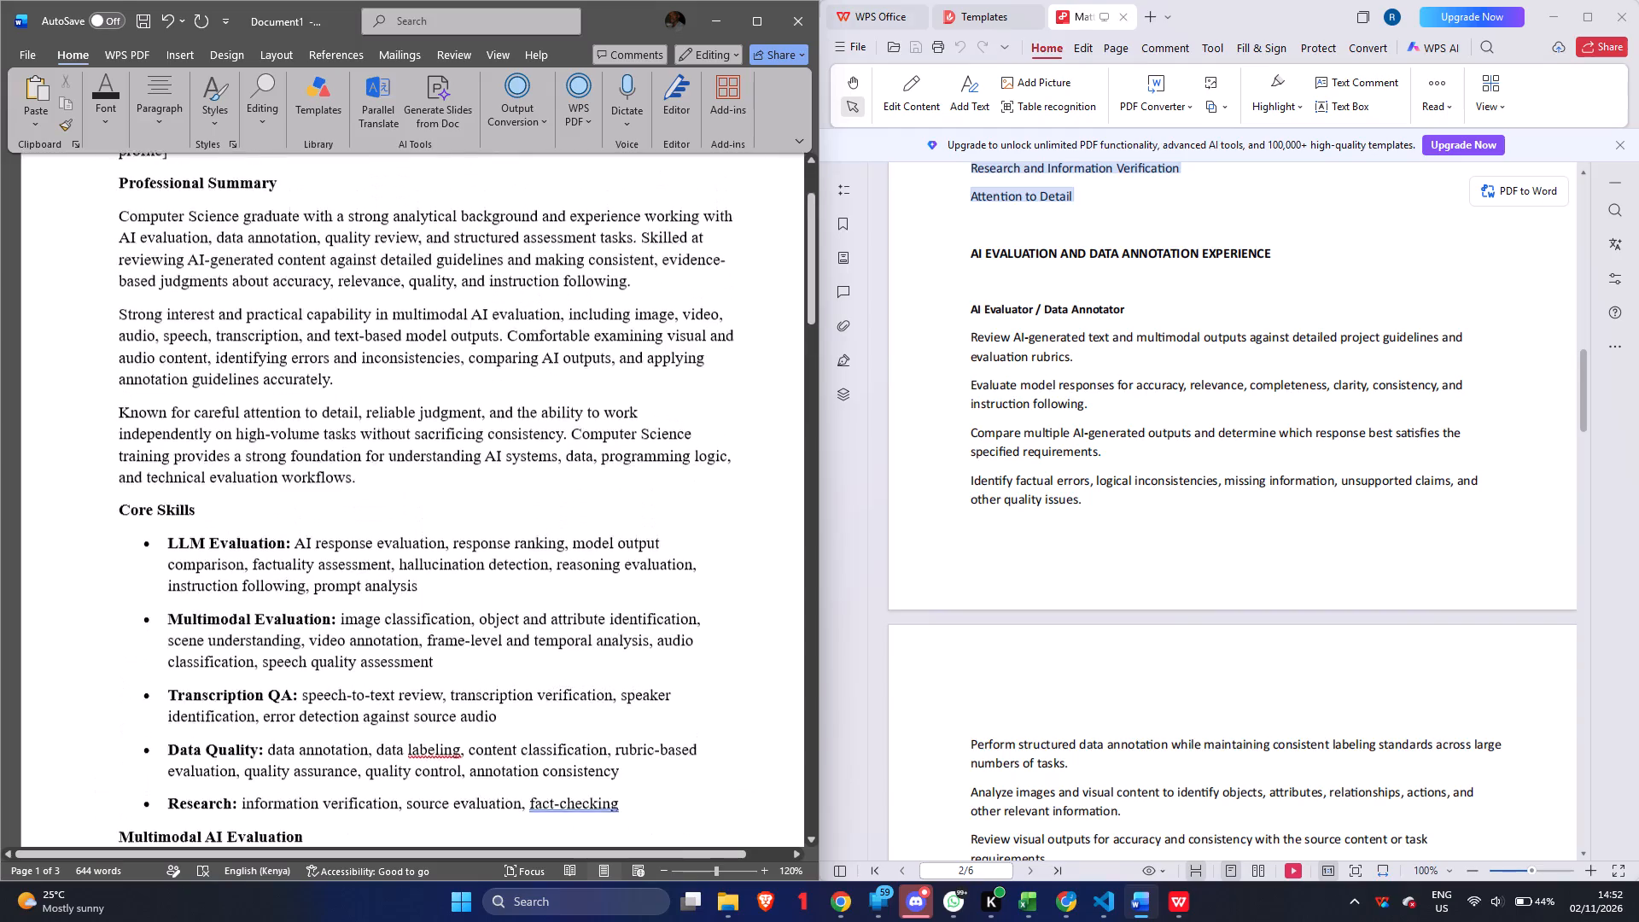
scroll(459, 603, "up", 5)
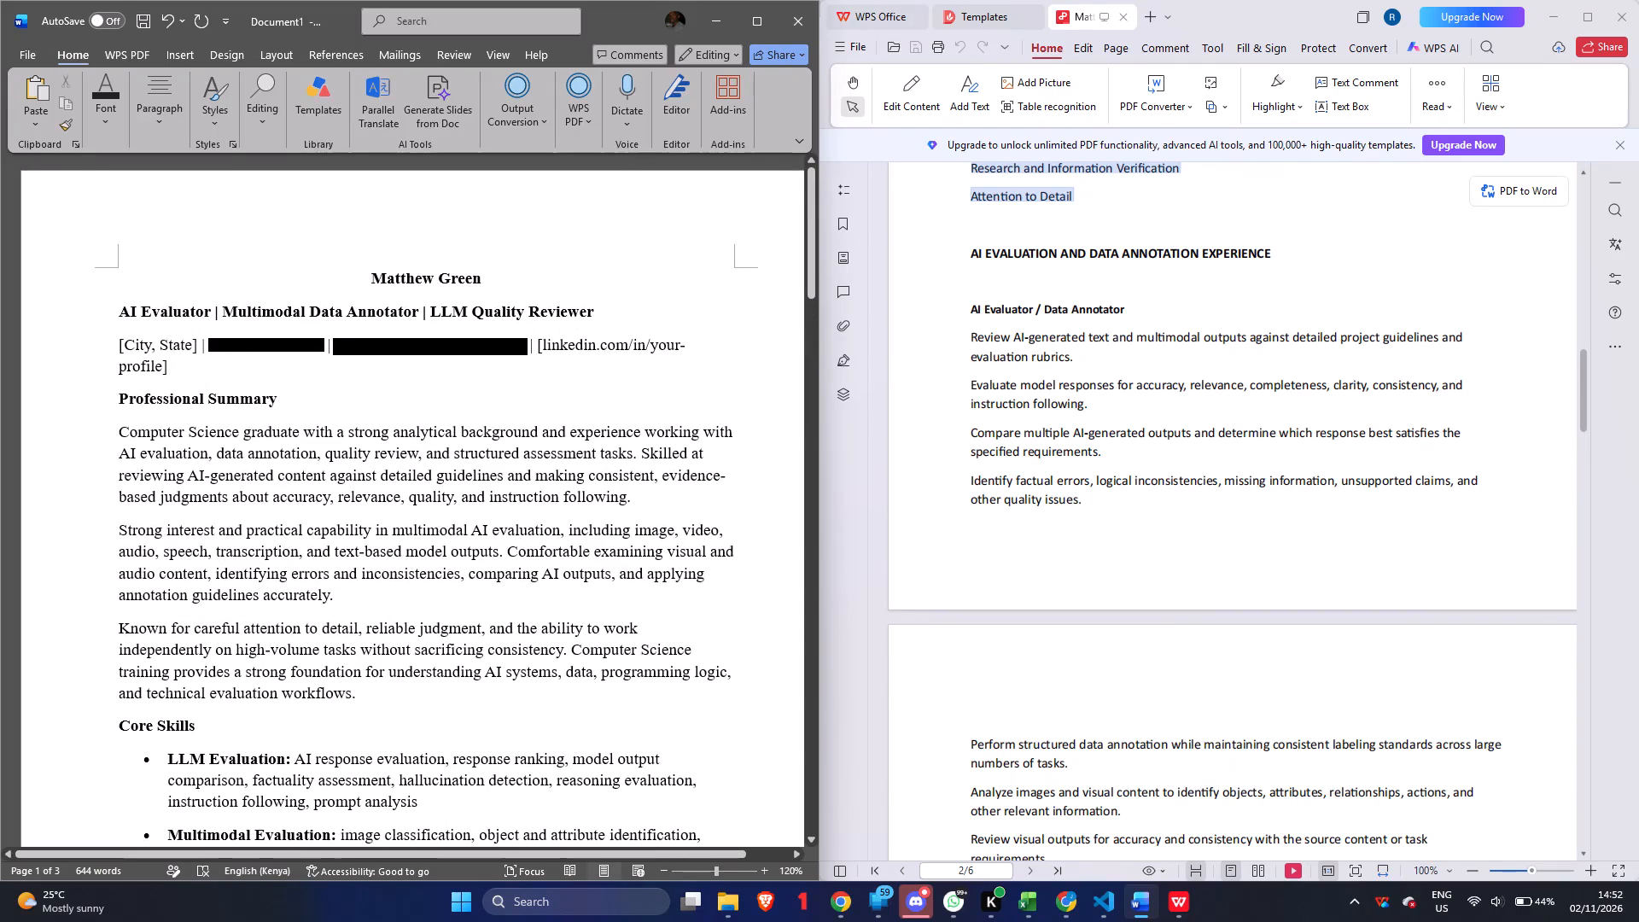
left_click_drag(535, 344, 536, 345)
left_click_drag(536, 345, 549, 376)
key("BackSpace")
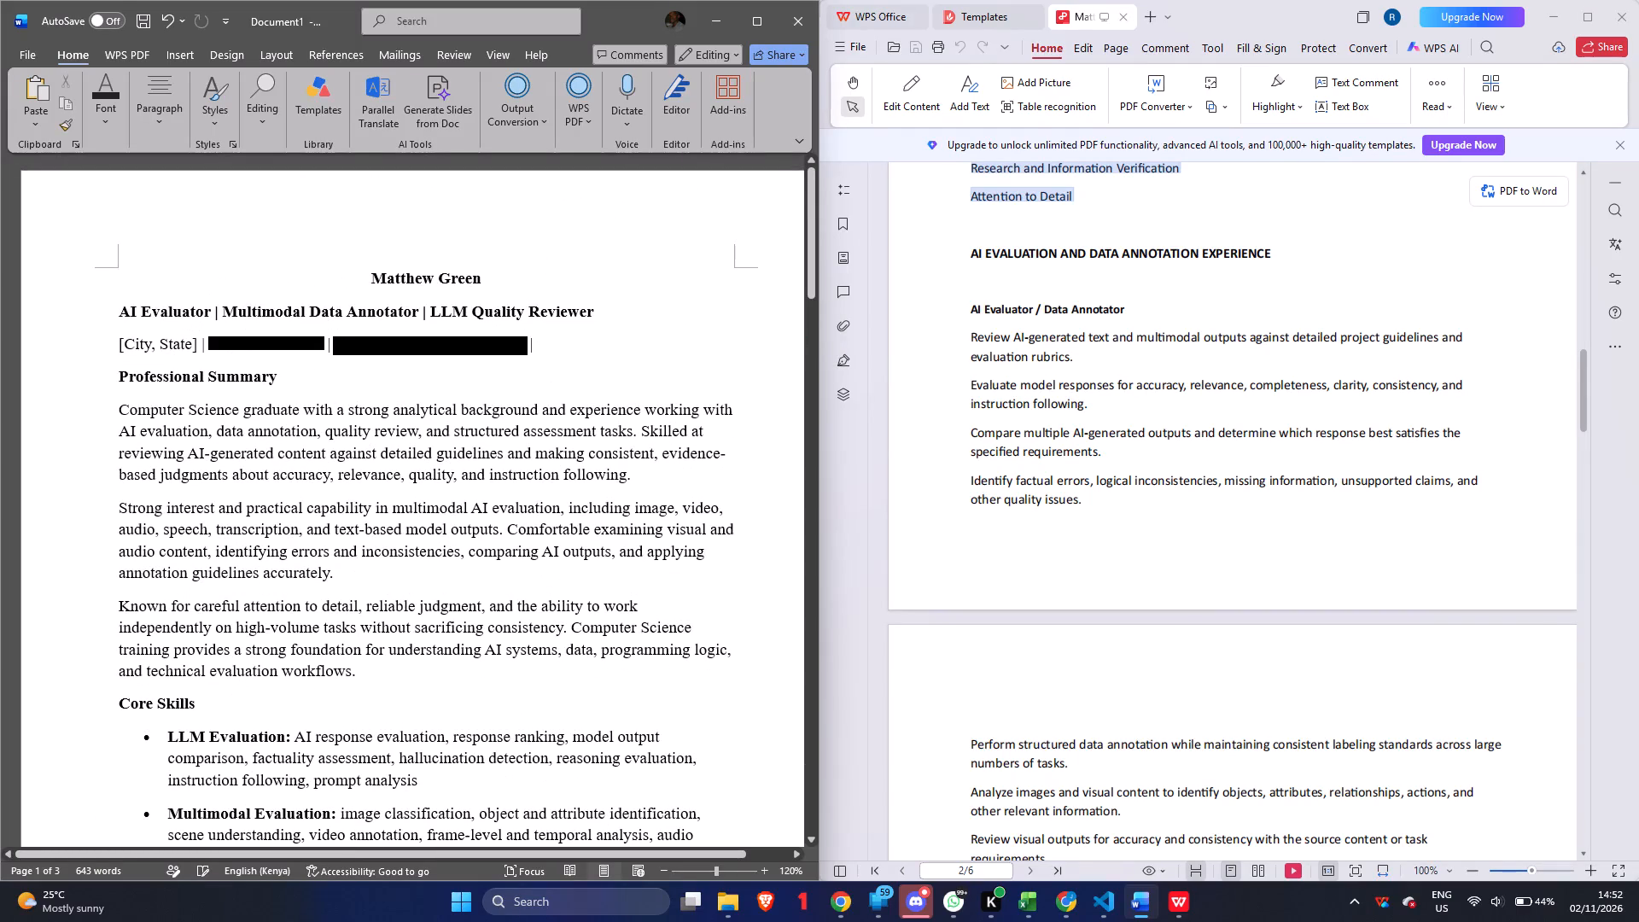
key("BackSpace")
key("BackSpace")
Center the AI Evaluator title line and the contact line beneath the name in the resume header.
left_click(110, 317)
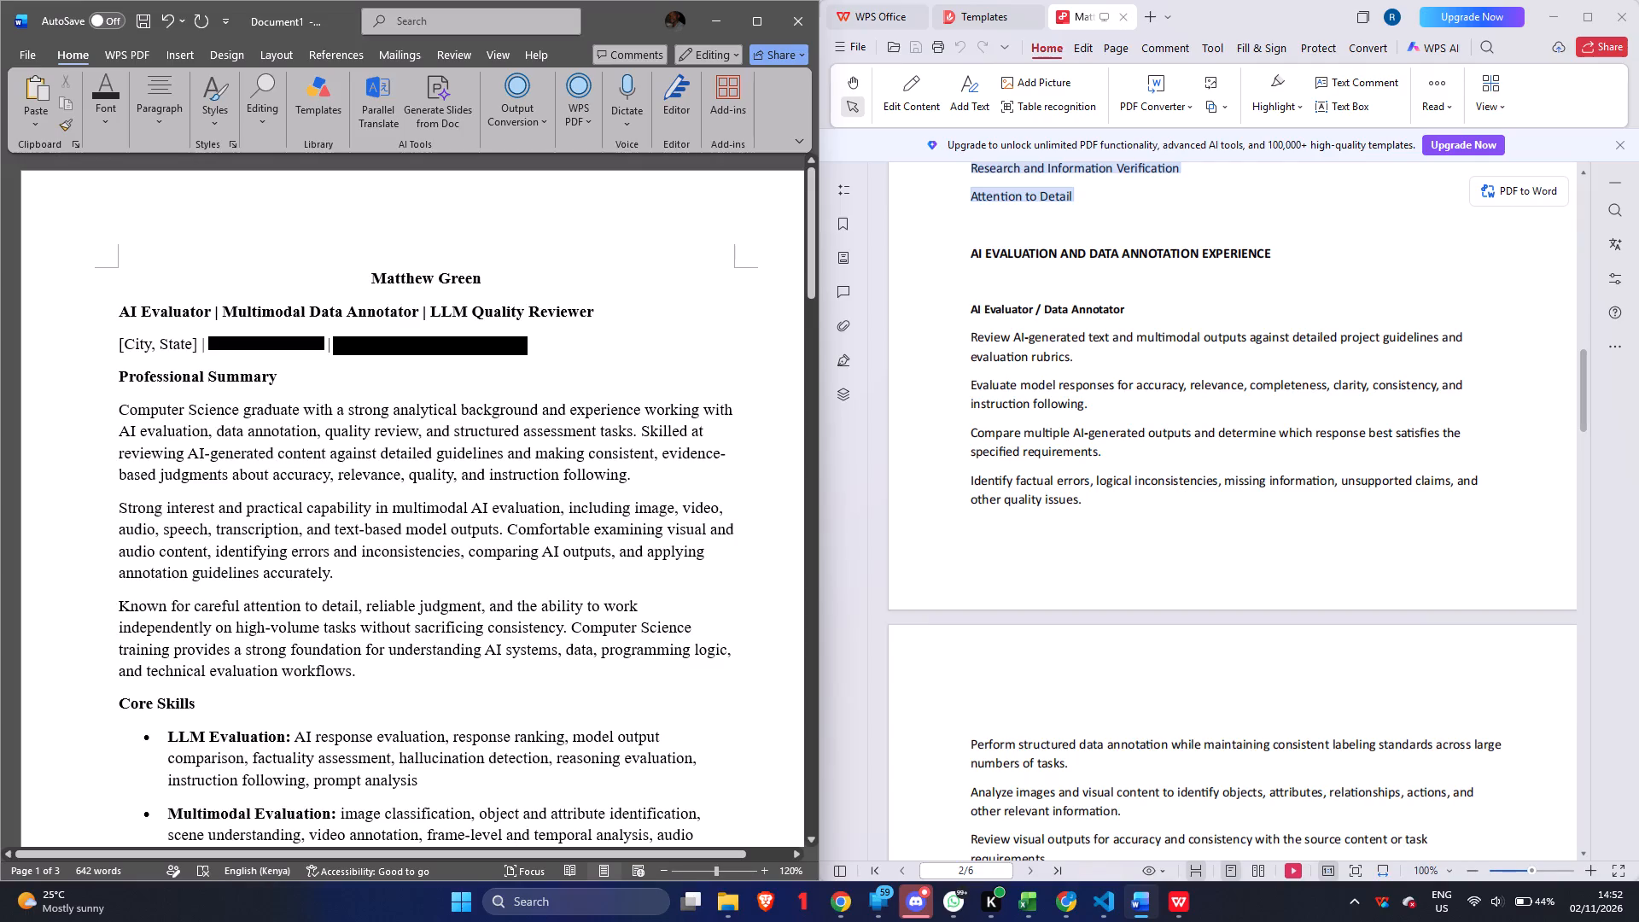
key("ctrl+e")
left_click(119, 352)
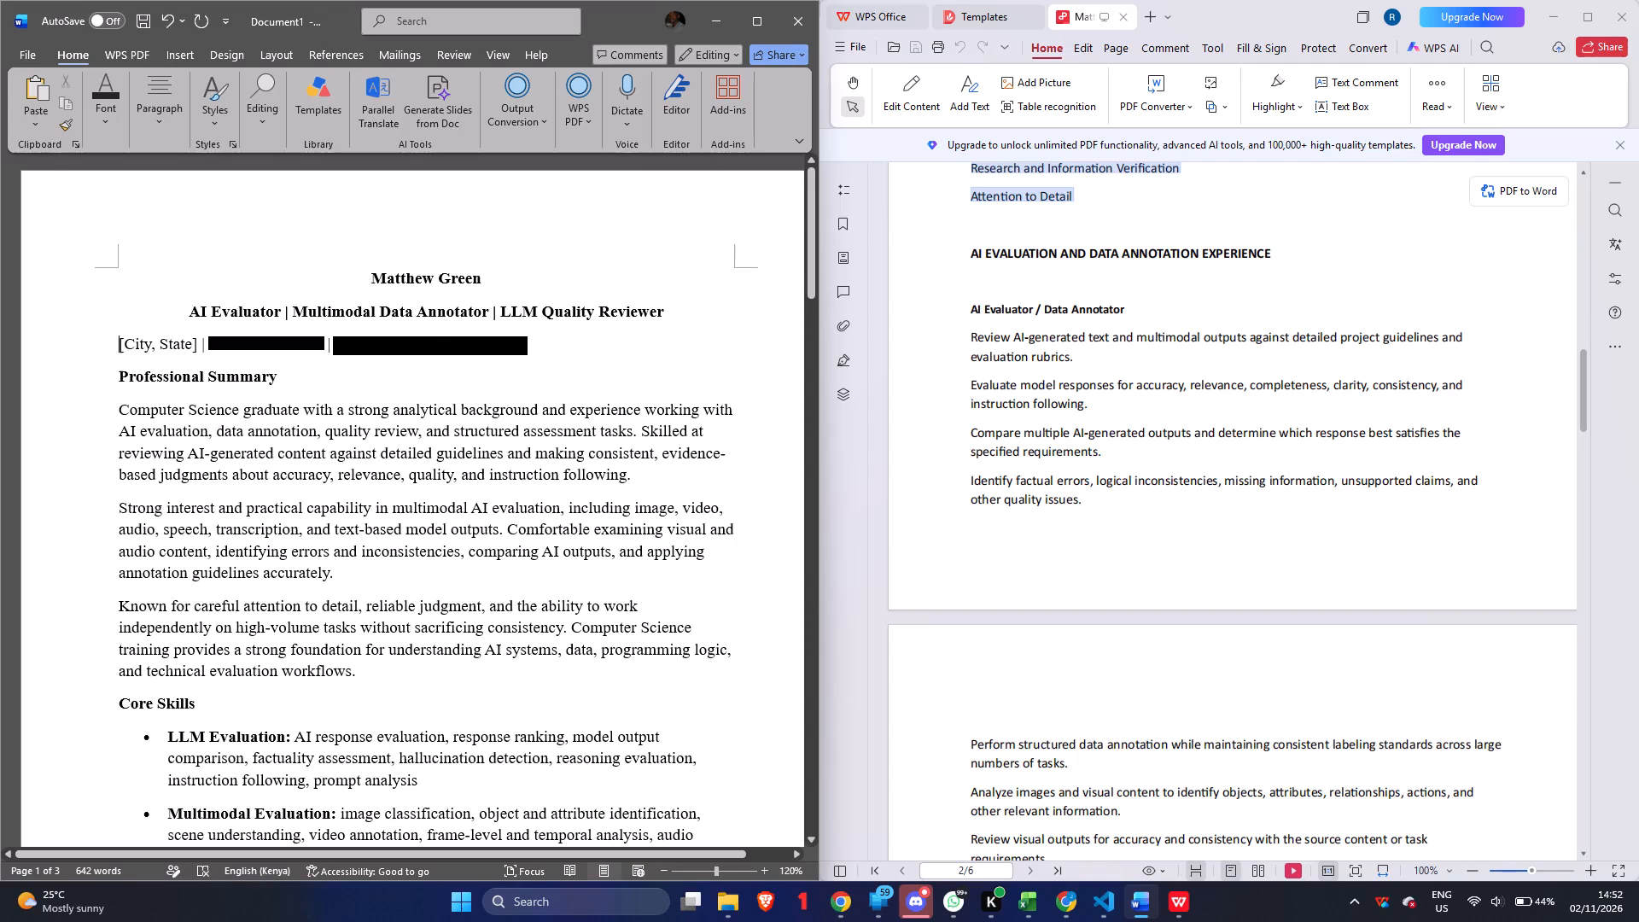
key("ctrl+e")
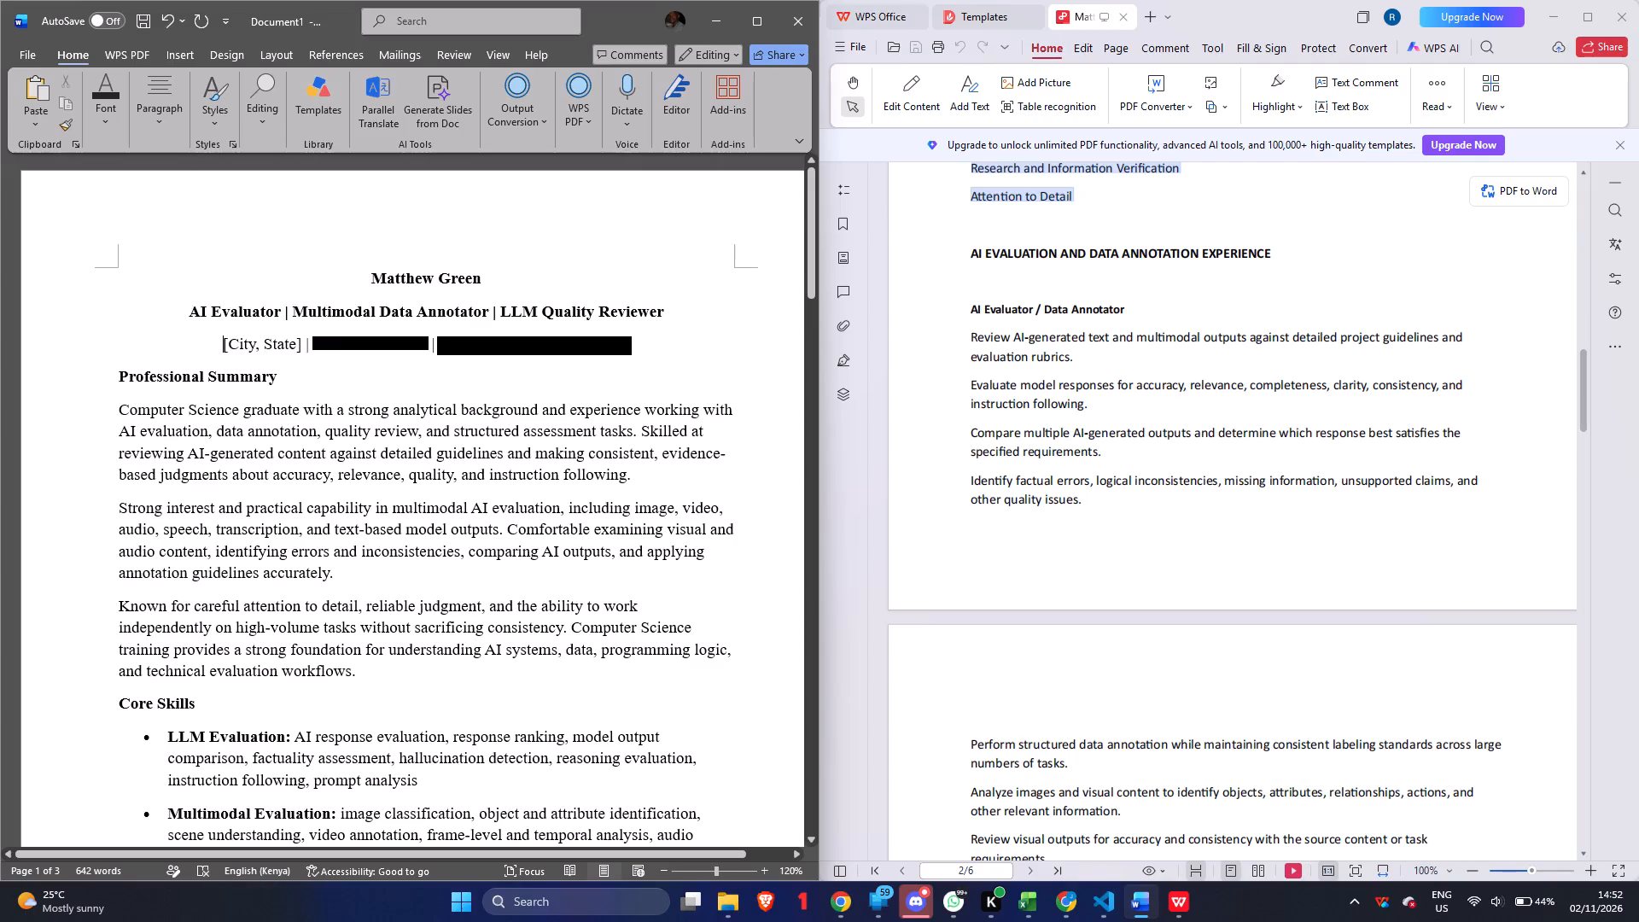
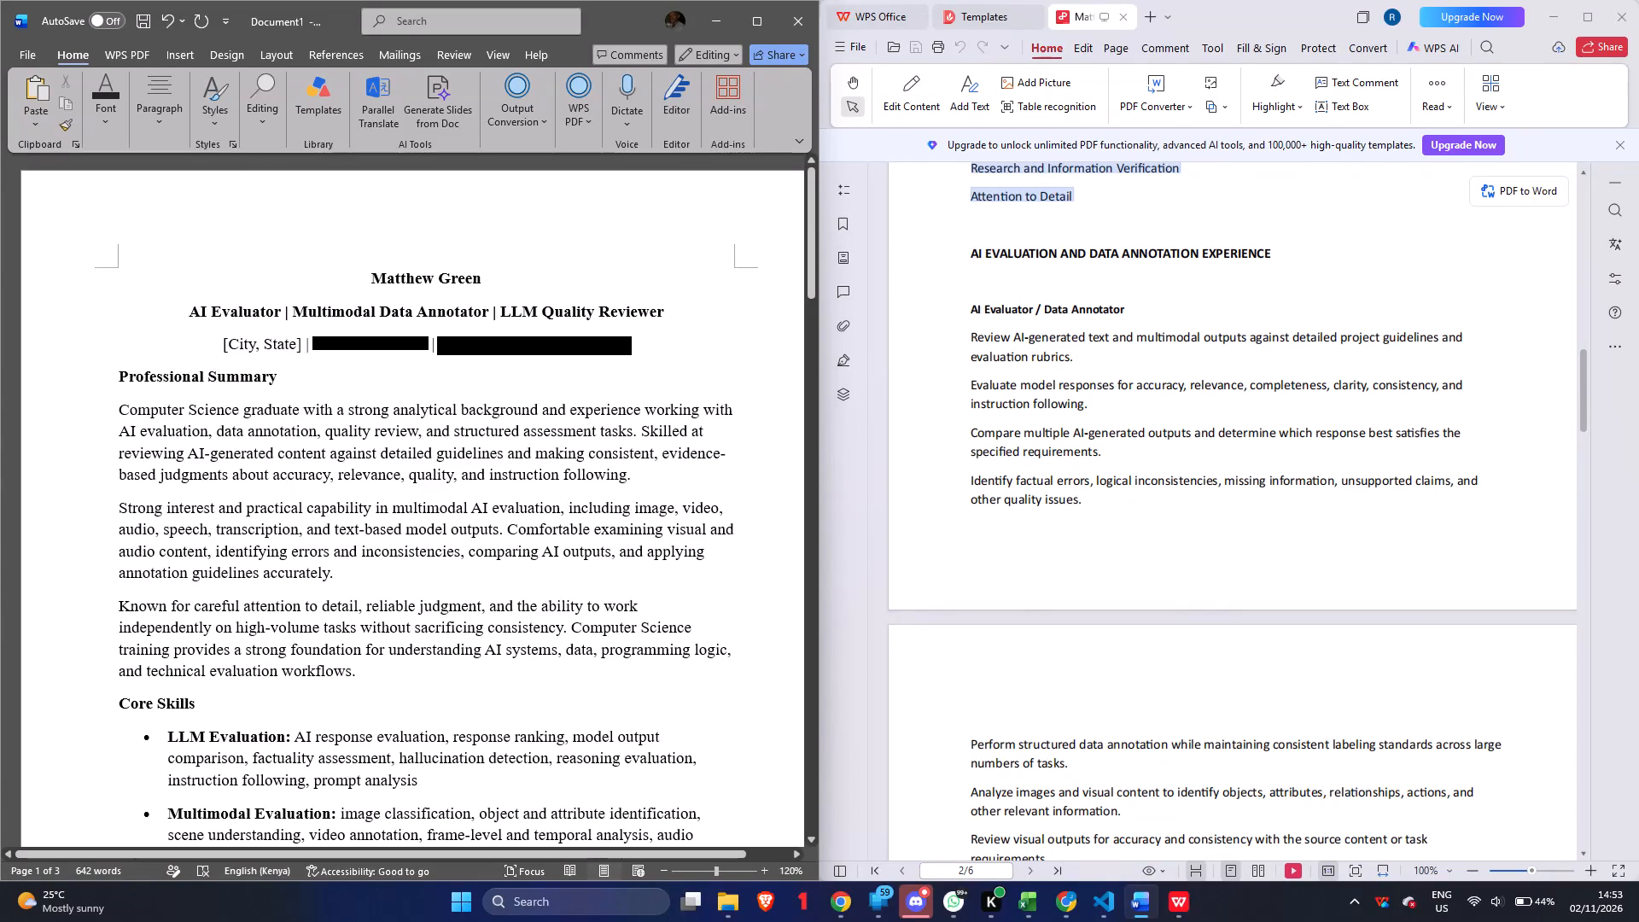
Review the full resume from the header through Professional Summary, Experience, Education and Technical Skills to the end of Professional Strengths.
scroll(332, 374, "down", 4)
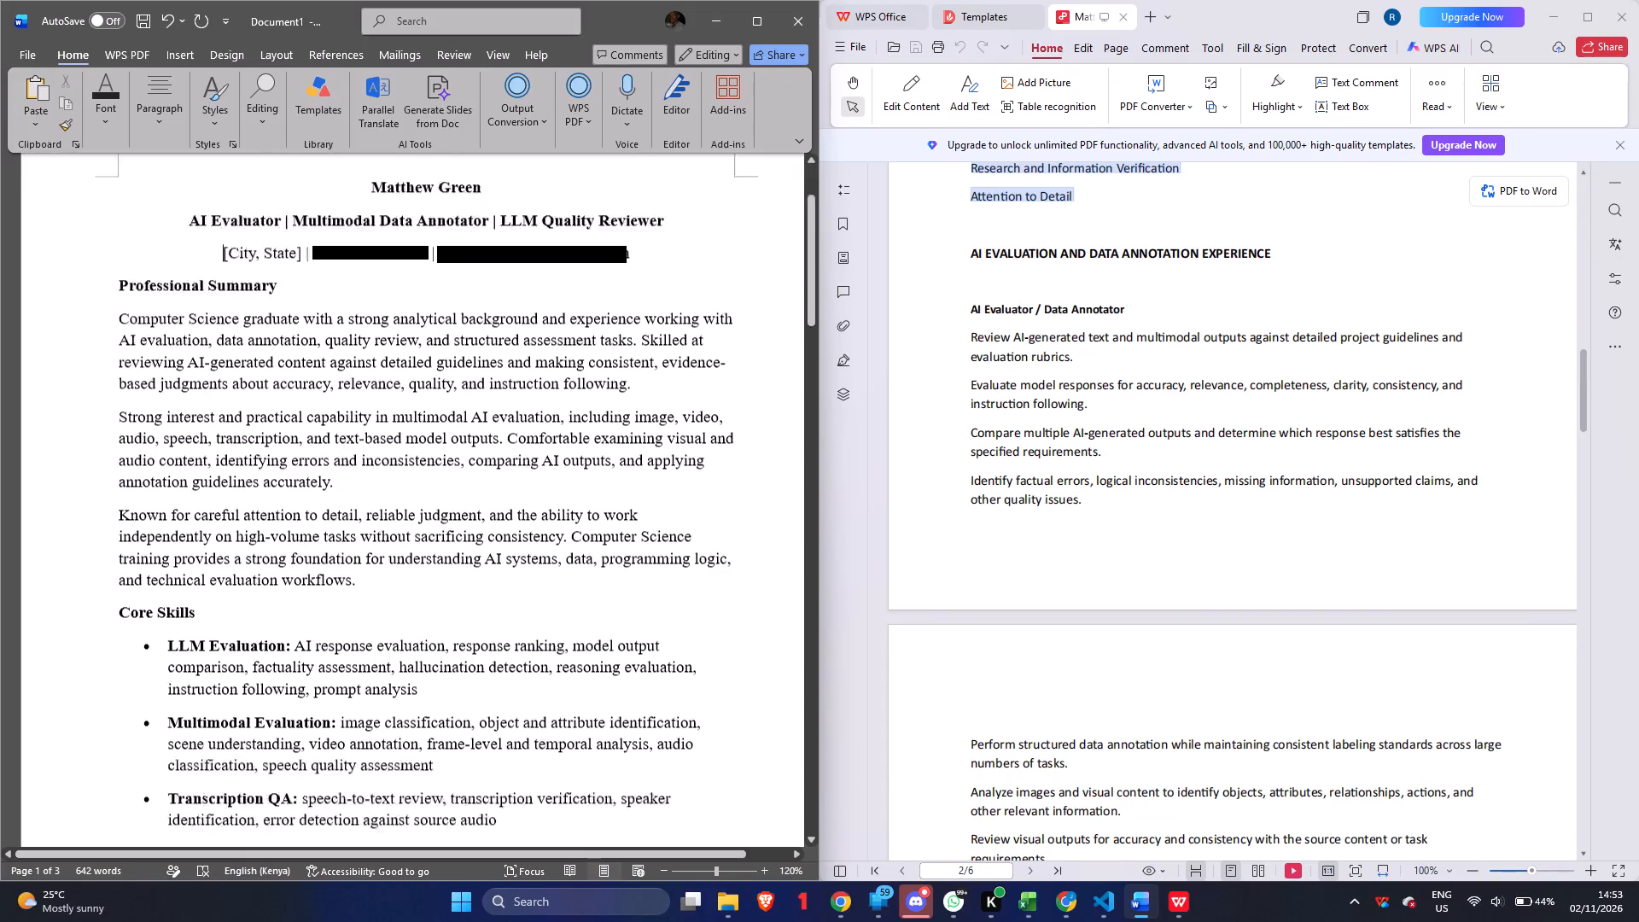
scroll(332, 376, "down", 16)
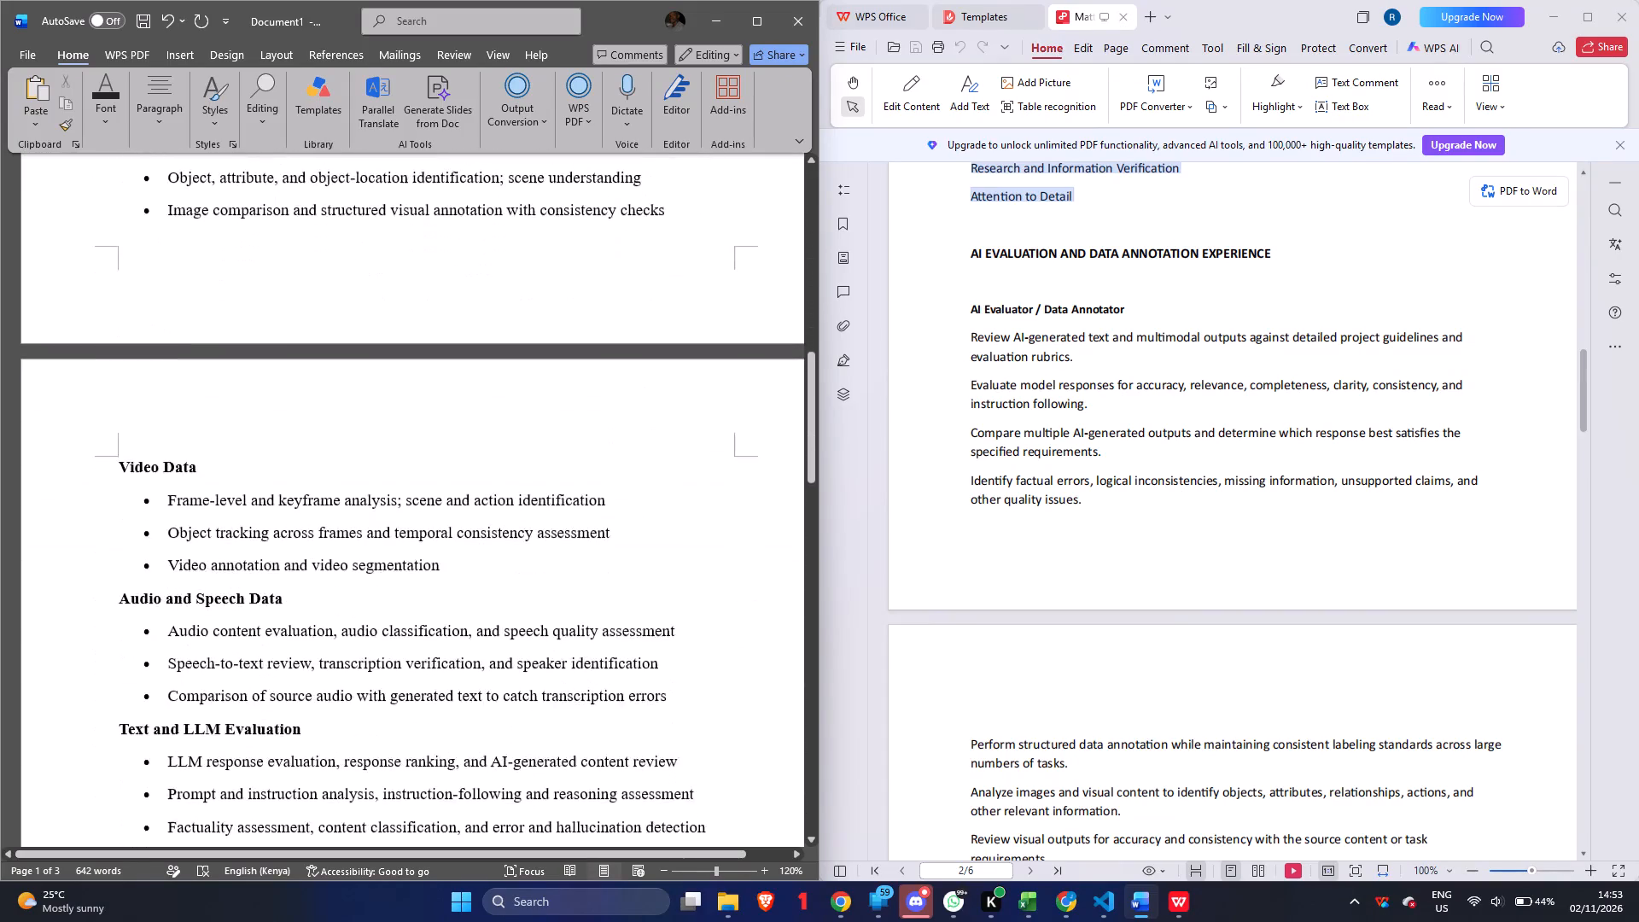
scroll(338, 372, "down", 16)
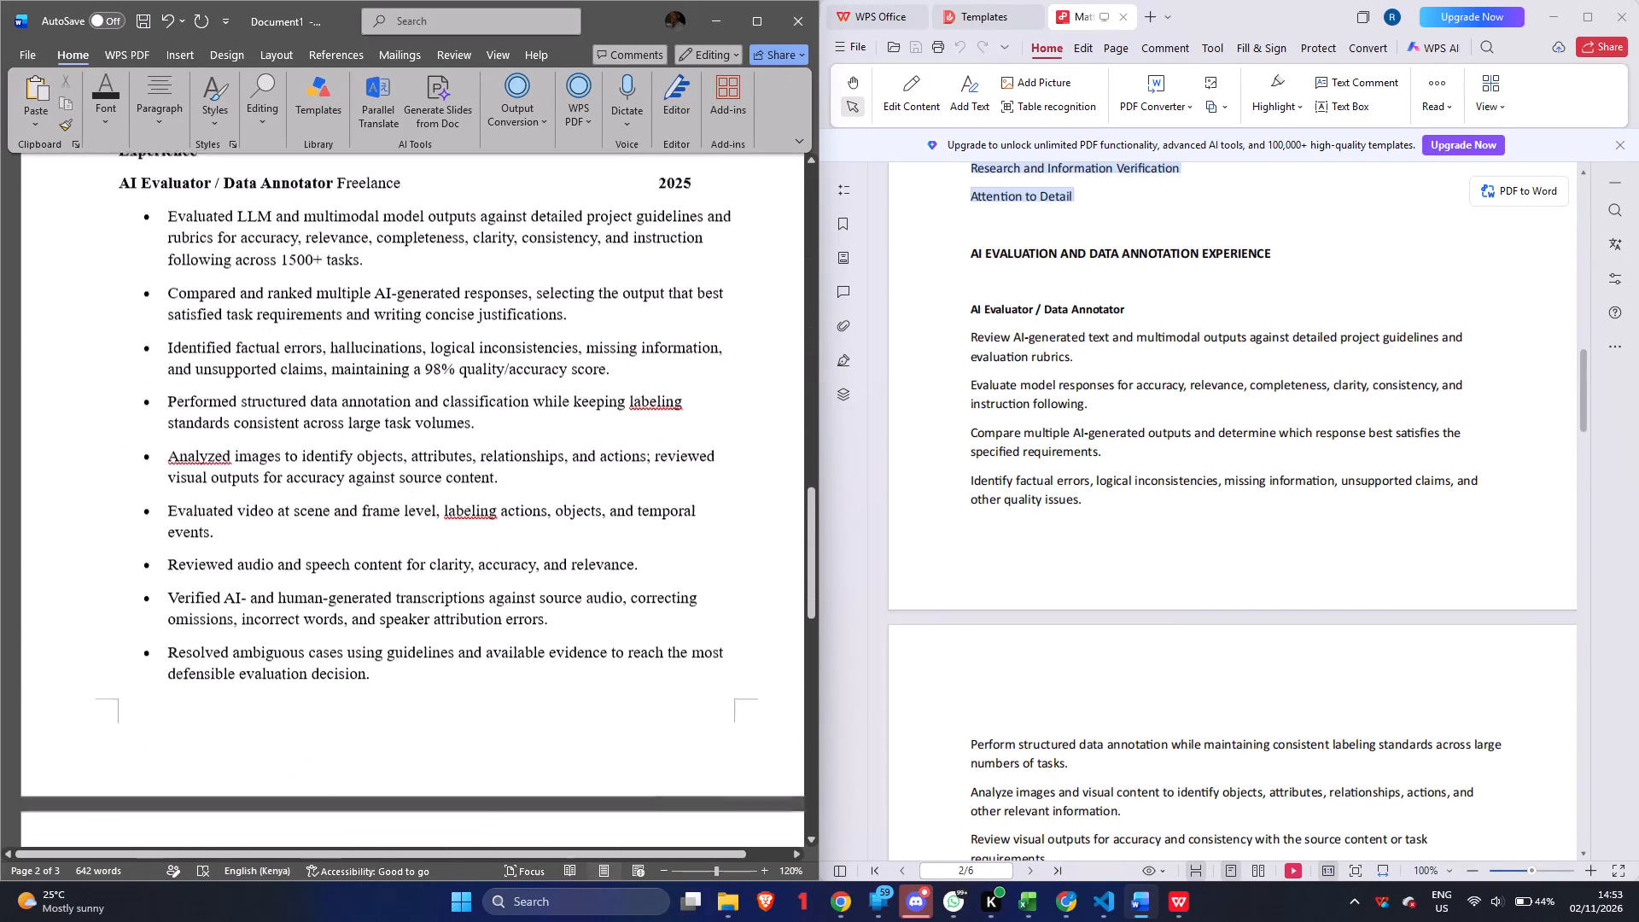
scroll(336, 375, "down", 14)
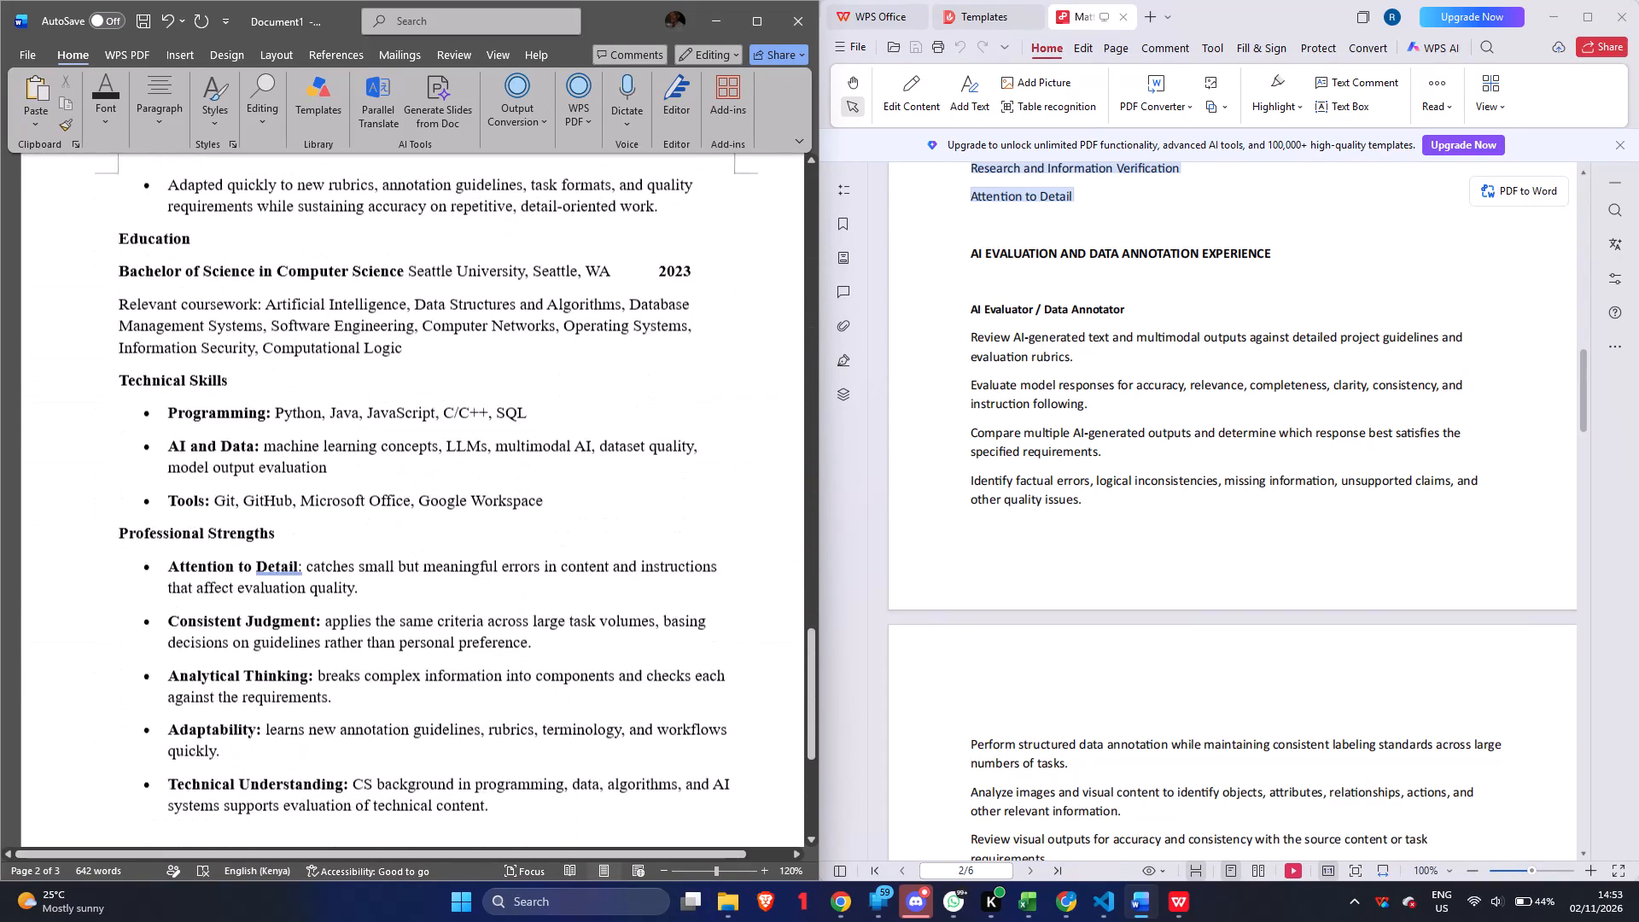
scroll(335, 375, "down", 1)
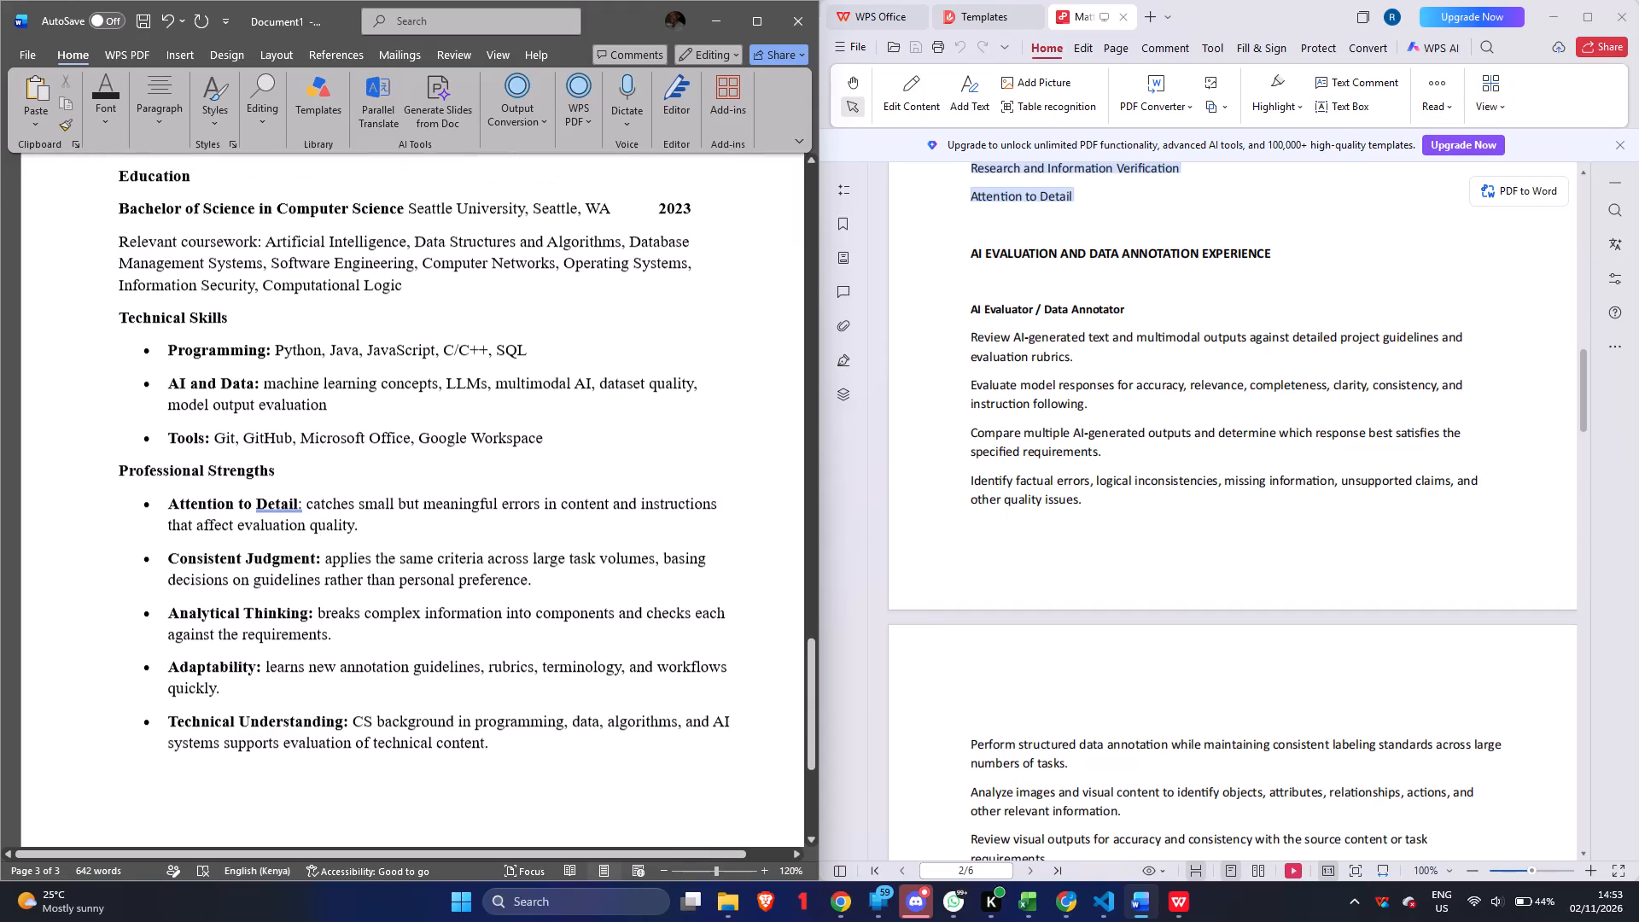
scroll(335, 375, "down", 8)
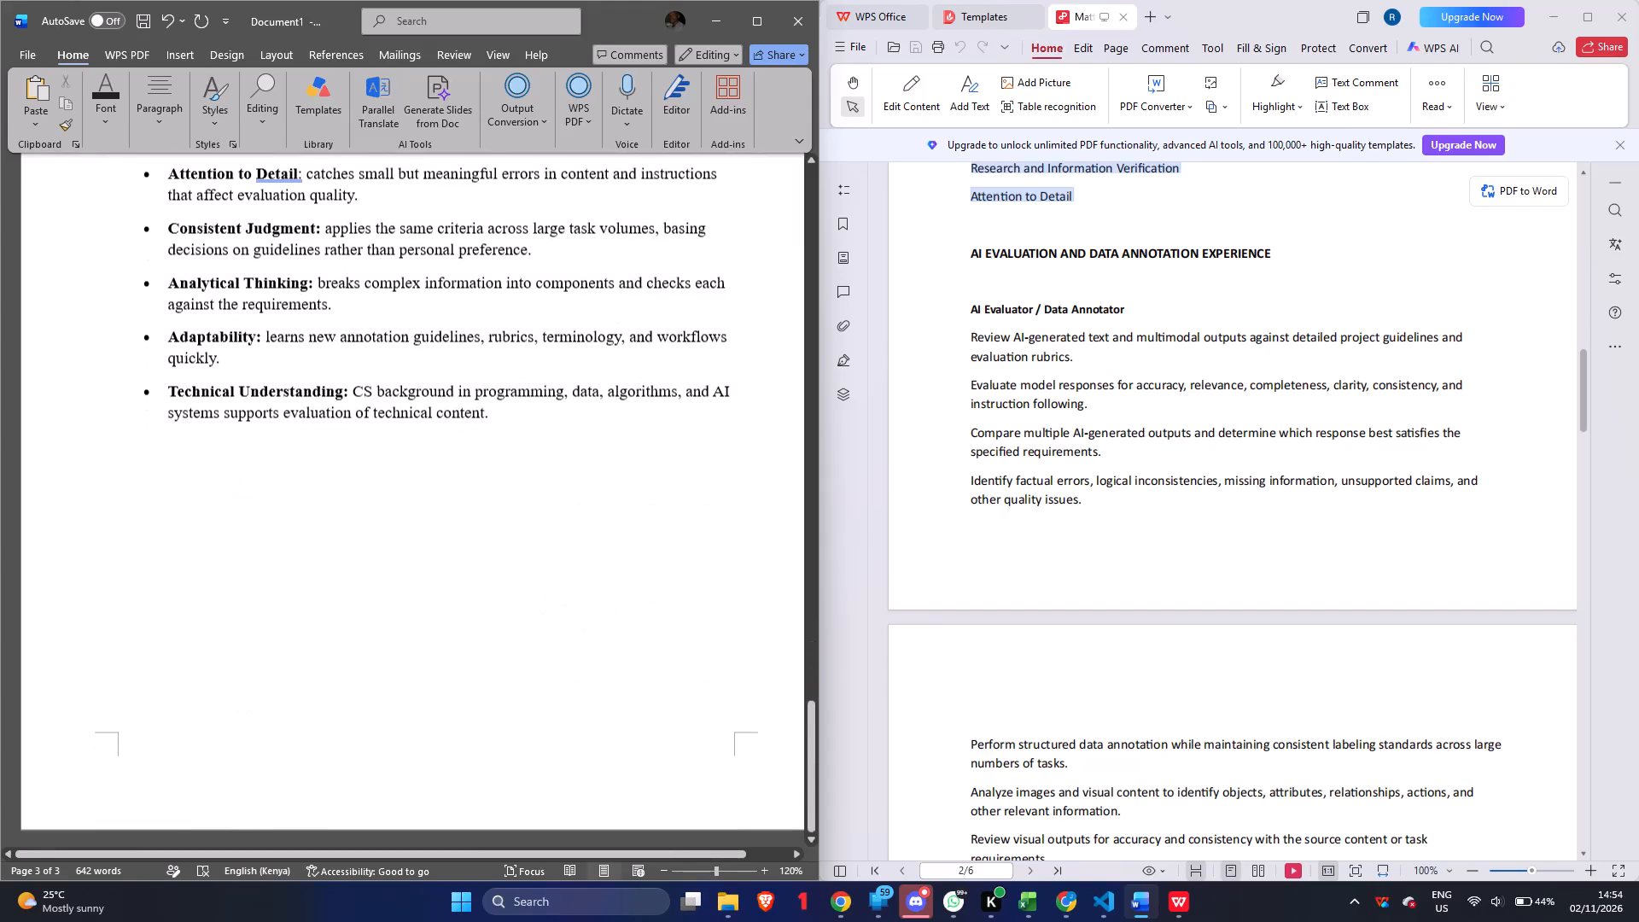
Save the resume as a Word document (.docx) in the Desktop folder, keeping the suggested file name.
left_click(29, 47)
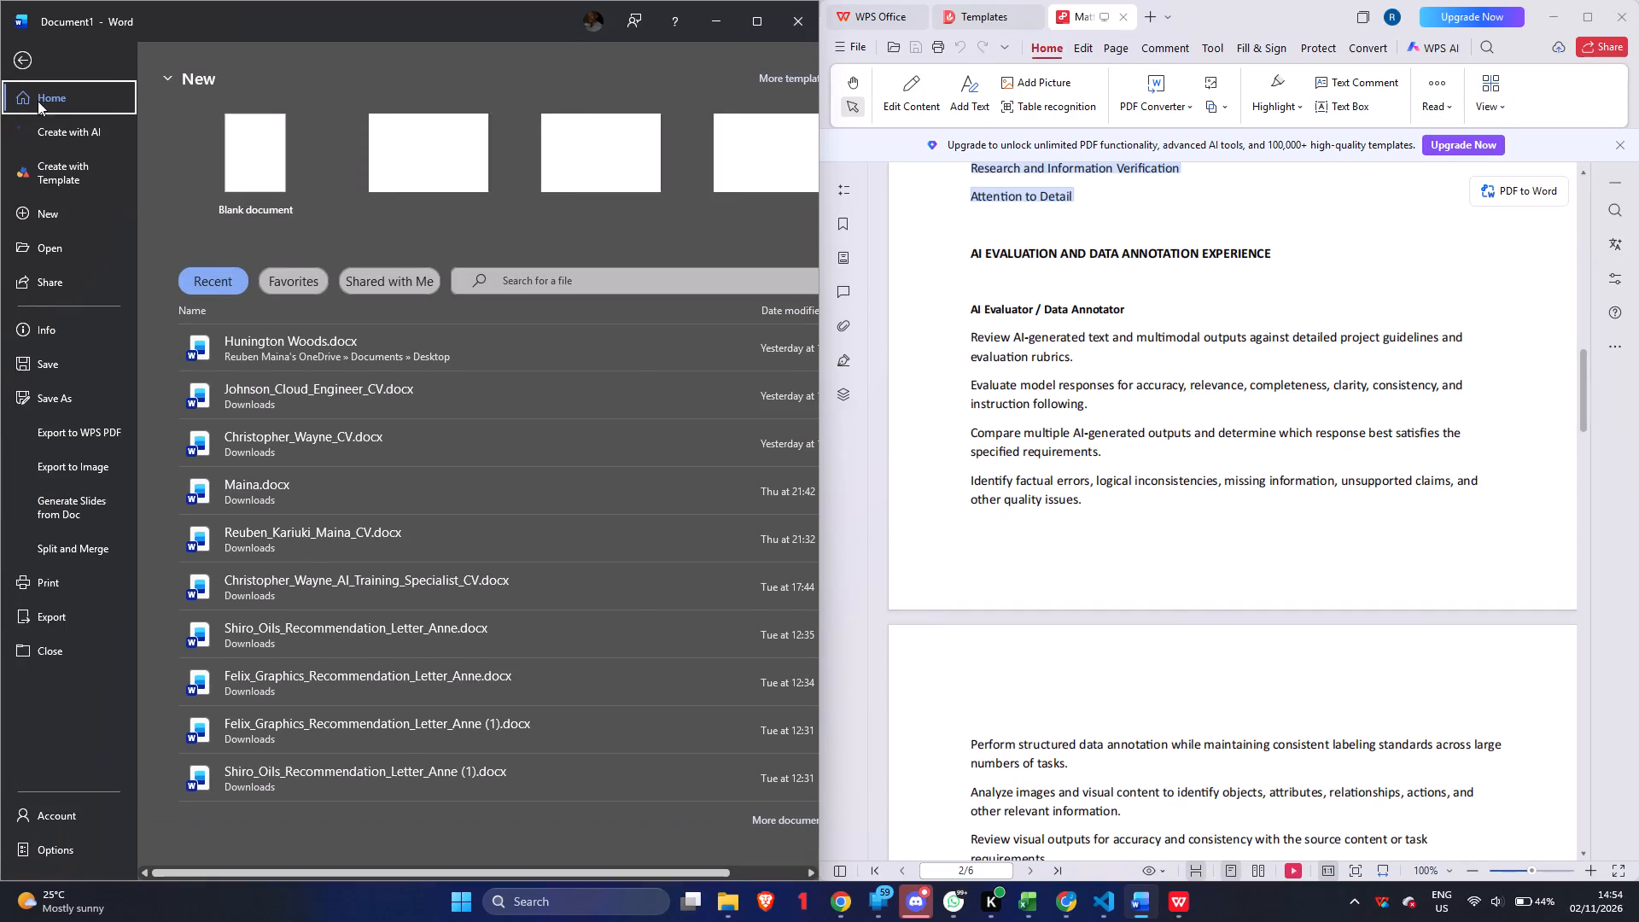
left_click(79, 388)
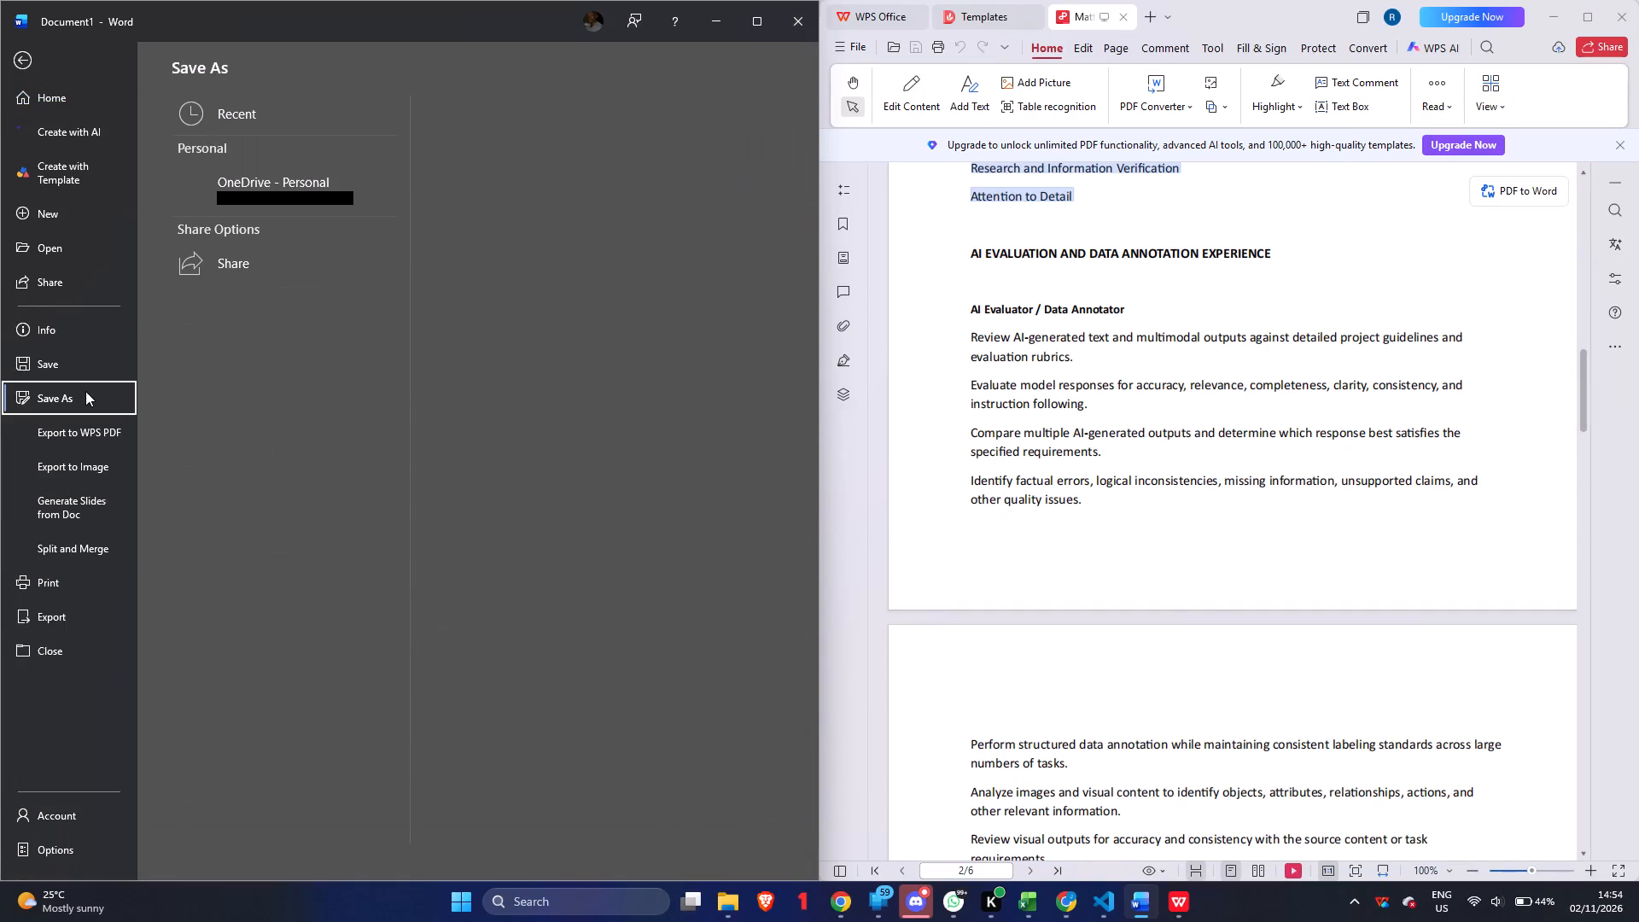
left_click(244, 453)
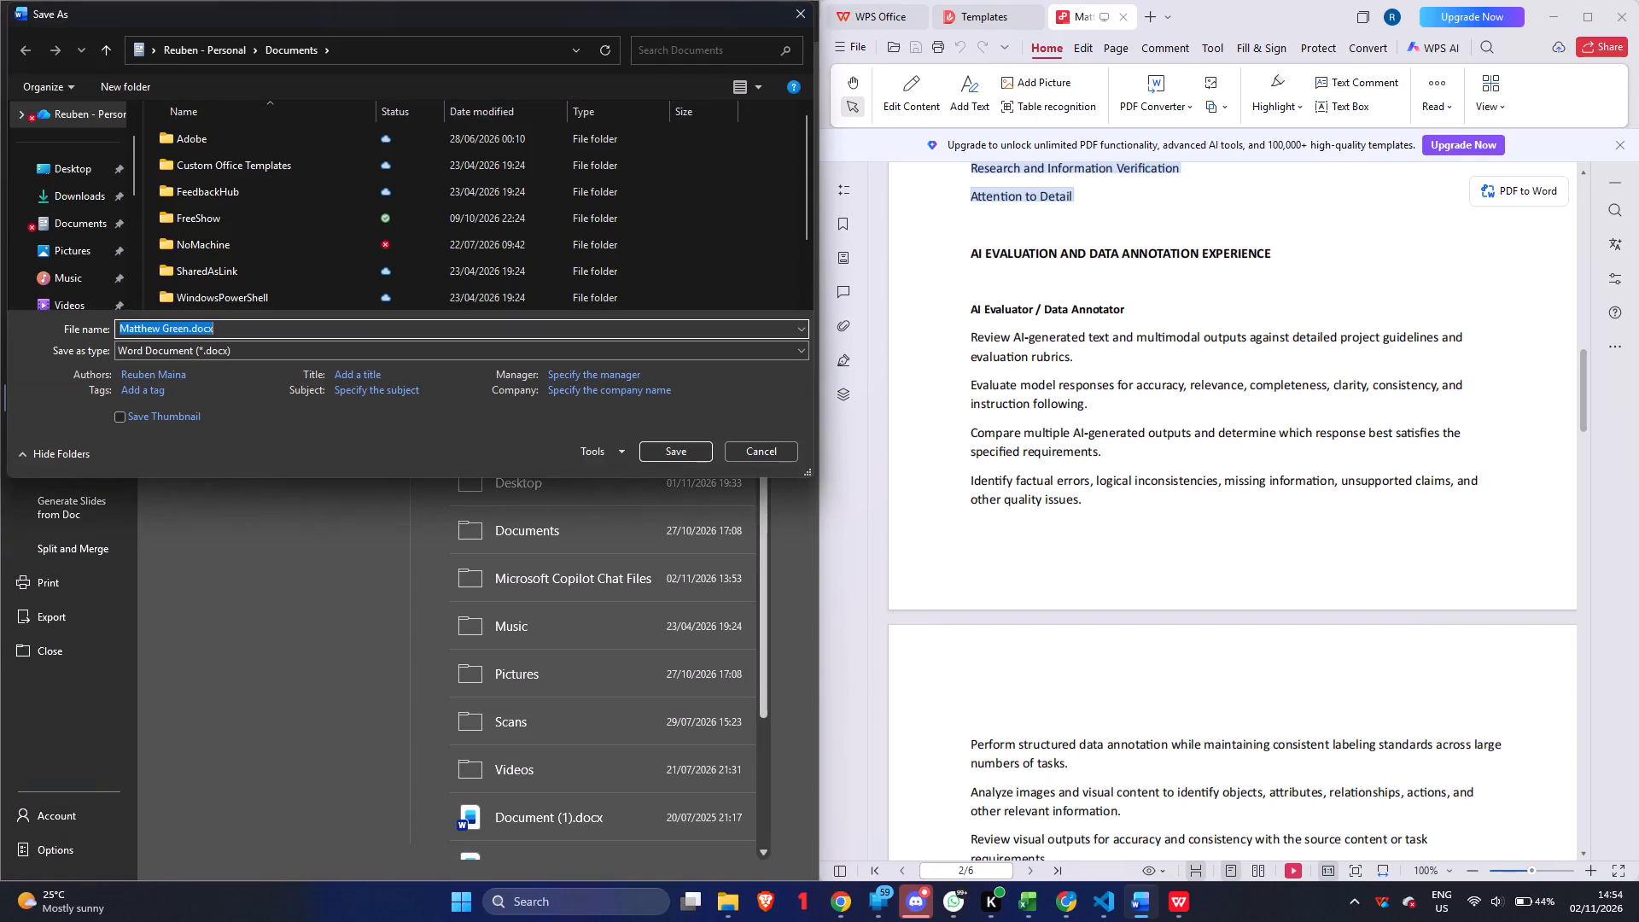
left_click(69, 166)
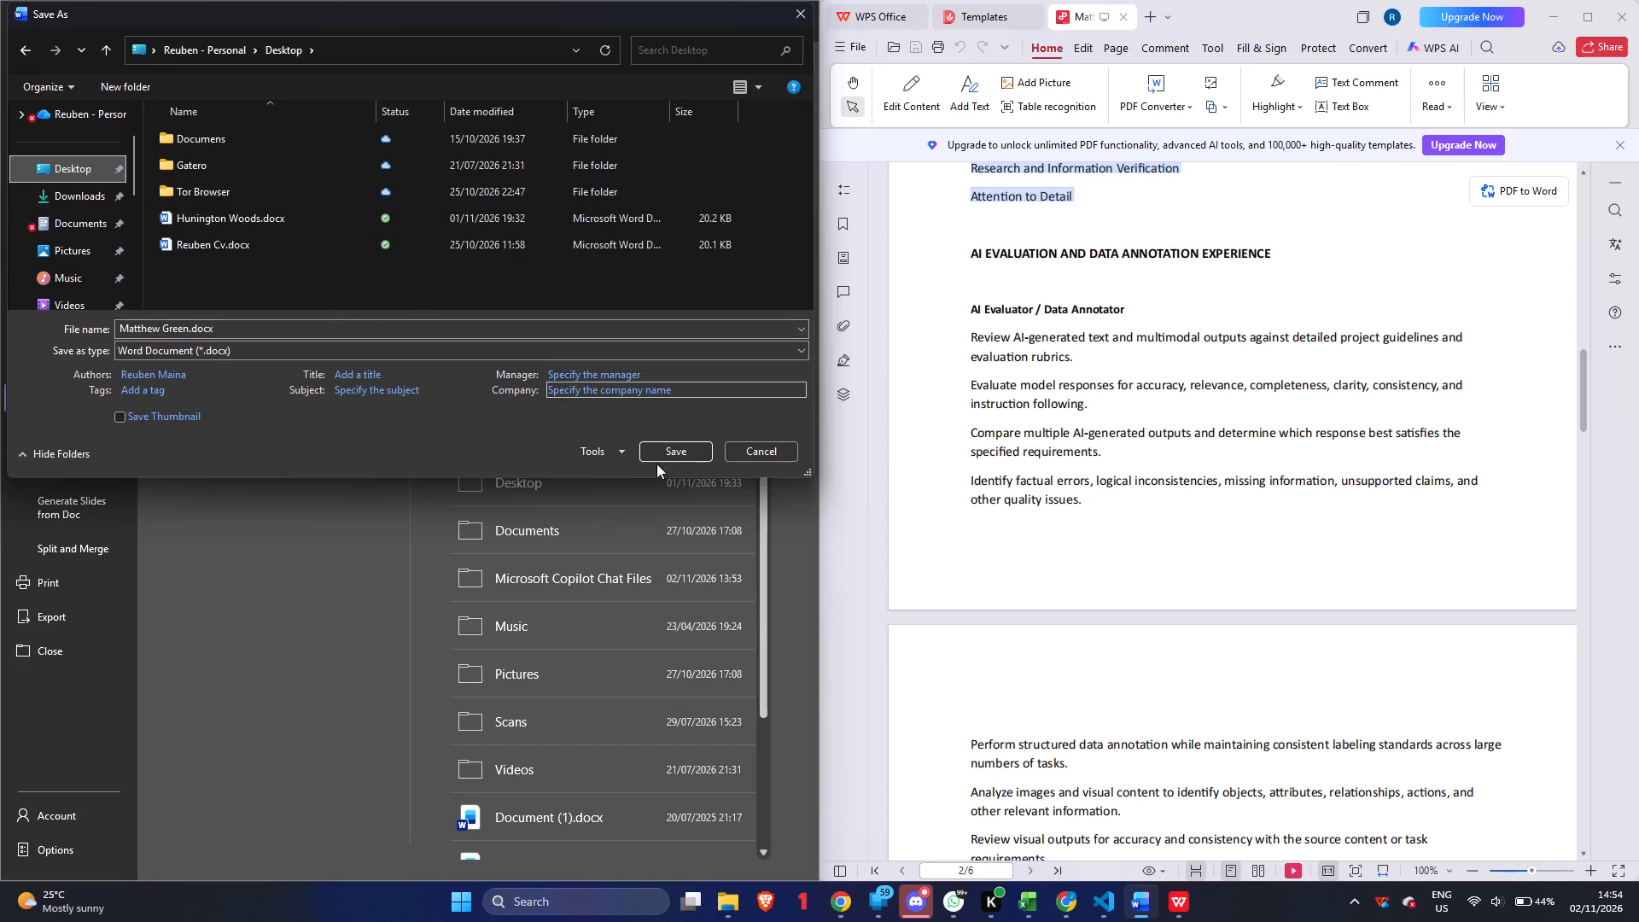
left_click(680, 452)
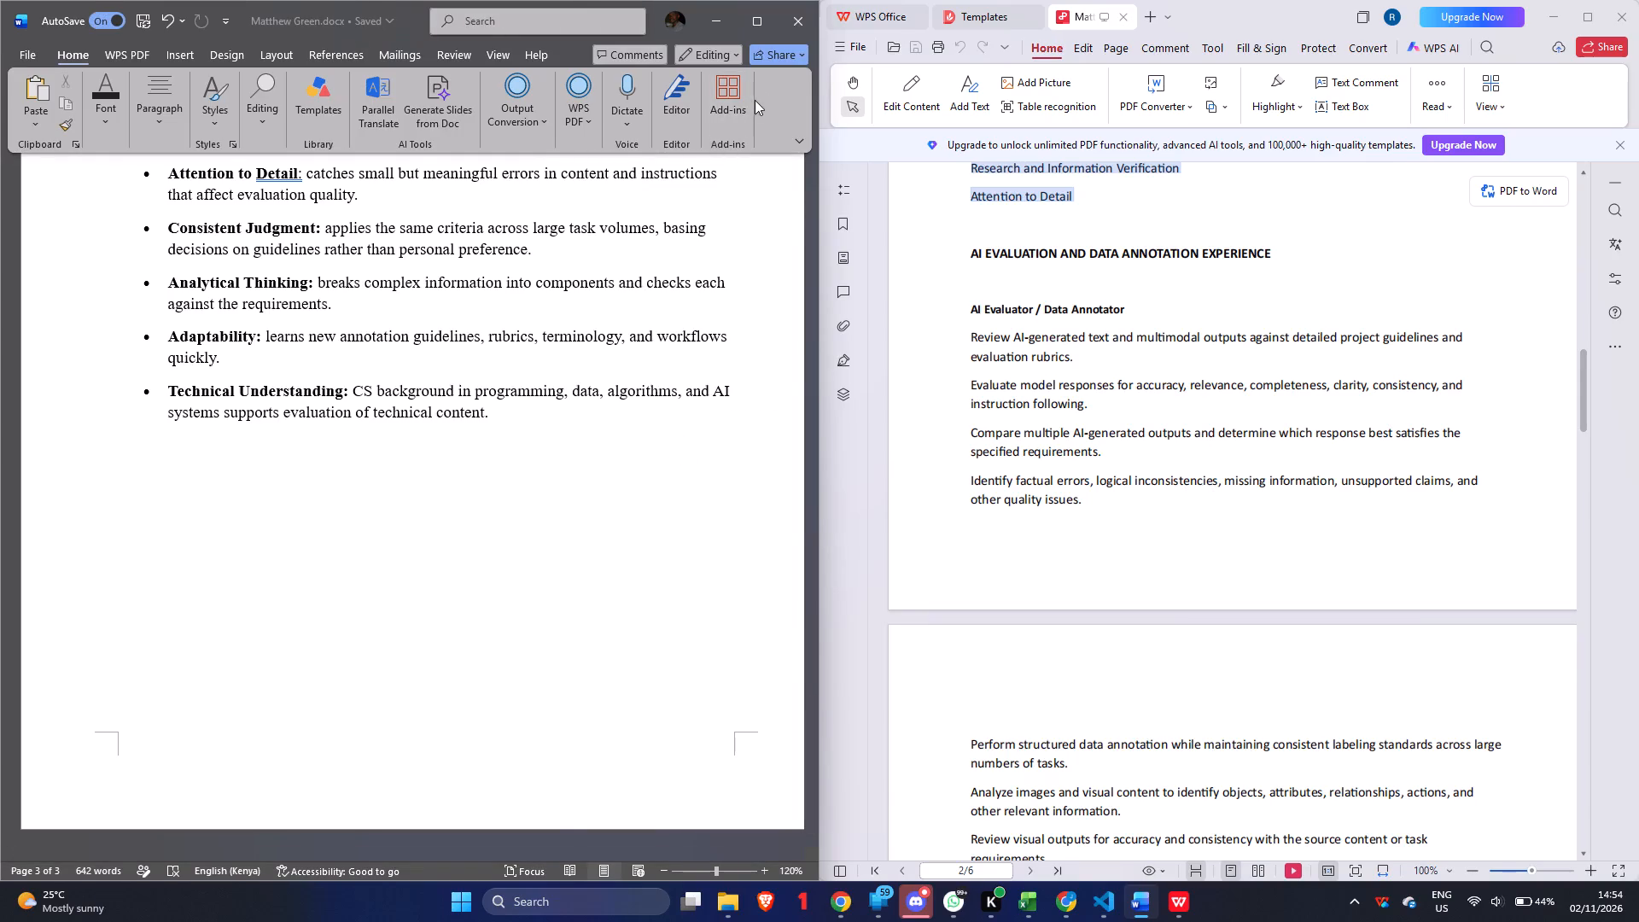
Close the saved resume in Word and the WPS Office window with the source PDF.
left_click(791, 32)
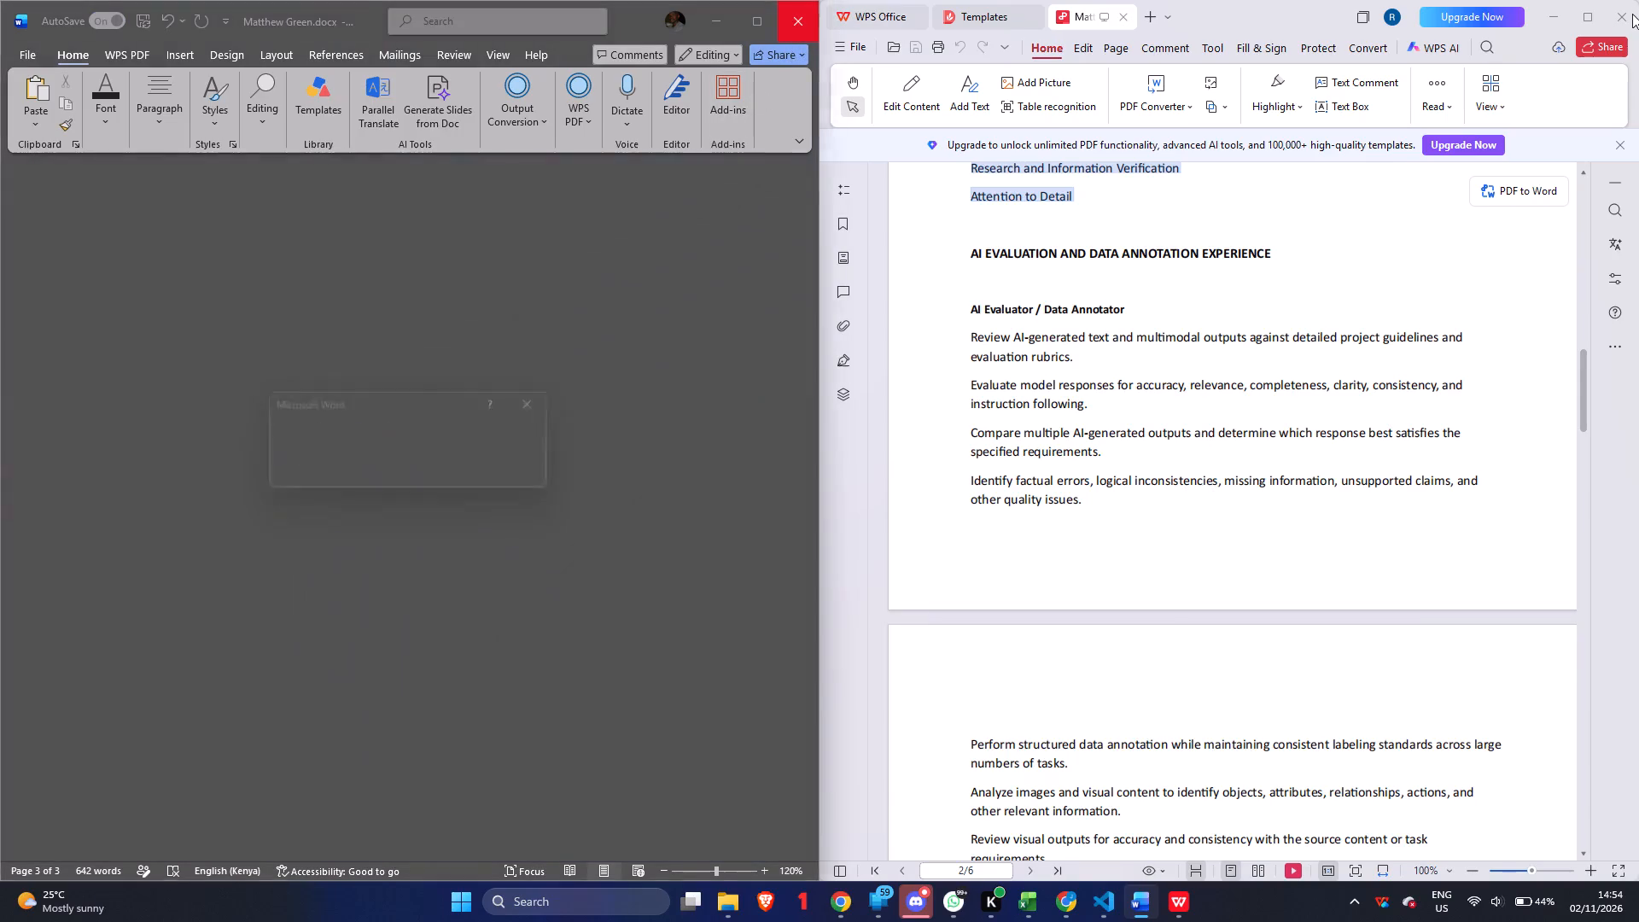
left_click(1632, 14)
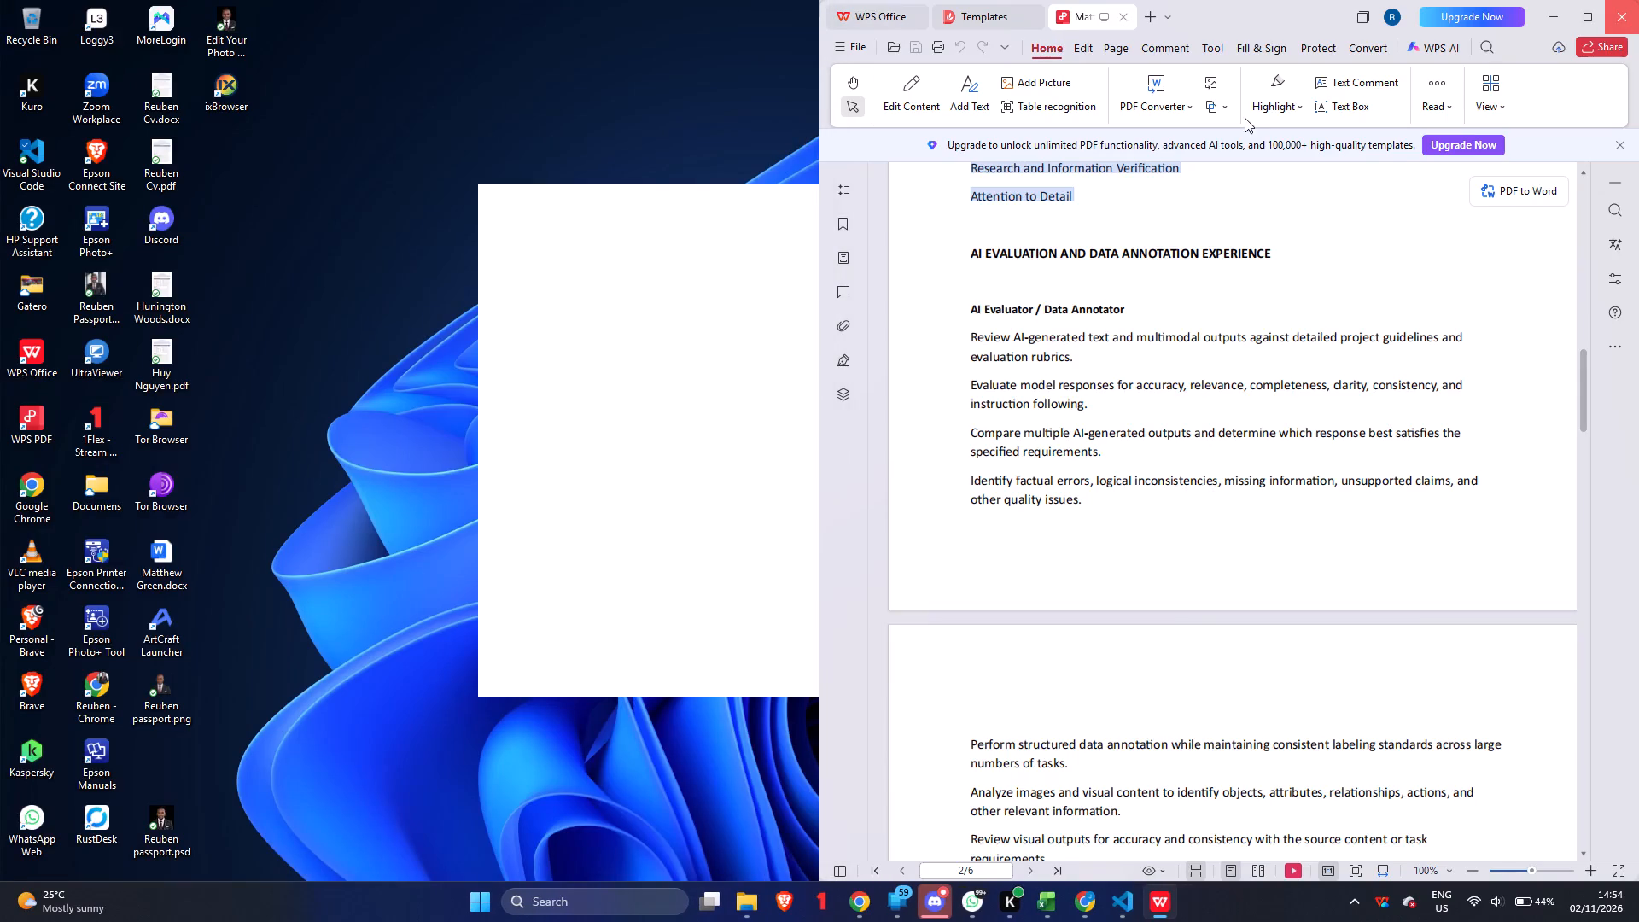